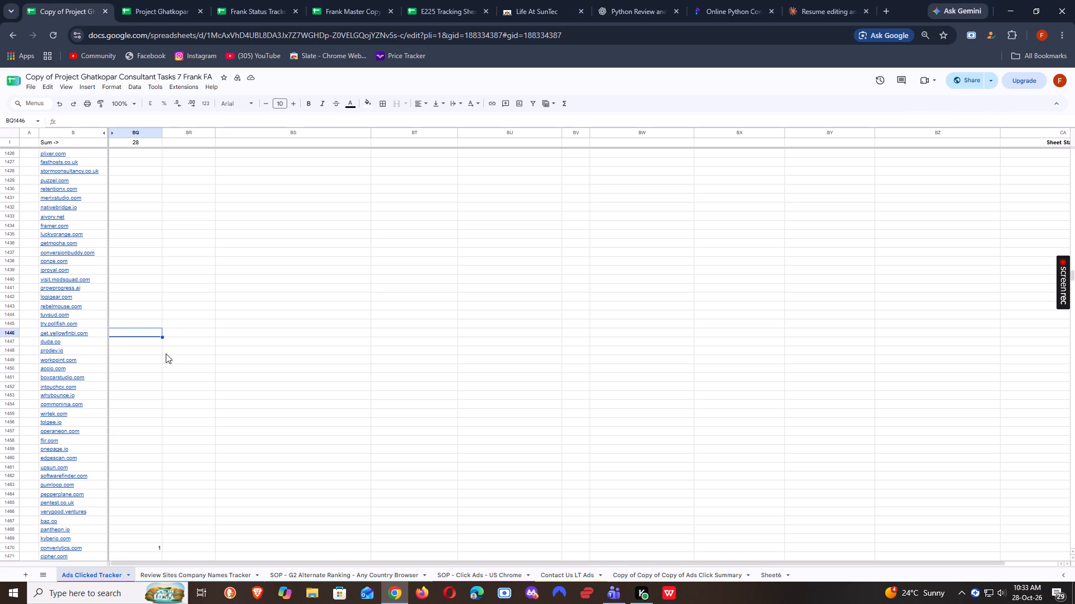
Review the Ads Clicked Tracker from the lower company rows back to the first rows and keyword tables, and select cell BQ15.
scroll(270, 407, "up", 20)
scroll(270, 407, "up", 20)
scroll(270, 407, "up", 1)
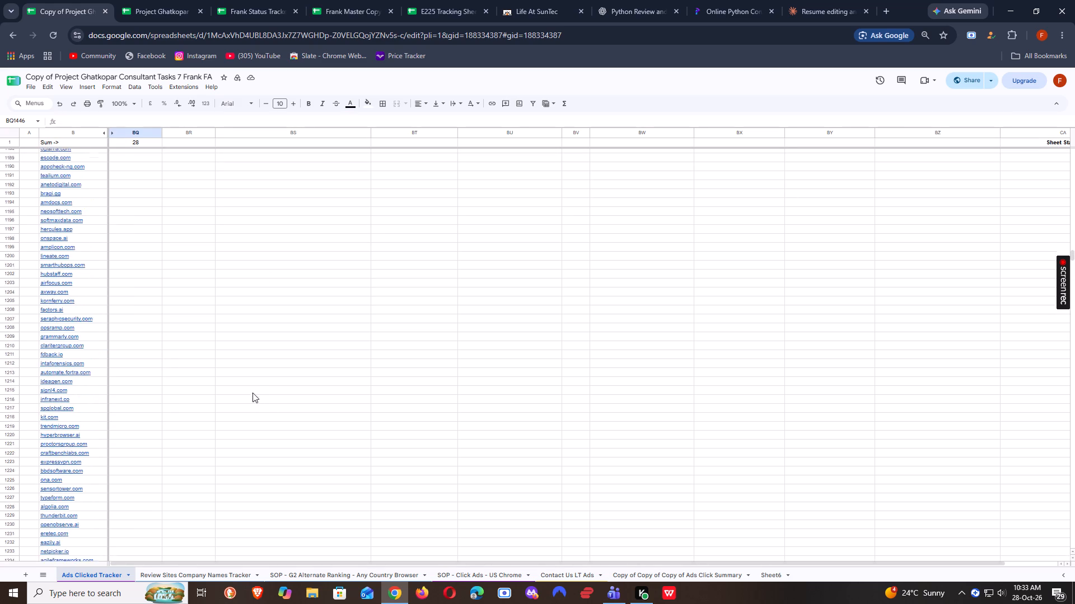
scroll(253, 393, "down", 1)
scroll(253, 393, "up", 16)
scroll(260, 390, "up", 13)
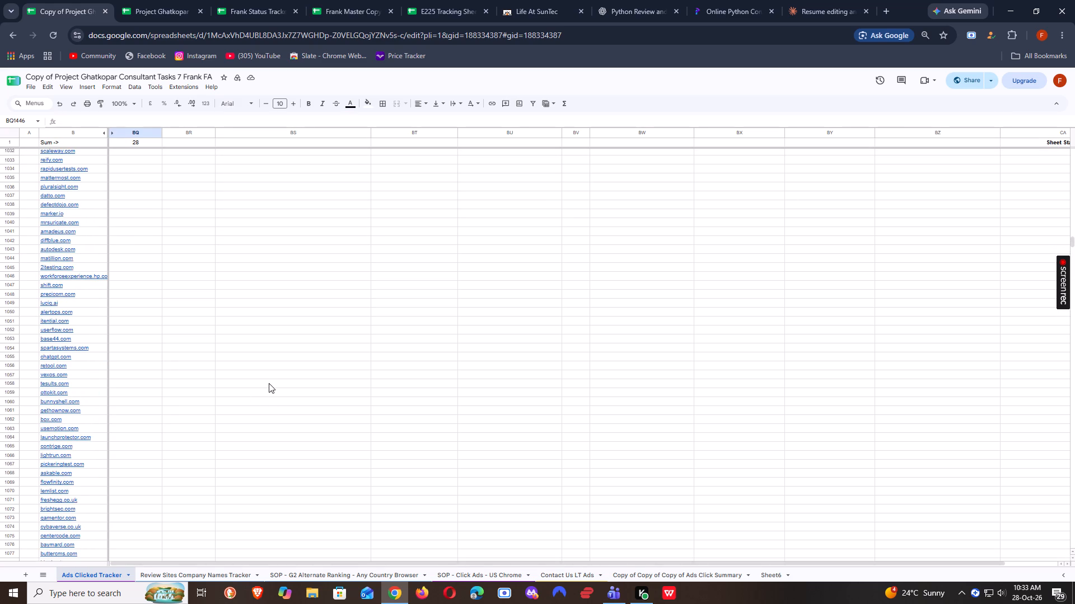
scroll(269, 383, "up", 20)
scroll(269, 383, "up", 8)
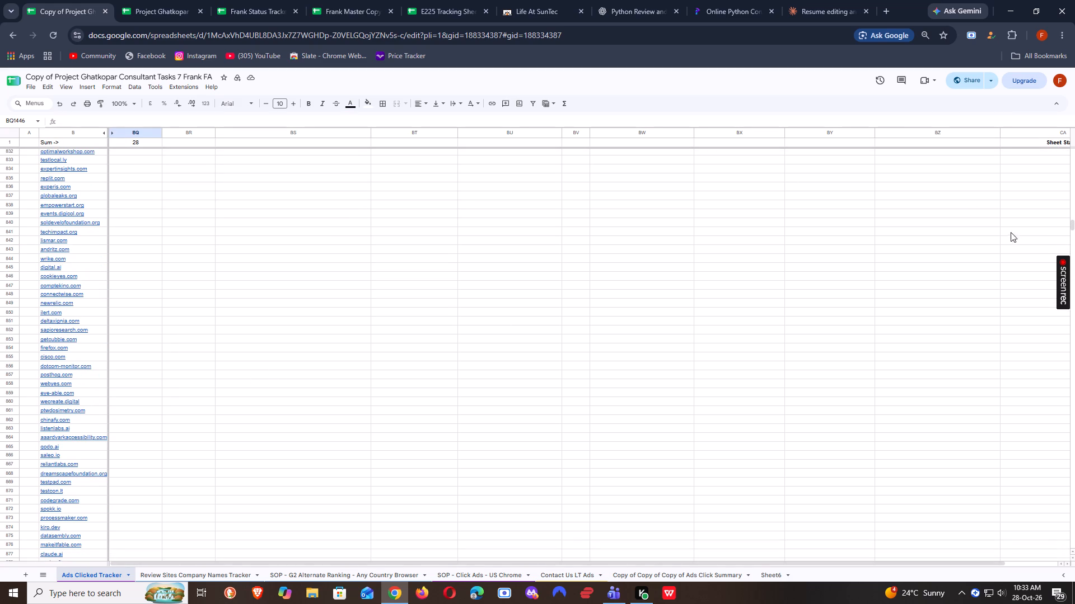
left_click_drag(1074, 224, 1069, 100)
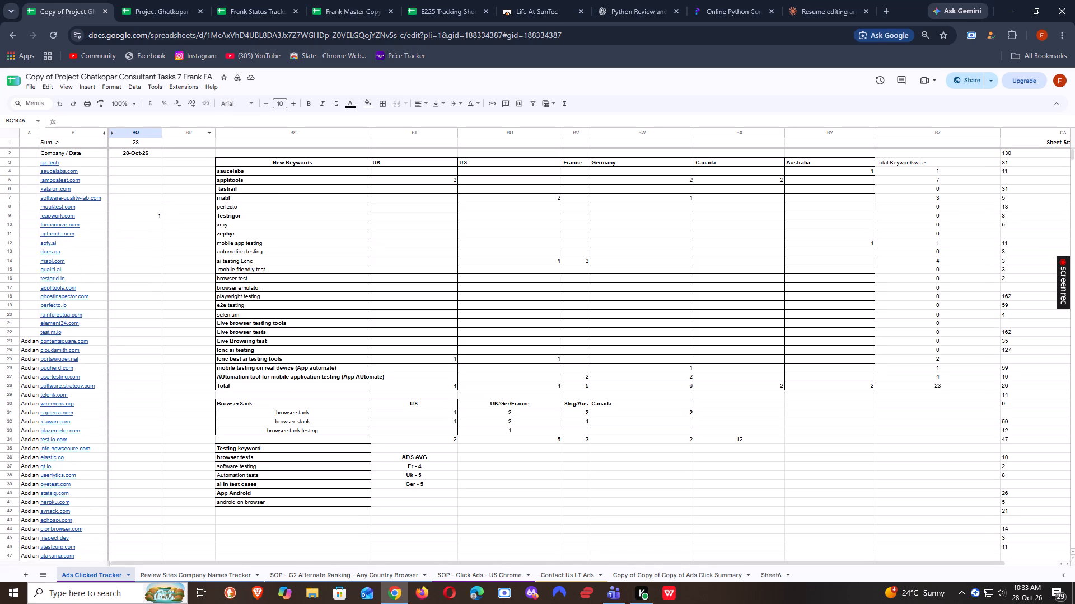
left_click(89, 289)
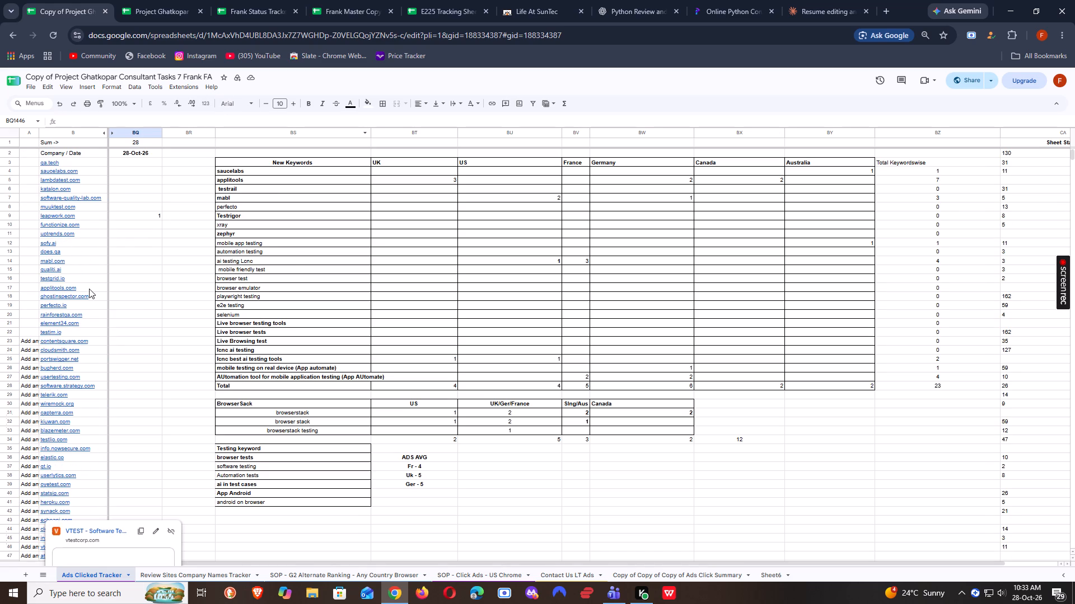
left_click(162, 267)
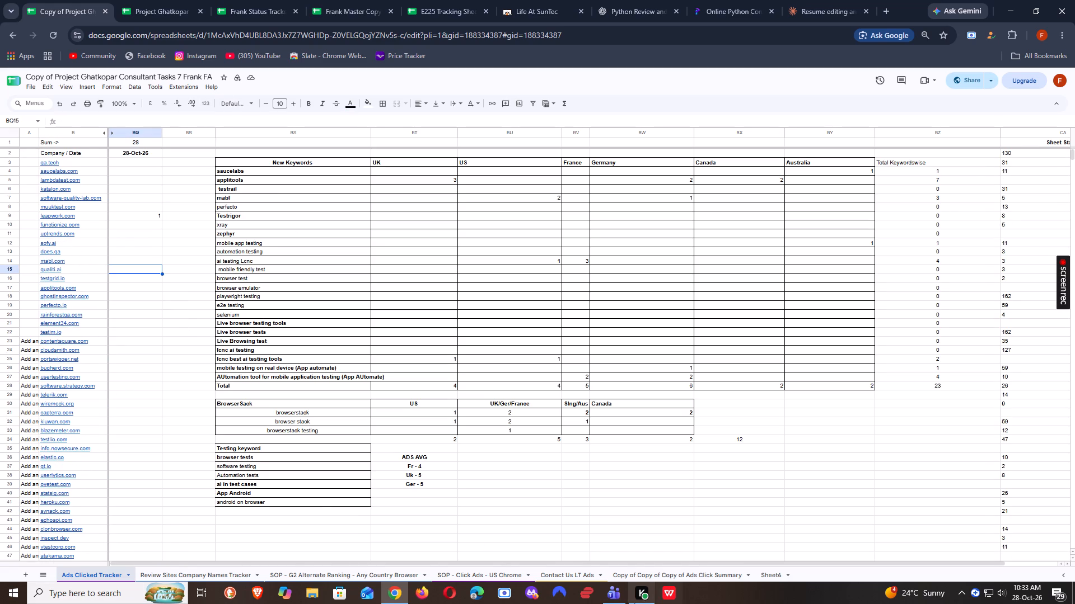
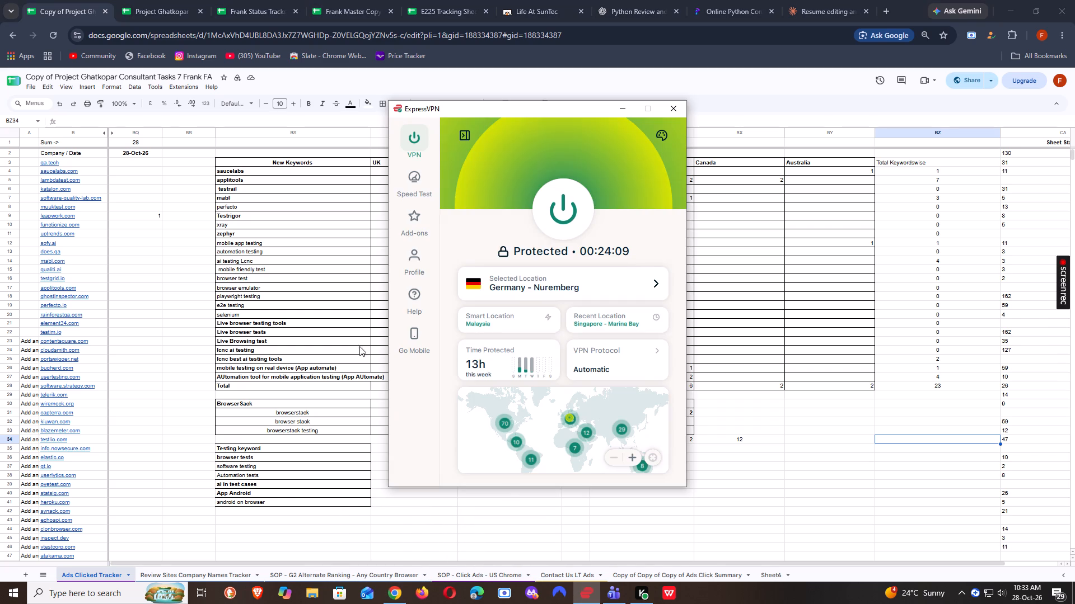
Switch the VPN location to France - Strasbourg and close the ExpressVPN window.
left_click(560, 290)
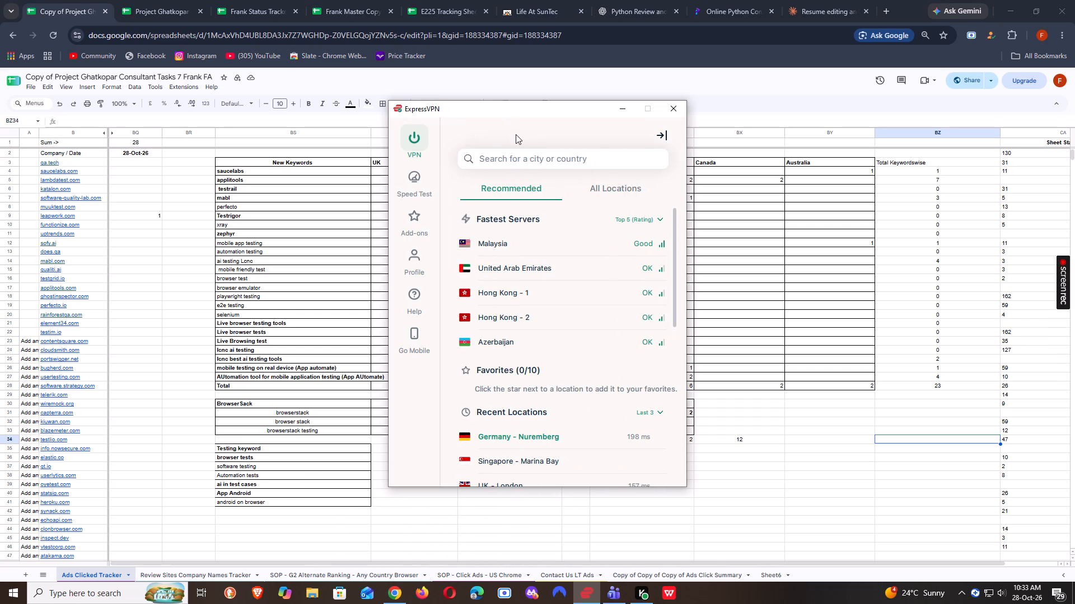
left_click(529, 151)
left_click_drag(521, 106, 92, 155)
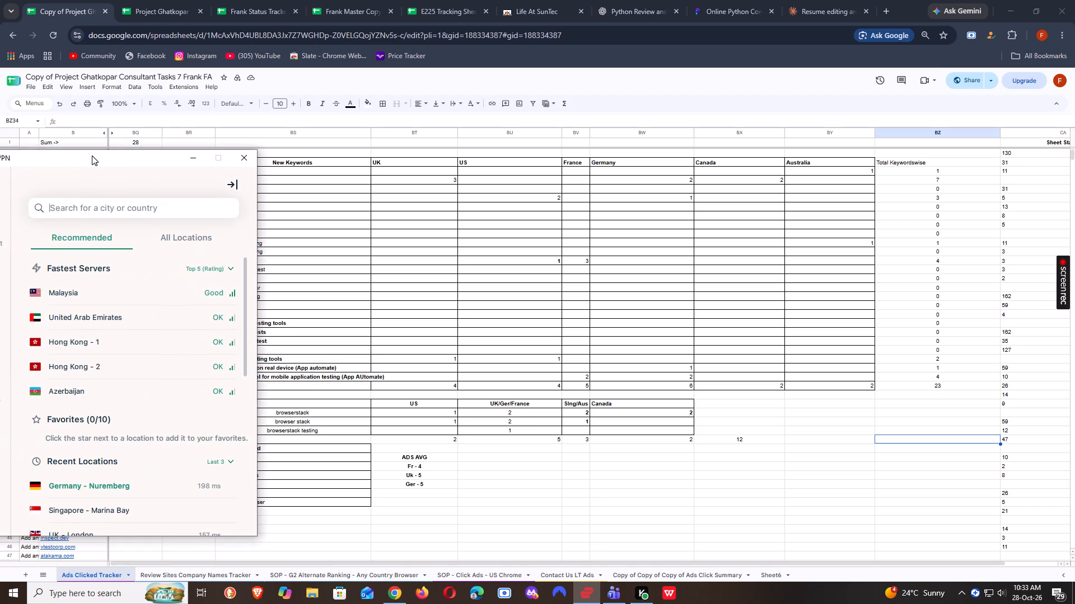
left_click_drag(92, 155, 204, 130)
left_click(227, 191)
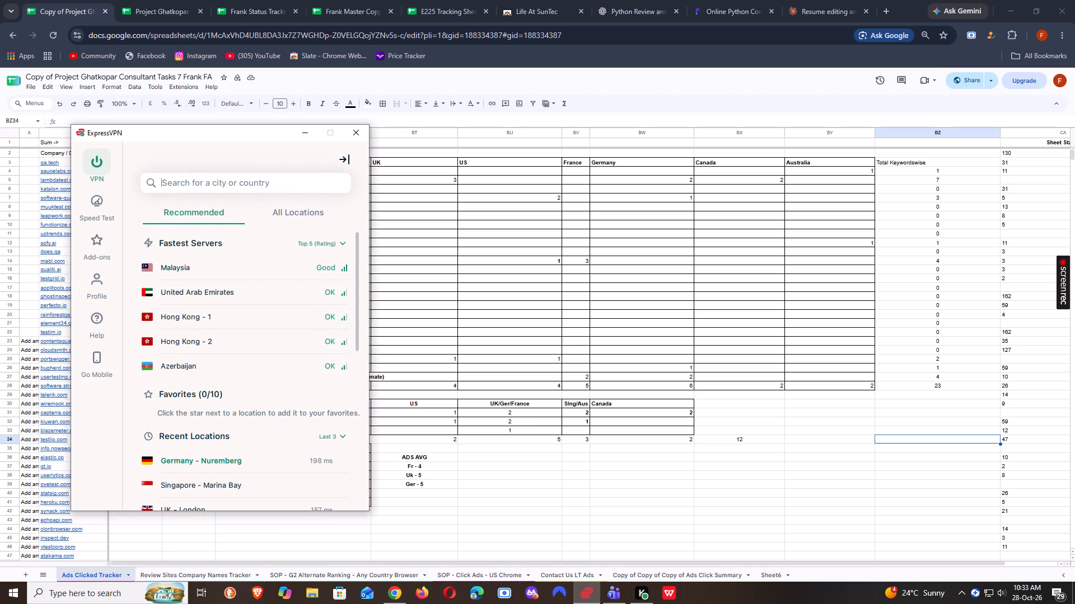
type("ger")
key("BackSpace")
key("BackSpace")
key("BackSpace")
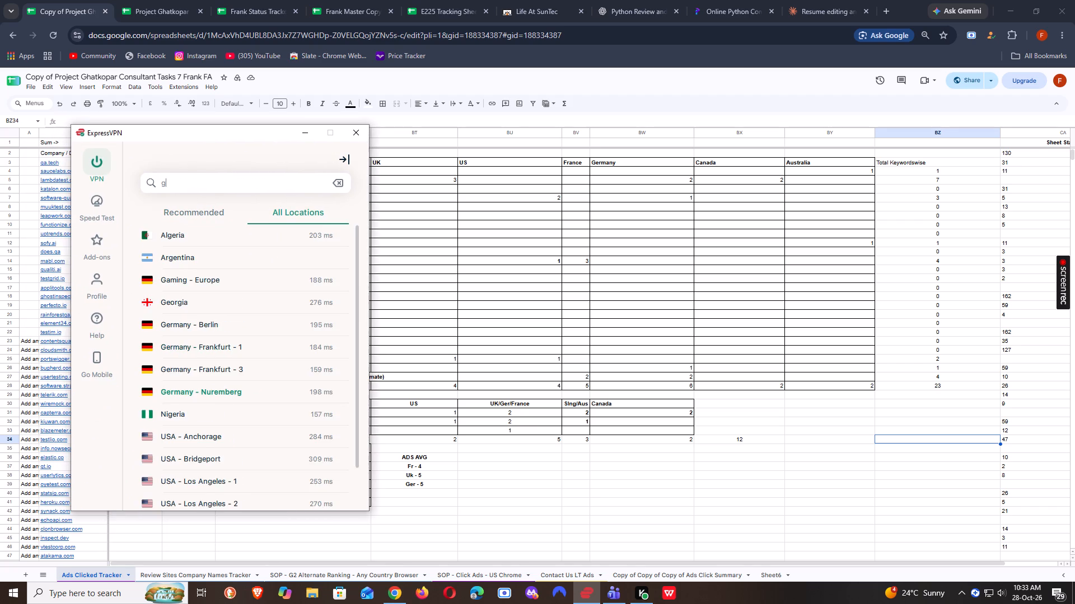
type("fr")
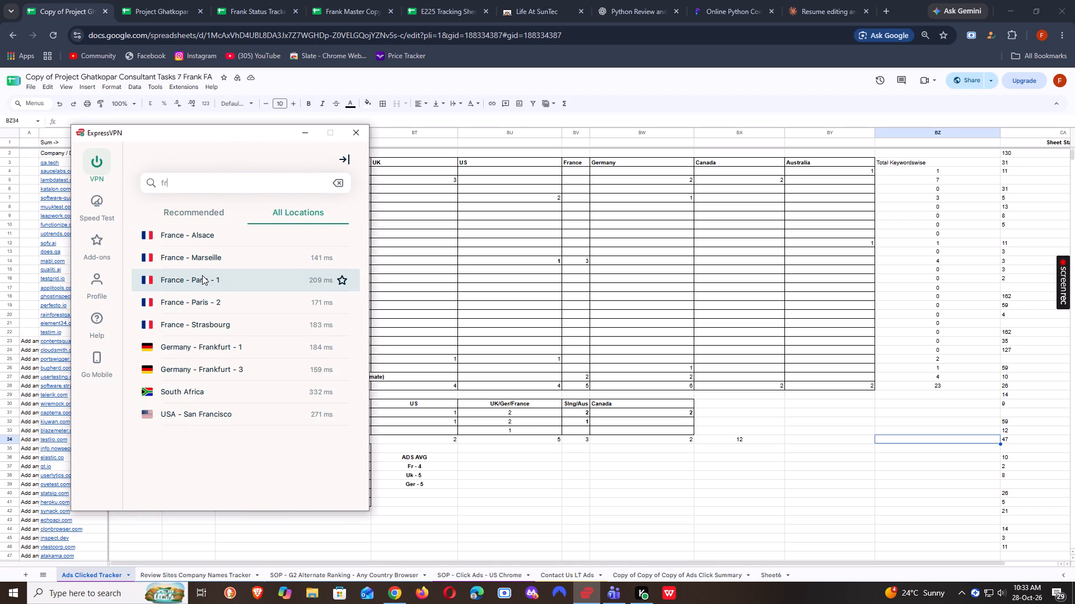
left_click(200, 322)
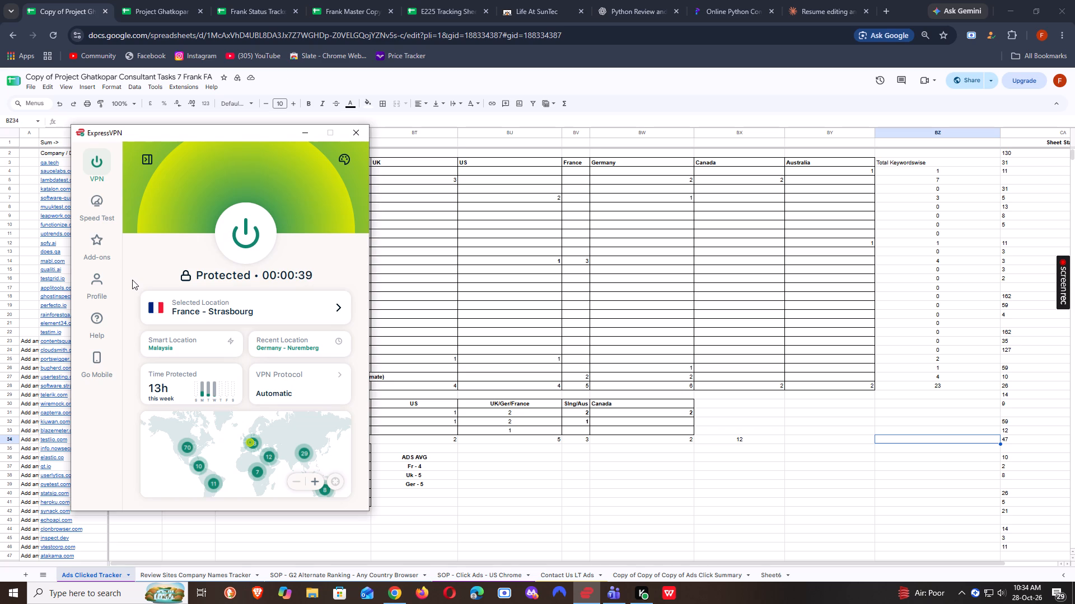
left_click(356, 129)
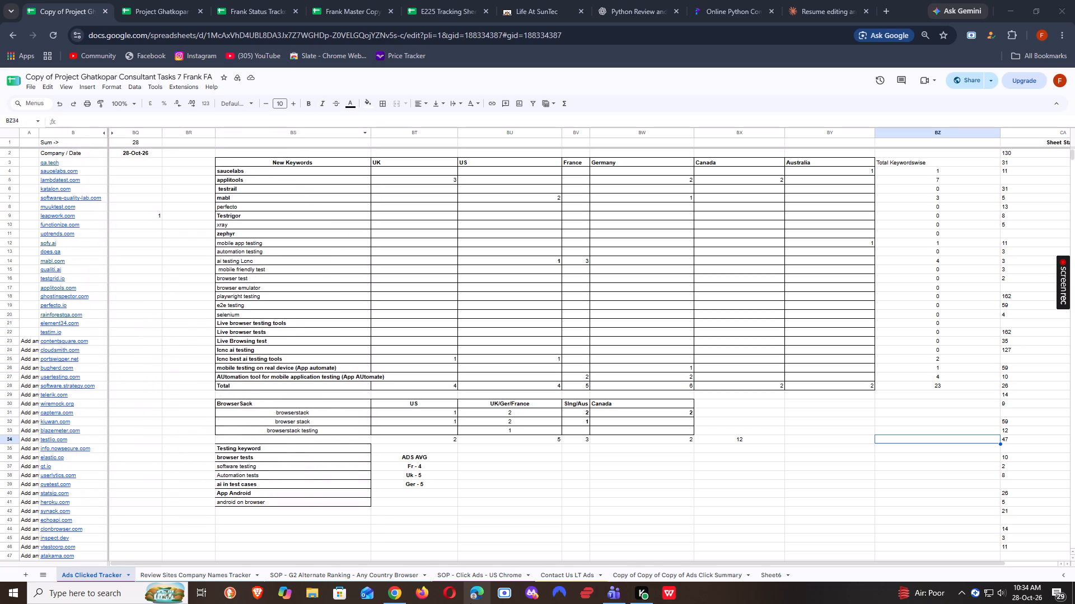
Load Google in a new Incognito window and refuse all of its optional cookies.
right_click(399, 598)
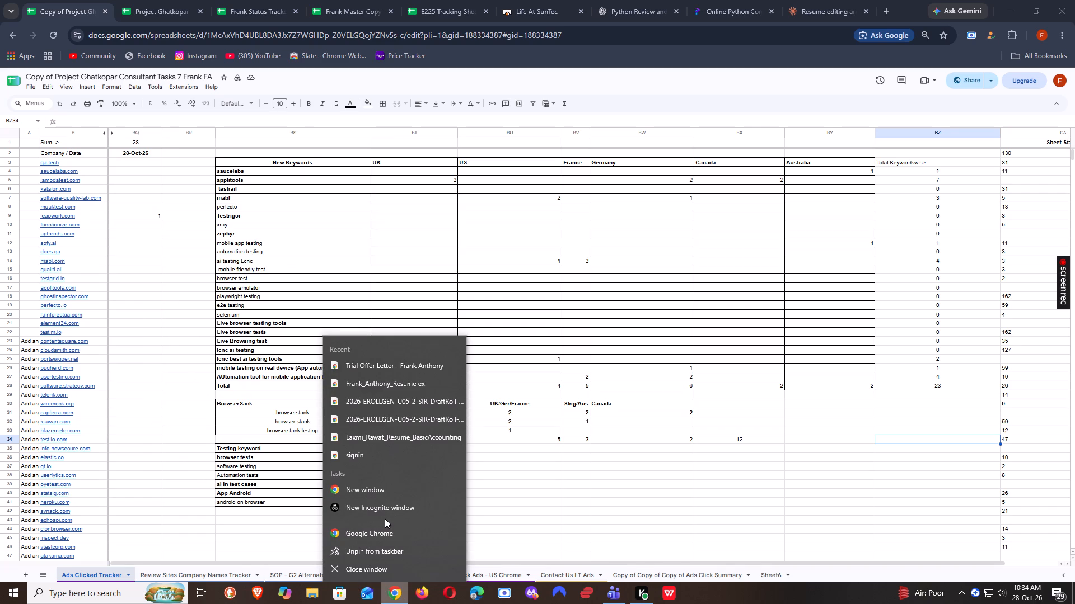
left_click(385, 518)
left_click(385, 506)
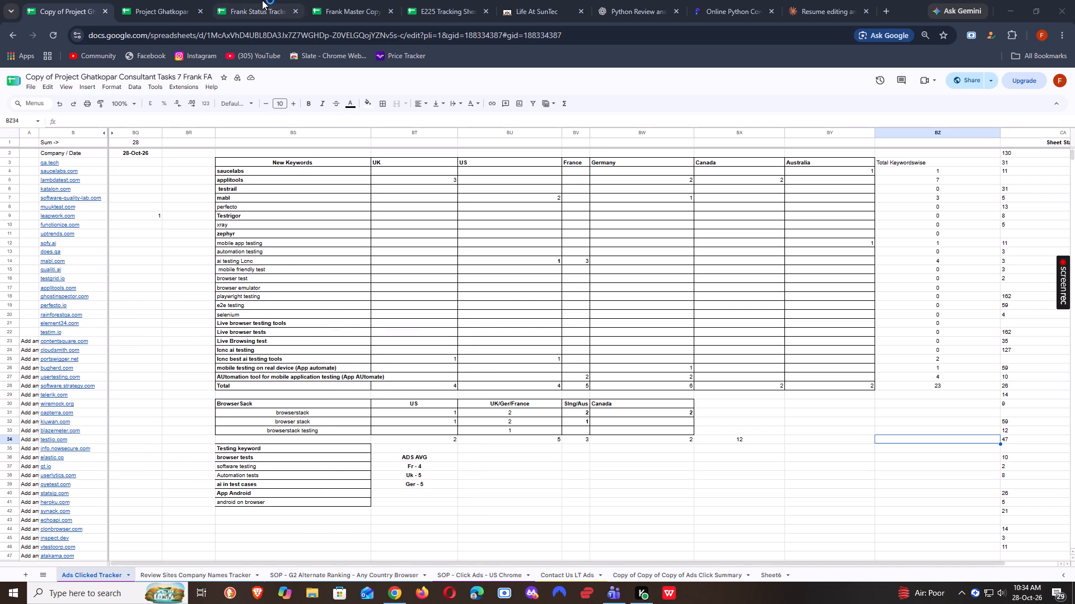
left_click(213, 37)
type("go")
key("Return")
key("alt+Tab")
left_click(203, 258)
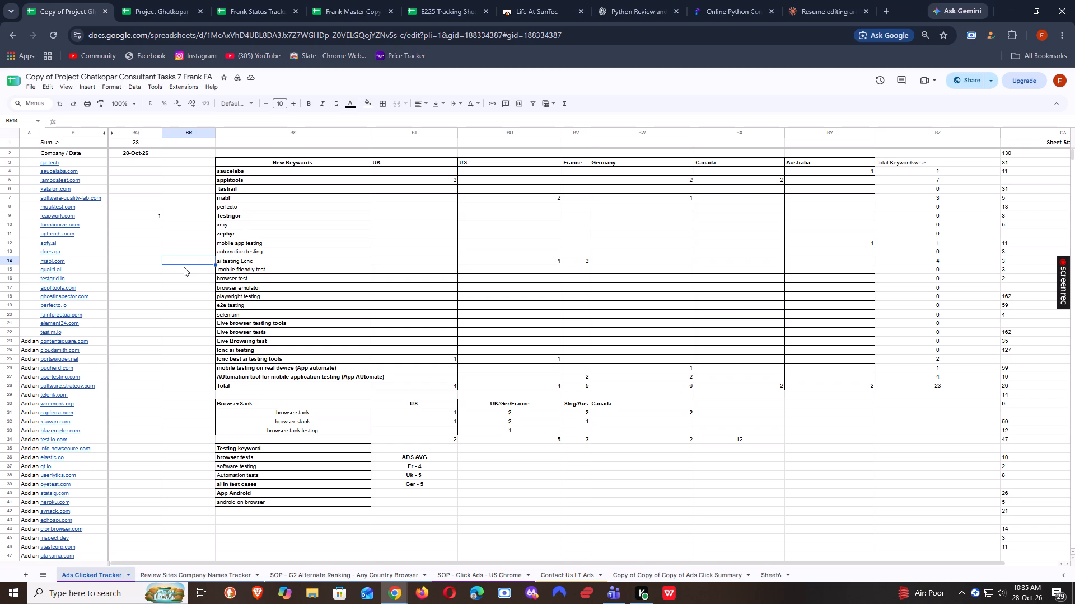
left_click(197, 204)
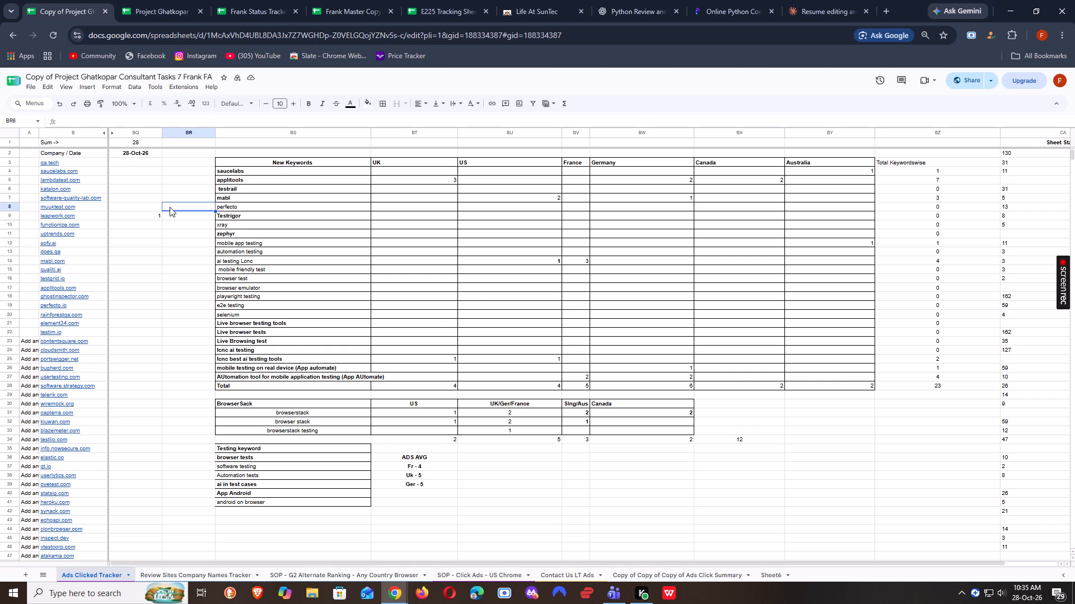
left_click(395, 592)
left_click(430, 535)
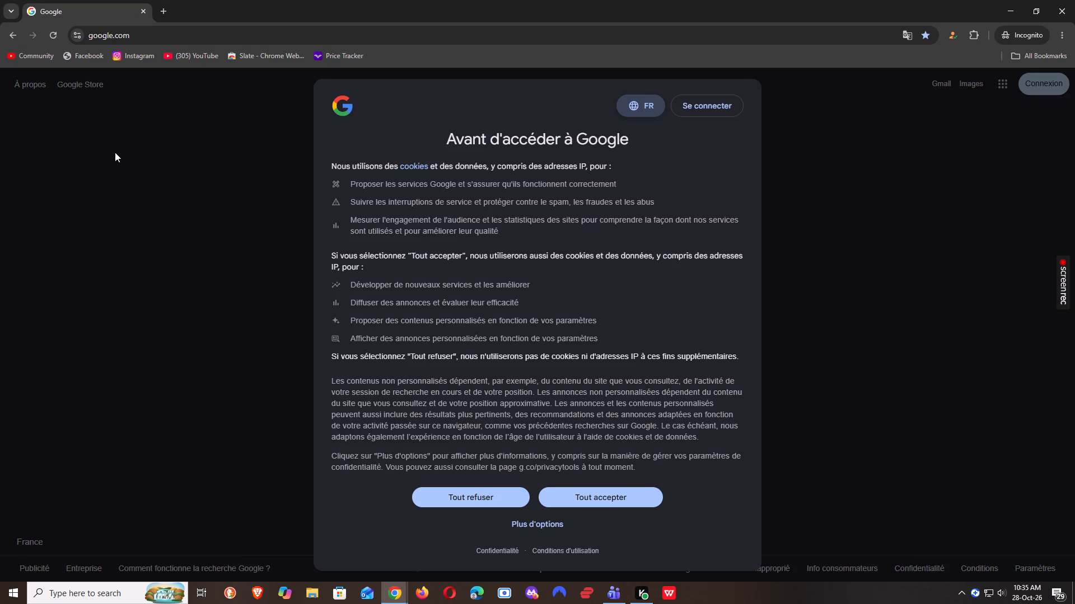
left_click(458, 494)
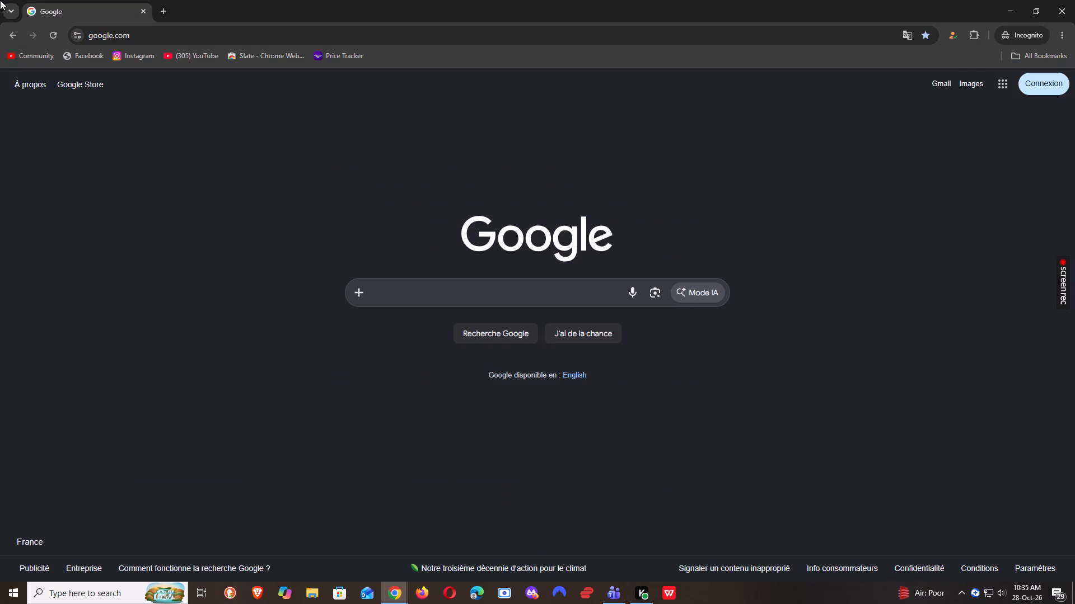
Copy the testing keyword "browser tests" from the Ads Clicked Tracker and search Google for it in the Incognito window.
left_click(391, 296)
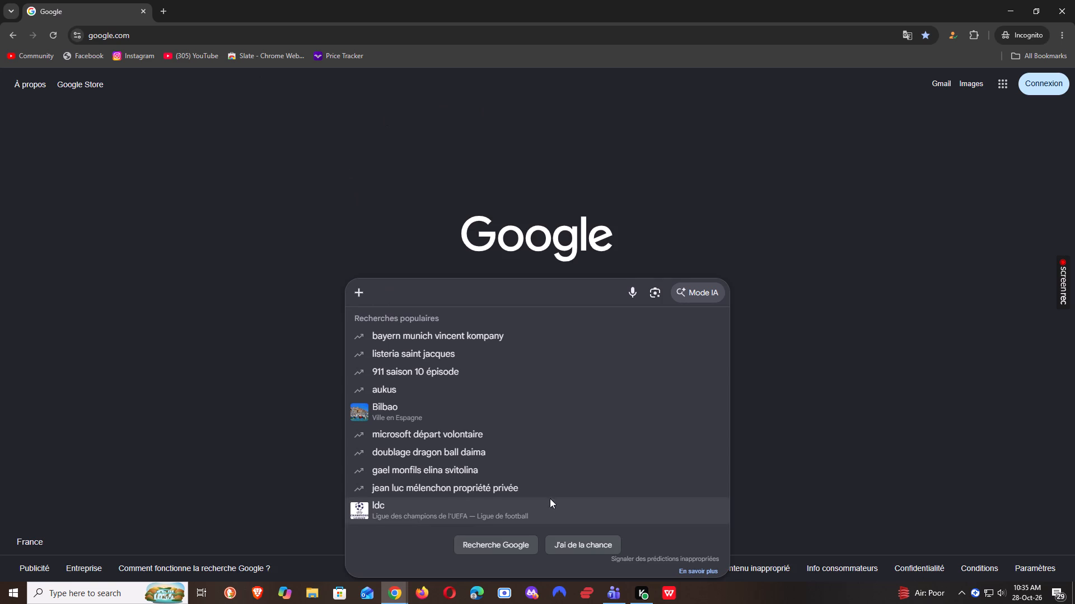
key("ctrl+c")
key("alt+Tab")
key("alt+Tab")
key("alt+Tab")
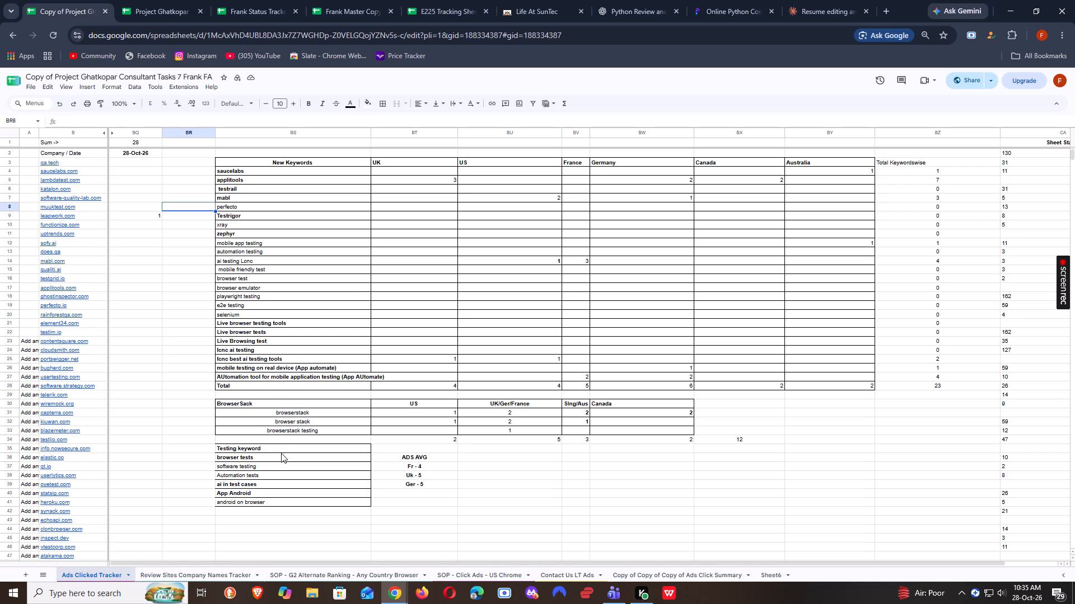
left_click(279, 452)
left_click(270, 460)
key("ctrl+c")
key("alt+Tab")
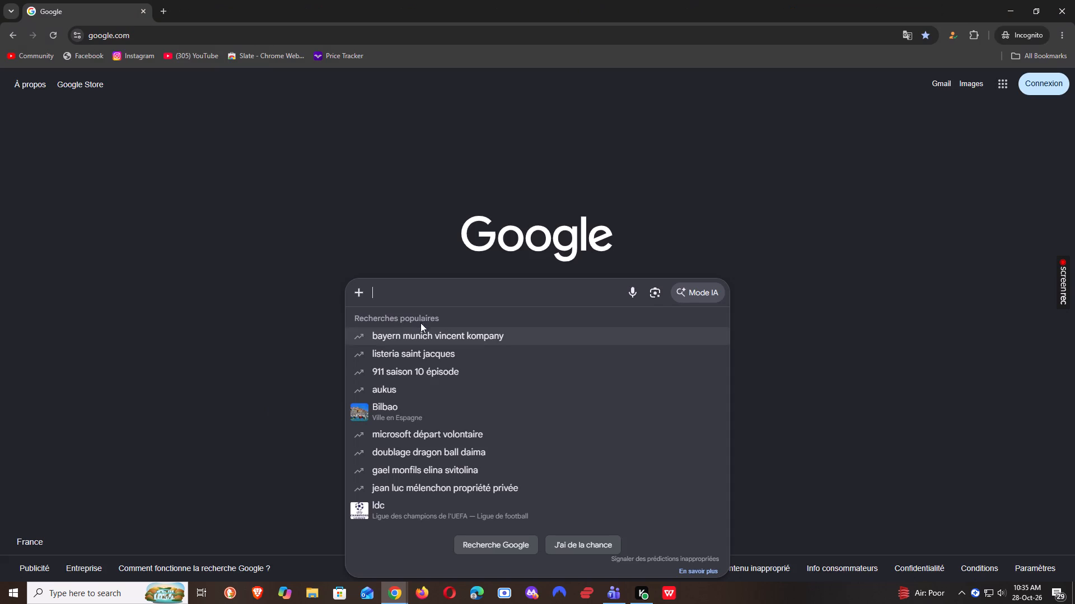
key("ctrl+v")
key("ctrl+Return")
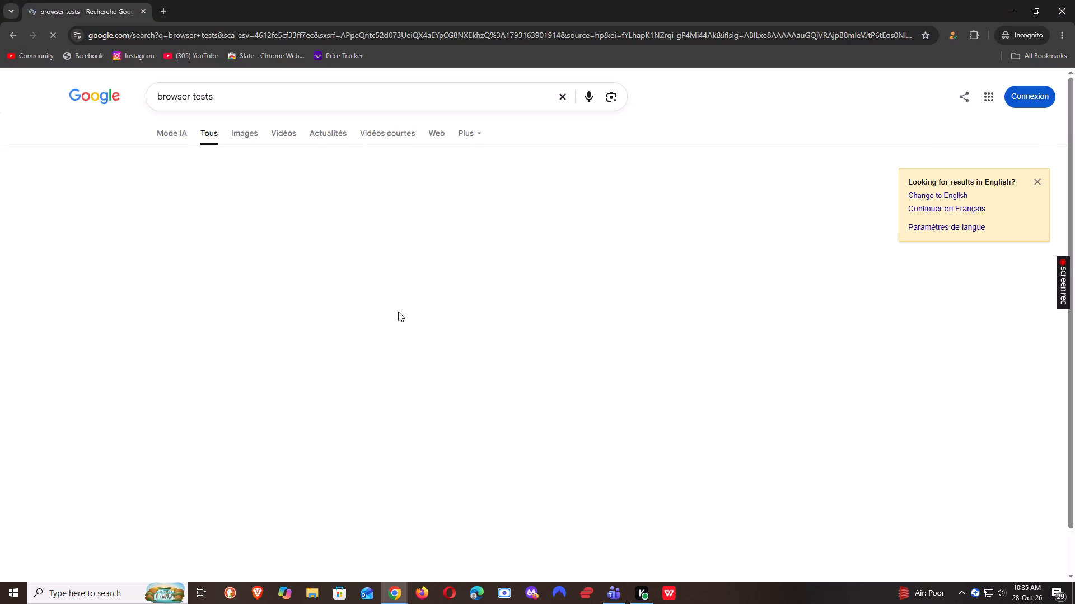
Change the Google results to English and check the "browser tests" results page for sponsored listings.
left_click(933, 198)
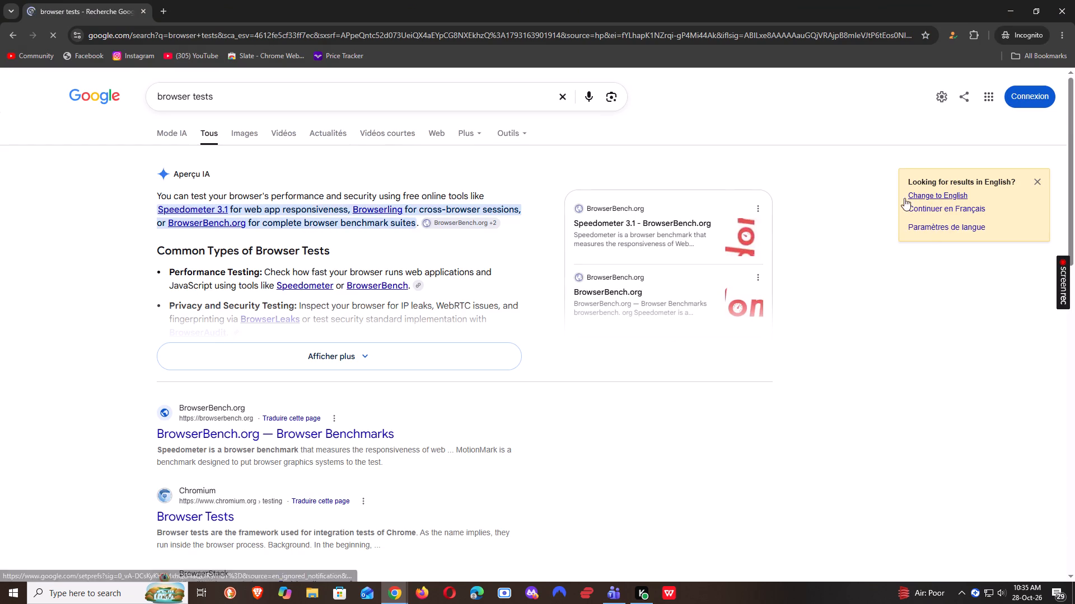
scroll(42, 345, "down", 20)
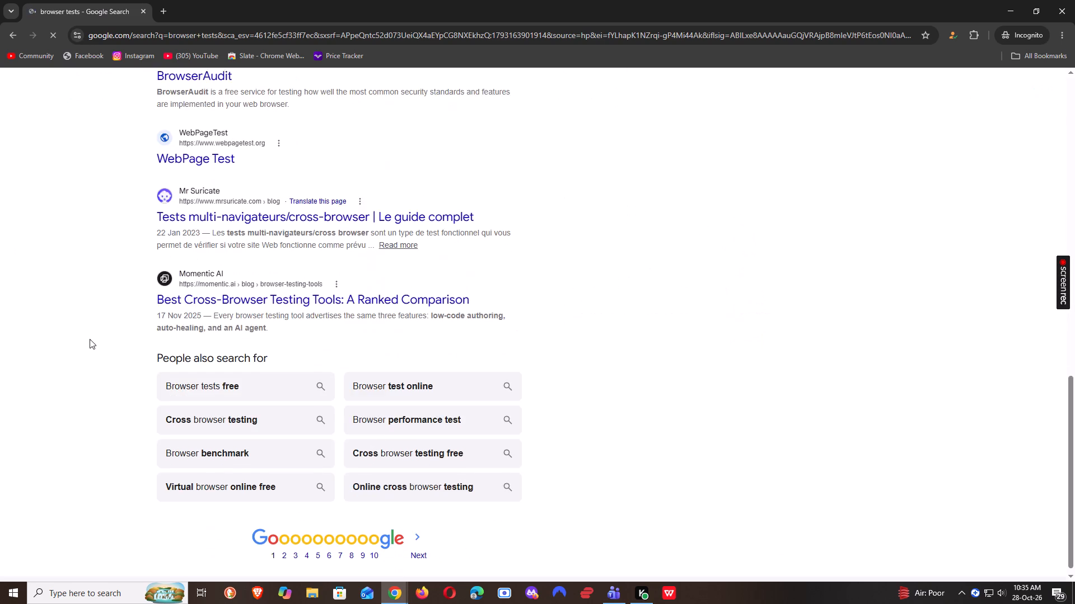
scroll(90, 339, "up", 20)
scroll(90, 339, "up", 1)
Copy the testing keyword "software testing" from the tracker, search Google for it and look through the results for sponsored listings.
key("alt+Tab")
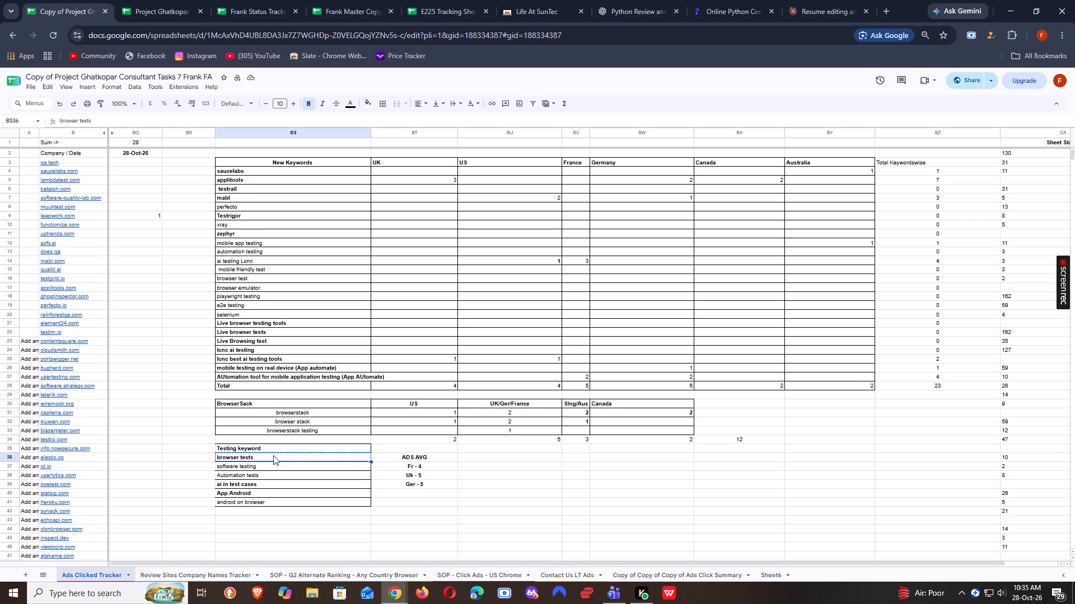
left_click(268, 464)
key("ctrl+c")
key("alt+Tab")
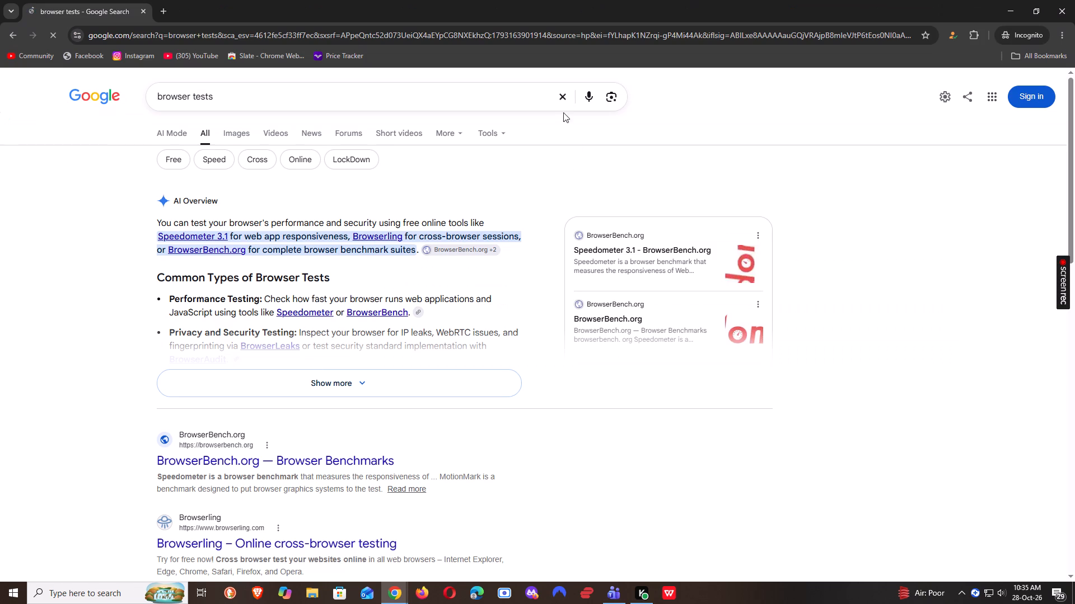
left_click(562, 99)
key("ctrl+v")
key("ctrl+Return")
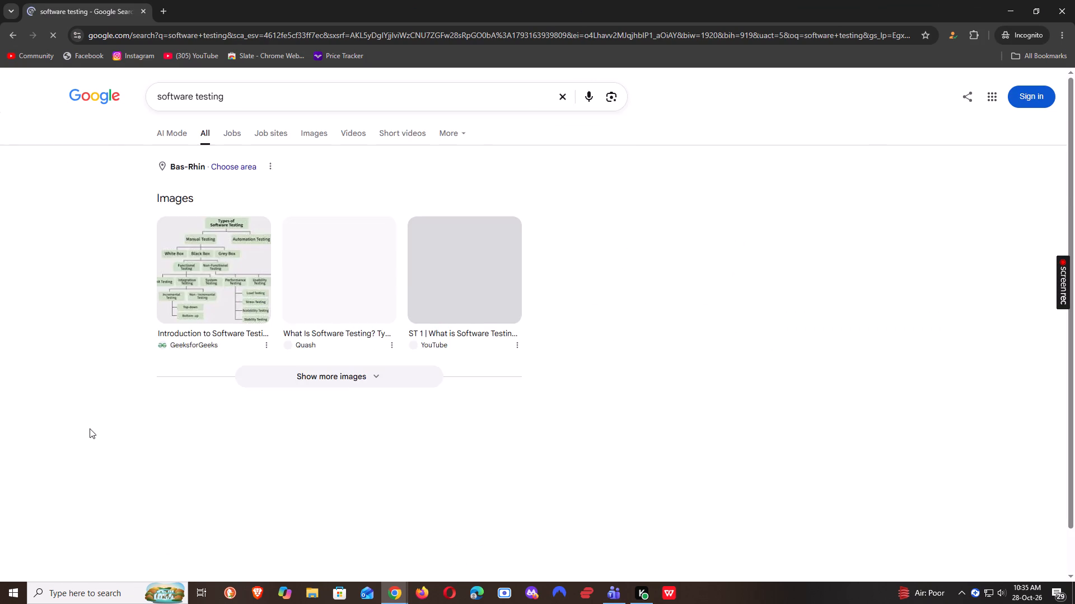
scroll(86, 428, "down", 10)
scroll(56, 429, "down", 16)
scroll(88, 470, "up", 15)
scroll(197, 272, "down", 7)
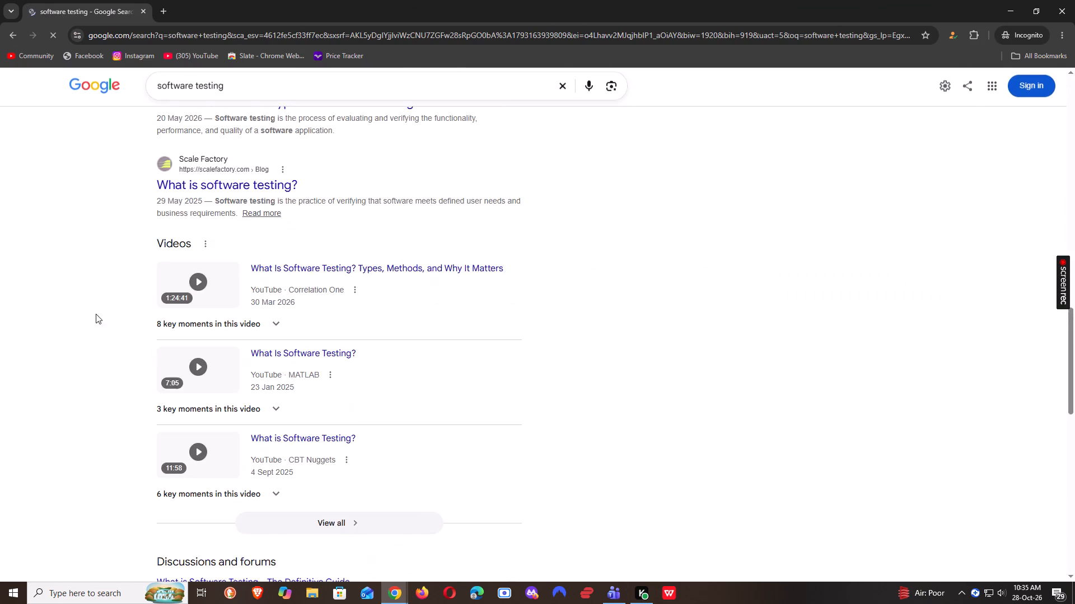
scroll(96, 314, "down", 10)
Copy the mobile application testing keyword from the tracker's row 27 and search Google for "AUtomation tool for mobile application testing", omitting "(App AUtomate)".
key("alt+Tab")
key("alt+Tab")
key("alt+Tab")
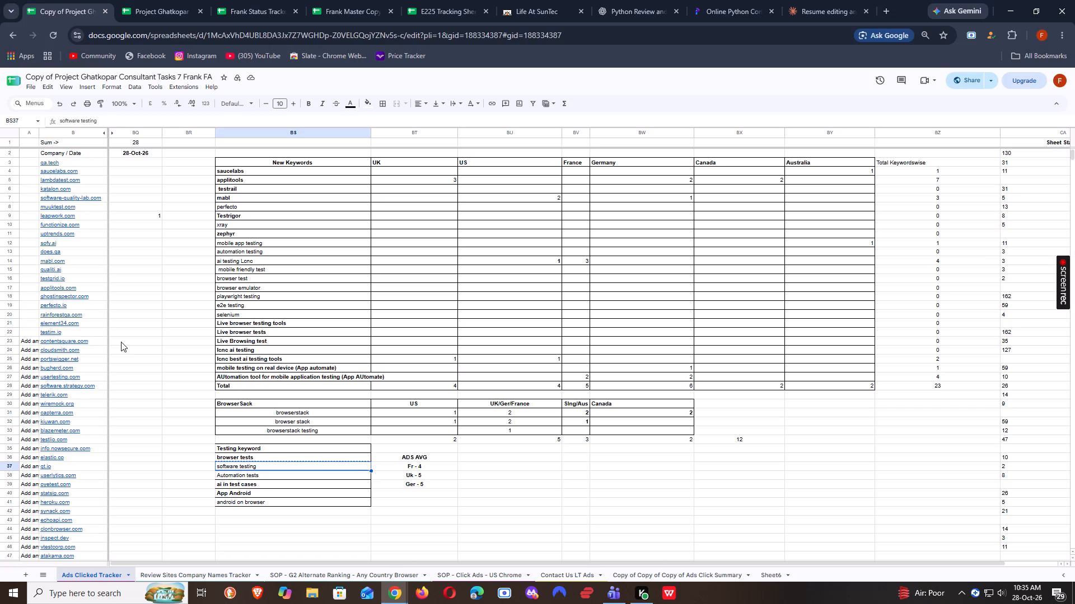
left_click(259, 371)
left_click(259, 373)
key("ctrl+c")
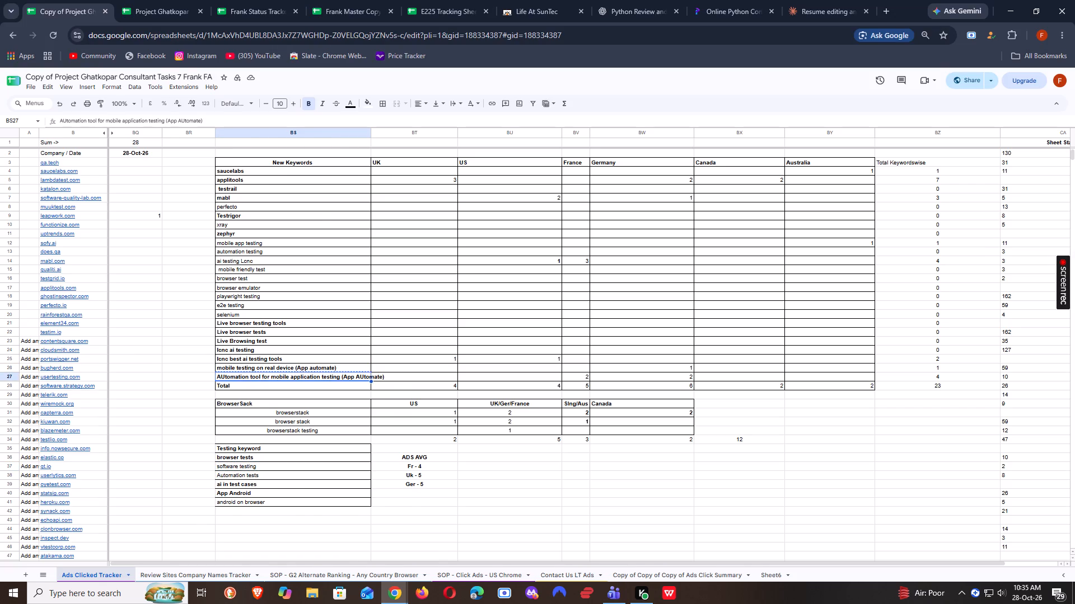
key("alt+Tab")
left_click(561, 86)
key("ctrl+v")
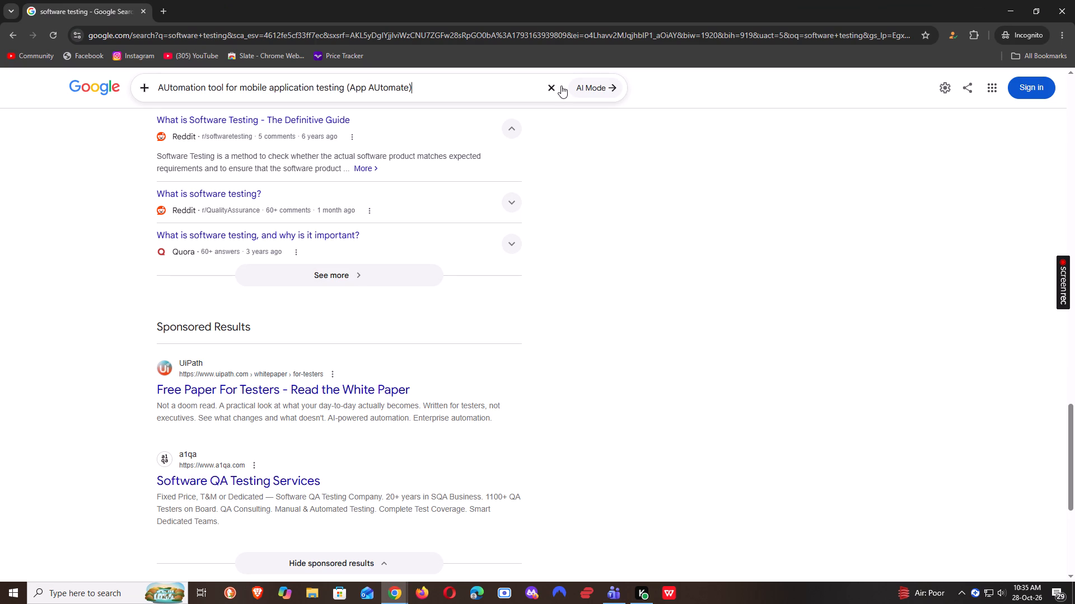
left_click_drag(455, 85, 348, 102)
key("BackSpace")
key("Return")
Open the sponsored results from ACCELQ, SmartBear, Alteryx, testsigma.com and Coursera in separate background tabs.
scroll(179, 262, "down", 9)
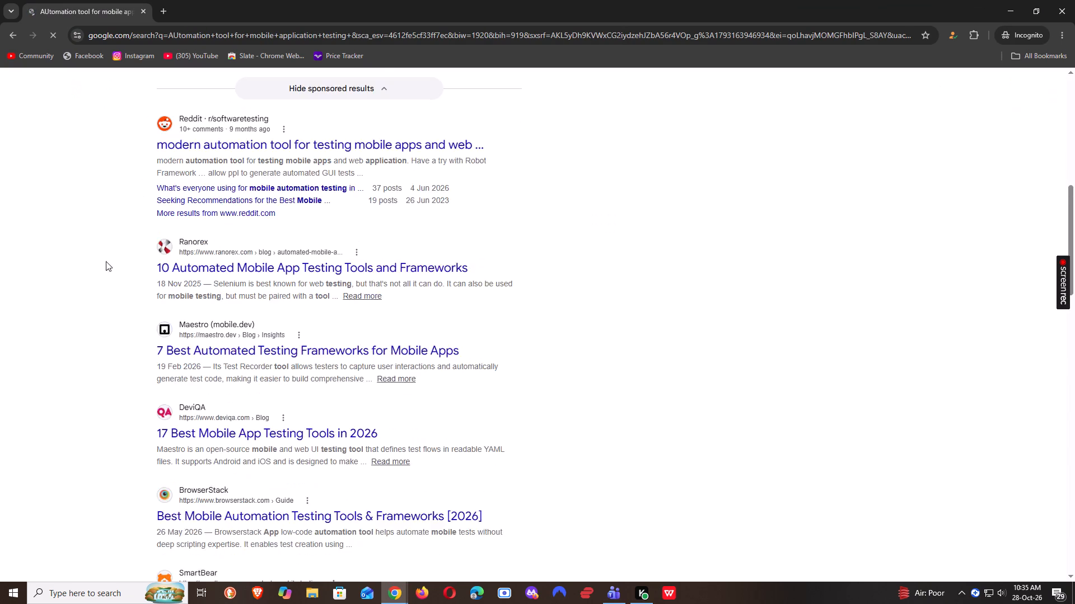
scroll(106, 261, "up", 1)
scroll(94, 279, "down", 15)
scroll(86, 292, "up", 20)
scroll(86, 292, "up", 3)
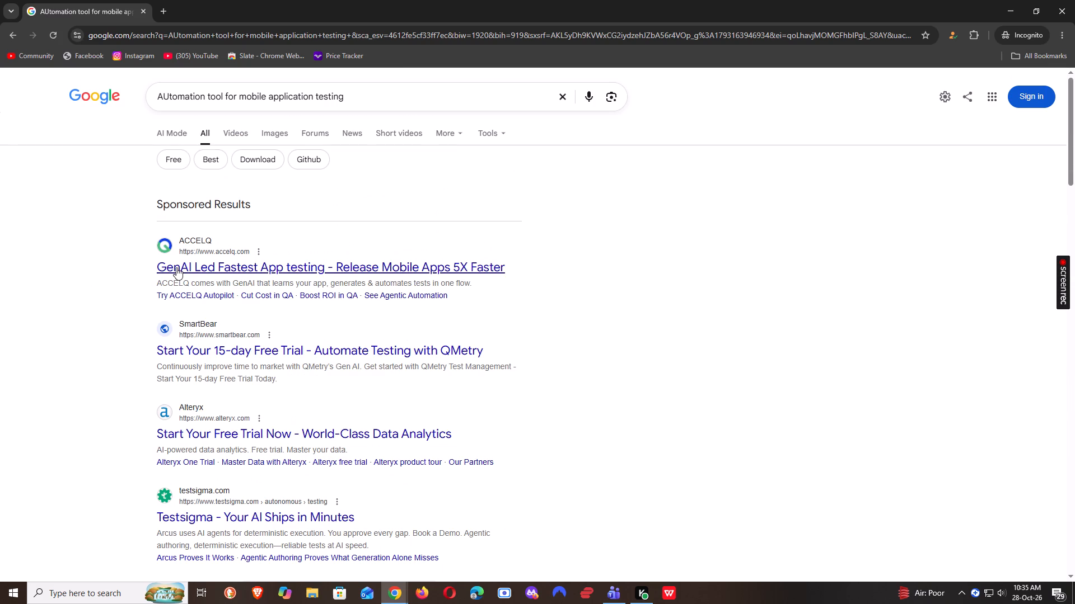
middle_click(176, 267)
scroll(113, 334, "down", 2)
middle_click(181, 238)
middle_click(174, 335)
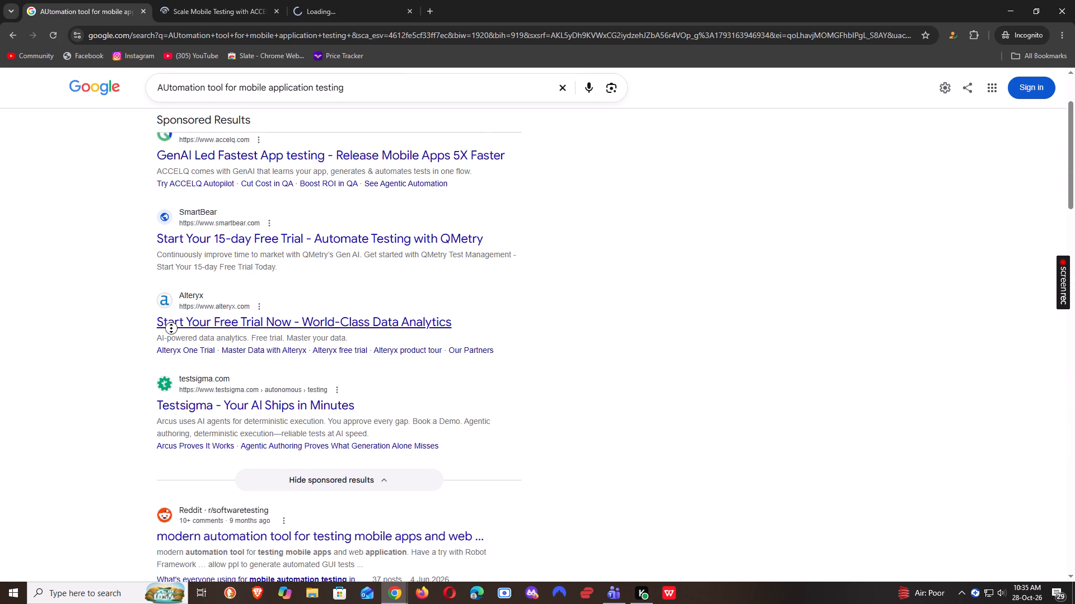
left_click(109, 328)
middle_click(211, 325)
middle_click(186, 392)
scroll(83, 374, "down", 16)
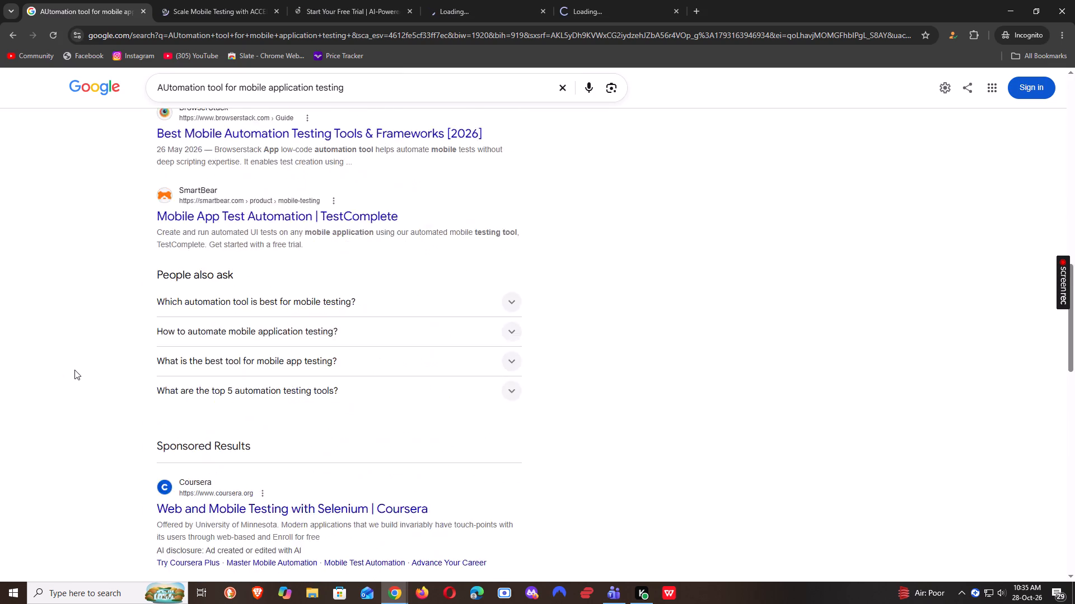
middle_click(195, 393)
Go to the second page of results and open the GoodBarber sponsored result in a background tab.
scroll(127, 404, "down", 17)
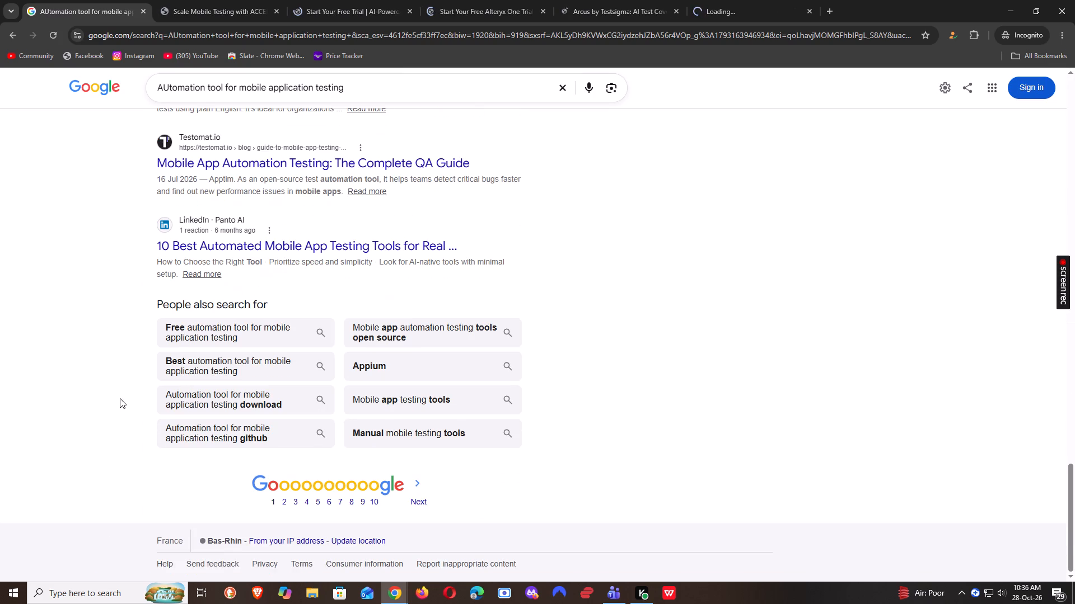
scroll(120, 400, "down", 8)
left_click(287, 506)
scroll(111, 404, "down", 20)
scroll(111, 404, "down", 4)
scroll(118, 383, "up", 2)
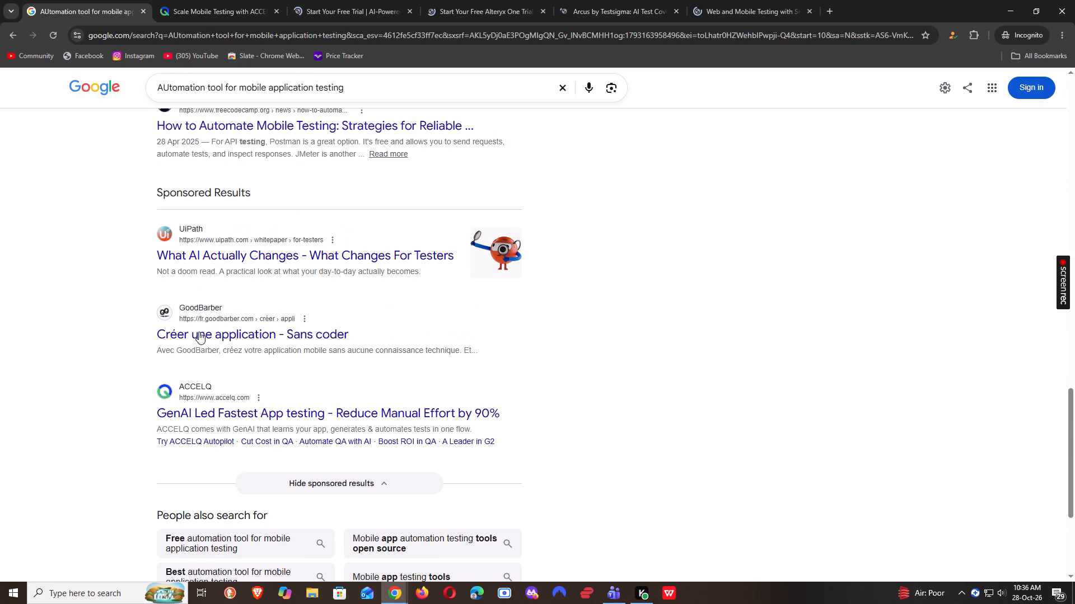
middle_click(199, 332)
scroll(87, 333, "down", 15)
Copy the real-device testing keyword from the tracker's row 26 and search Google for "mobile testing on real device", omitting "(App automate)".
key("alt+Tab")
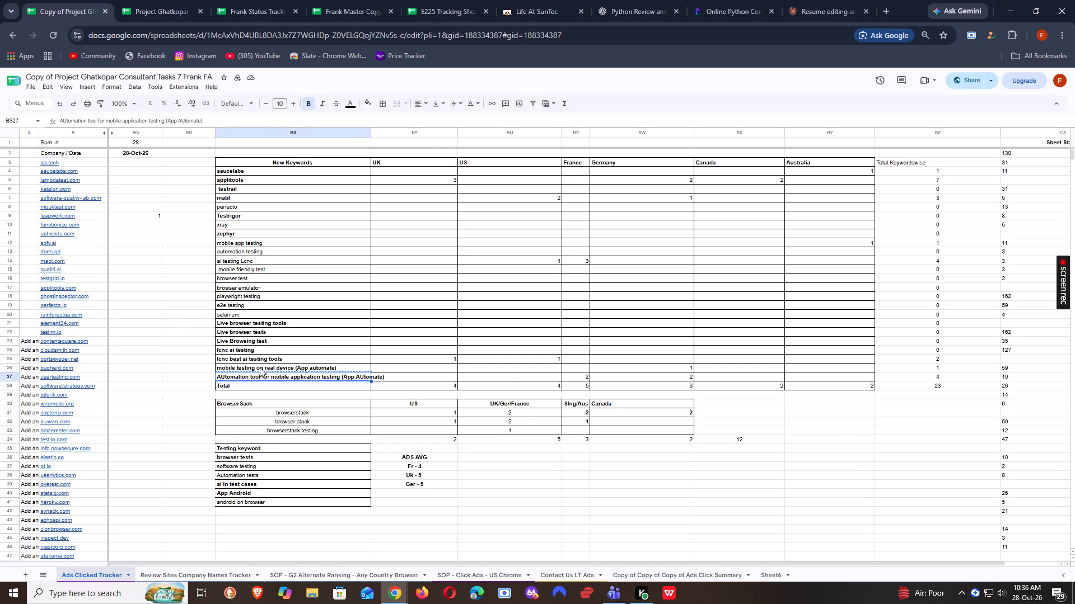
left_click(260, 367)
key("ctrl+c")
key("alt+Tab")
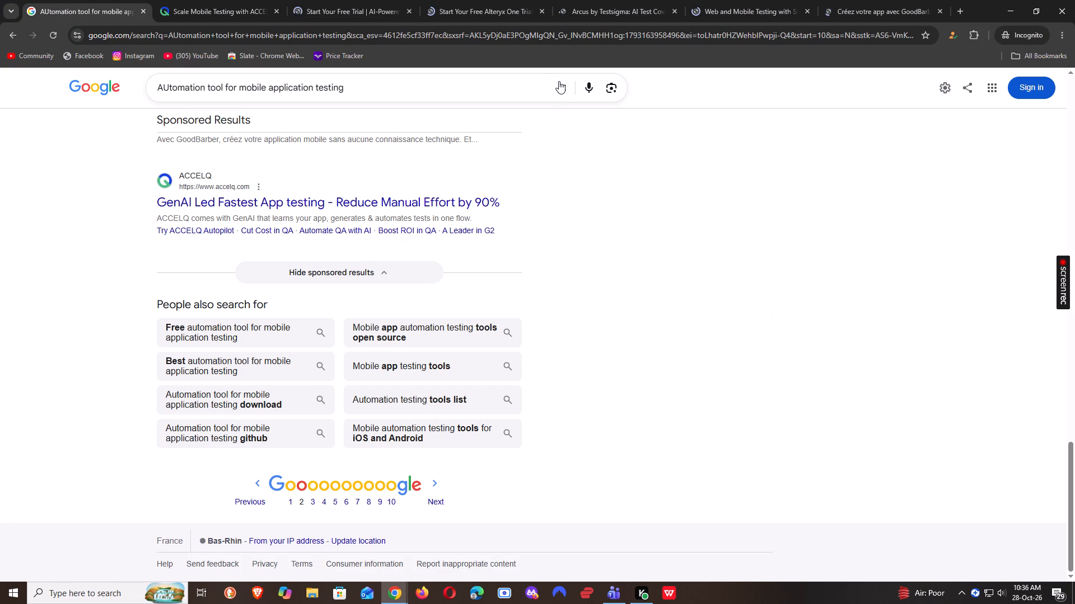
left_click(559, 80)
key("ctrl+v")
key("BackSpace")
key("BackSpace")
key("BackSpace")
key("BackSpace")
key("BackSpace")
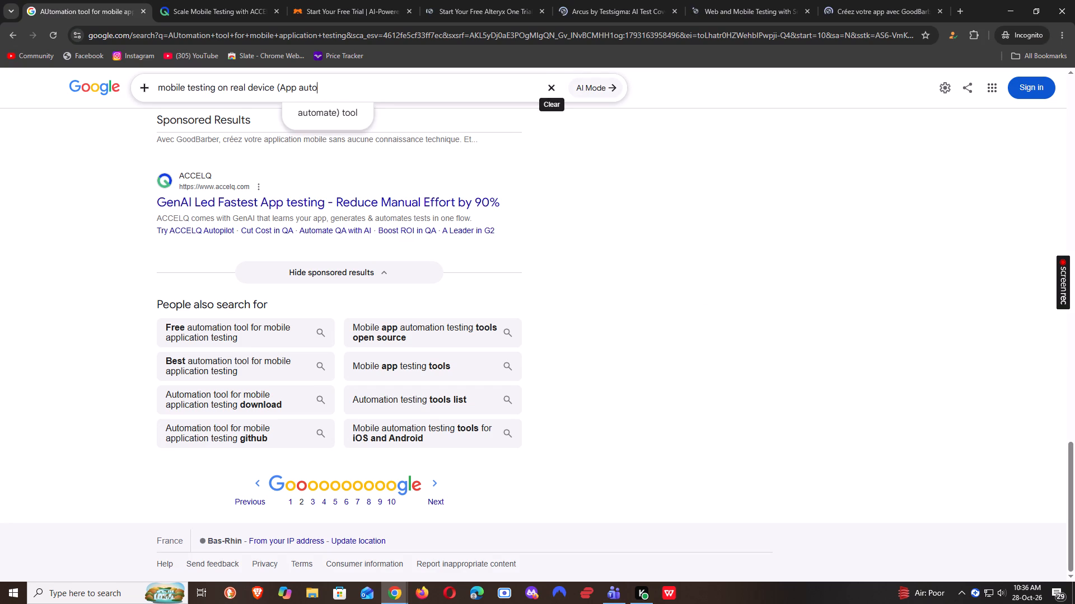
key("BackSpace")
key("BackSpace")
key("BackSpace")
key("BackSpace")
key("BackSpace")
key("BackSpace")
key("BackSpace")
key("BackSpace")
key("BackSpace")
key("Return")
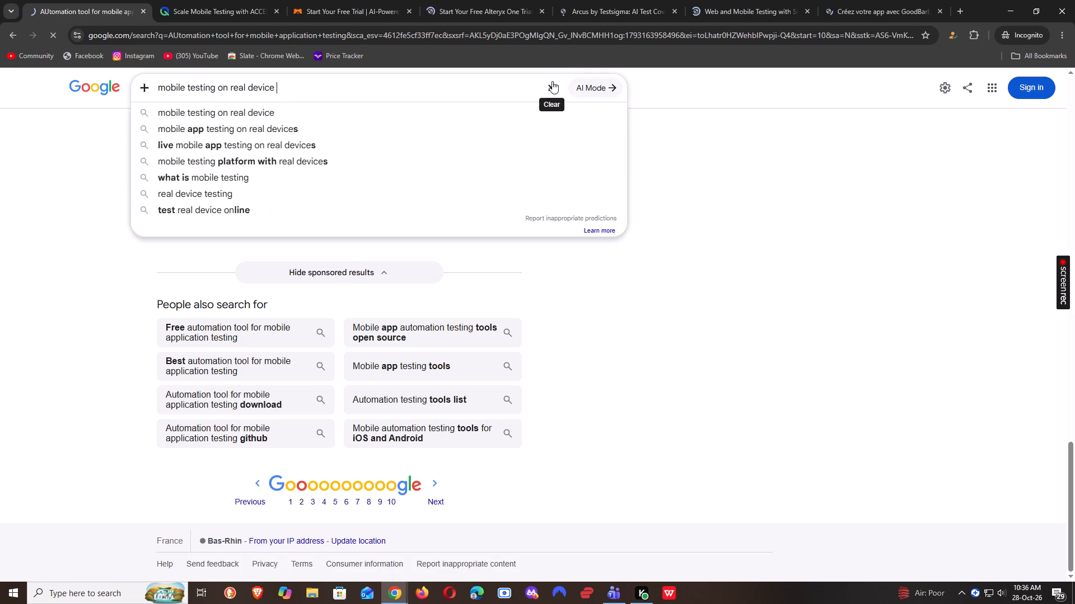
Look through the results, go to the second page and open the testsigma.com sponsored result in a background tab.
scroll(115, 389, "down", 8)
scroll(115, 391, "down", 15)
scroll(142, 403, "up", 1)
scroll(142, 403, "down", 2)
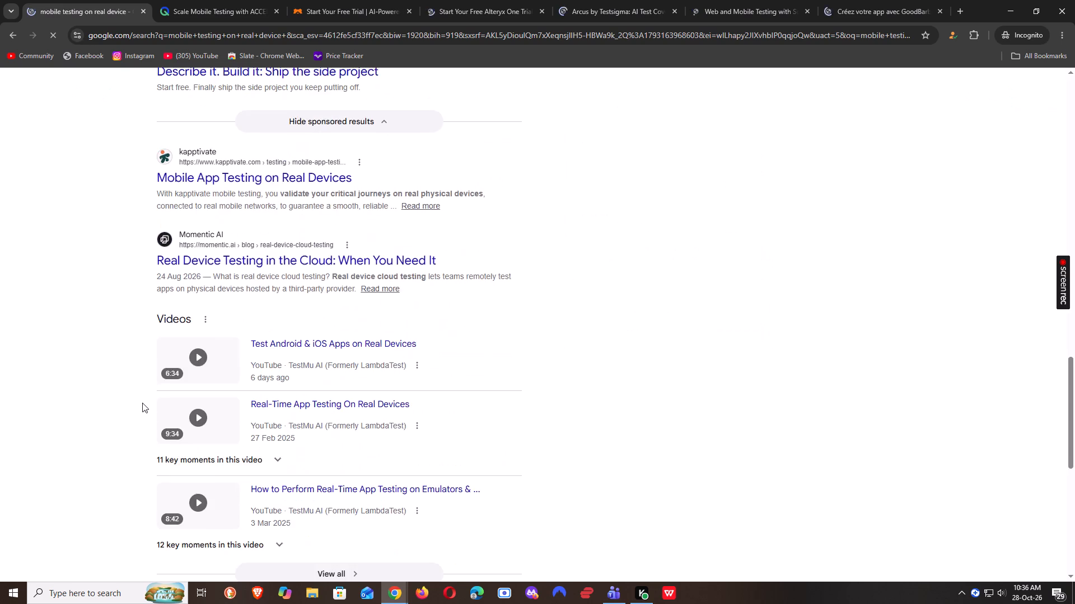
scroll(143, 403, "up", 8)
scroll(144, 403, "down", 17)
scroll(151, 410, "up", 1)
scroll(155, 417, "down", 7)
left_click(286, 501)
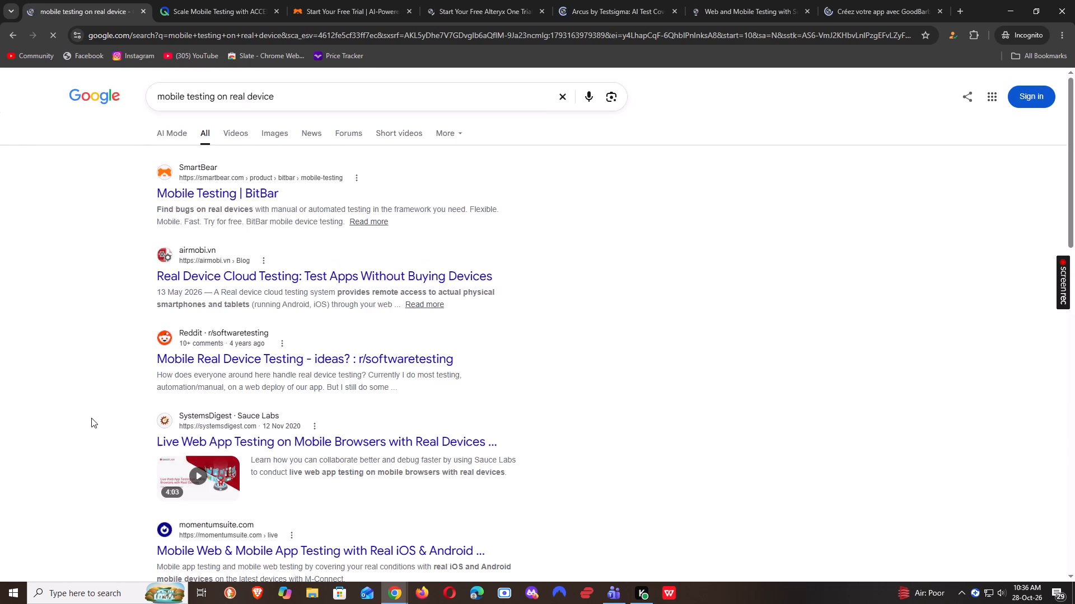
scroll(91, 418, "down", 20)
scroll(91, 418, "down", 2)
scroll(90, 416, "up", 5)
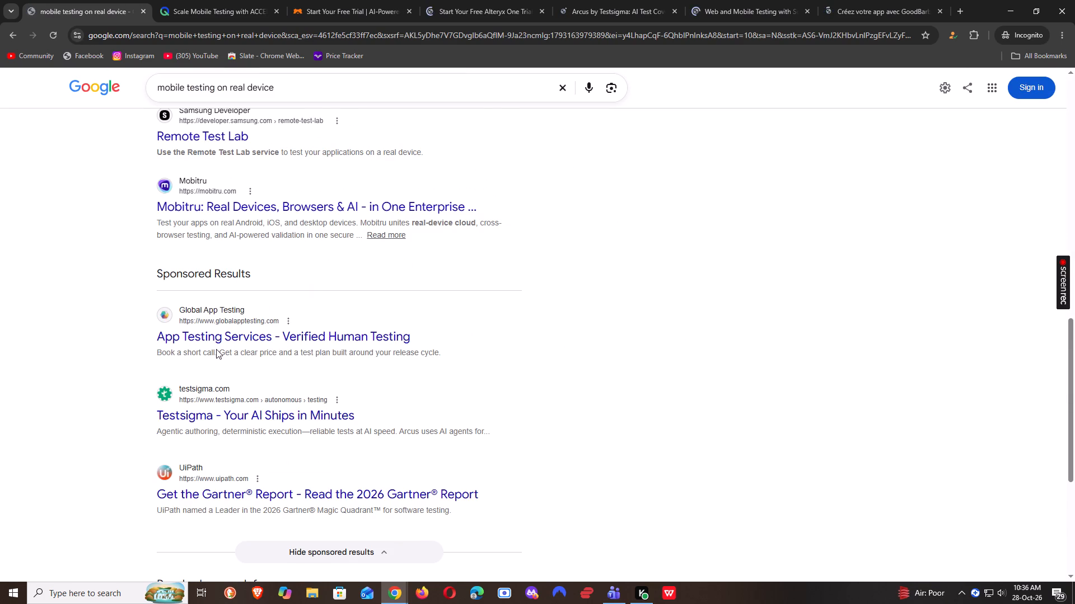
middle_click(216, 347)
scroll(138, 362, "down", 8)
left_click(101, 355)
middle_click(184, 409)
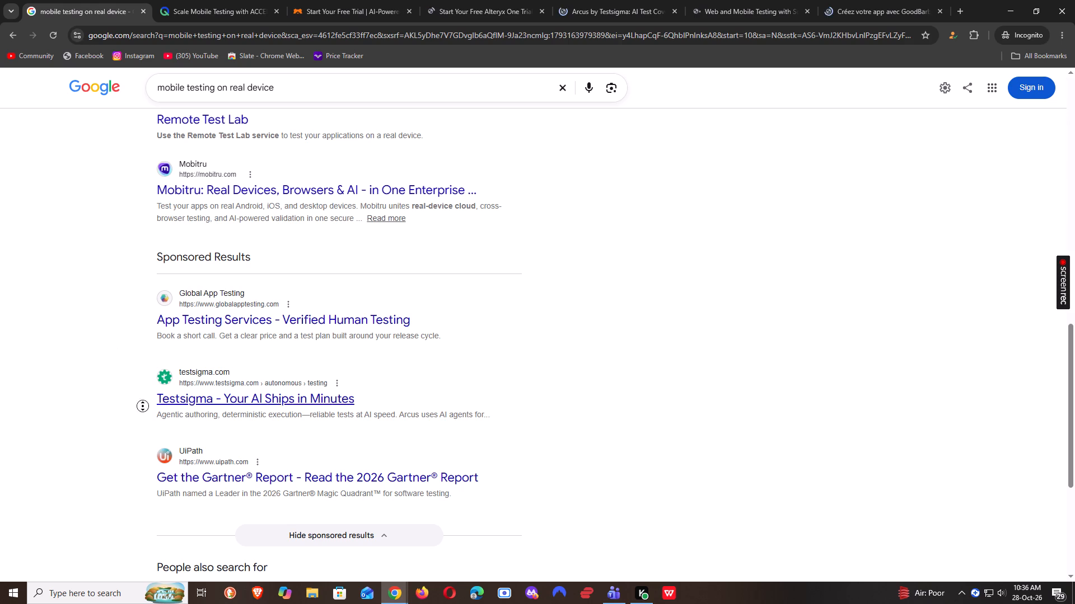
left_click_drag(9, 394, 25, 394)
middle_click(191, 394)
scroll(117, 398, "down", 7)
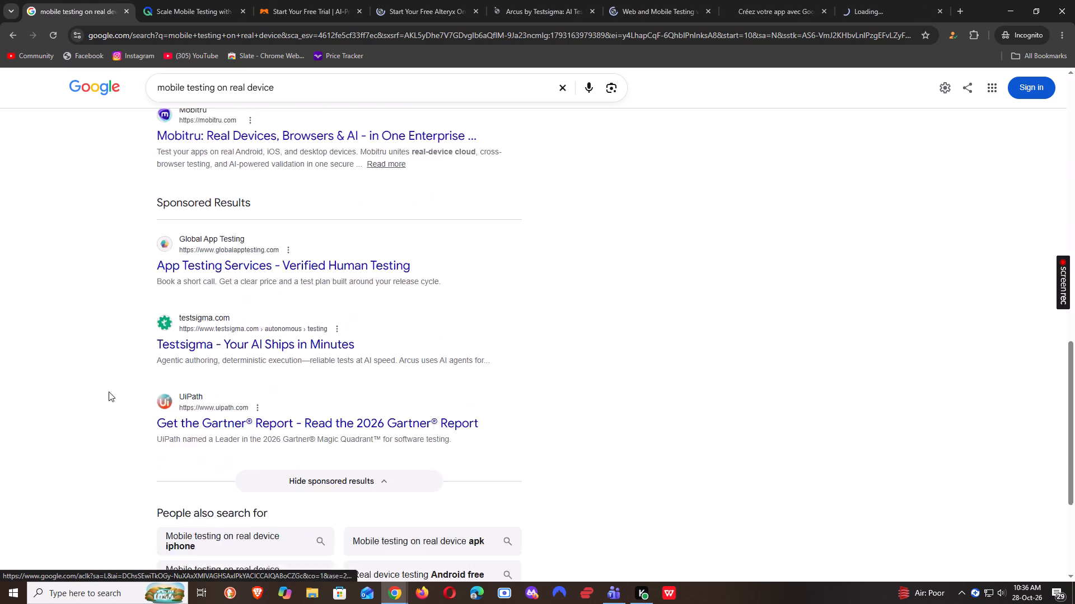
Copy the keyword "lcnc best ai testing tools" from the tracker's row 25 and search Google for it.
key("alt+Tab")
left_click(238, 359)
key("ctrl+c")
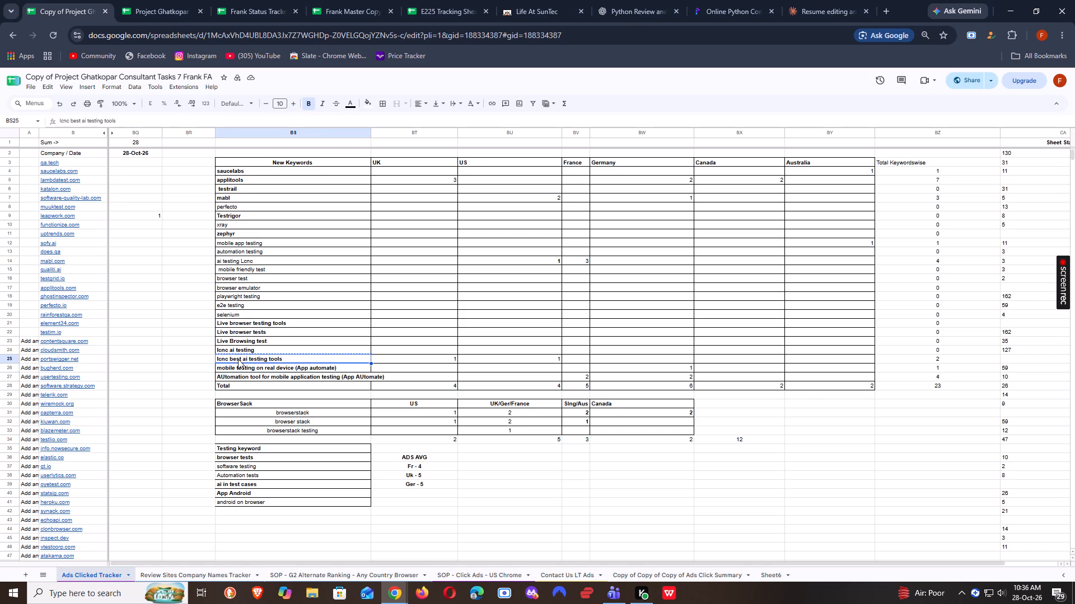
key("alt+Tab")
left_click(566, 83)
key("ctrl+v")
key("ctrl+Return")
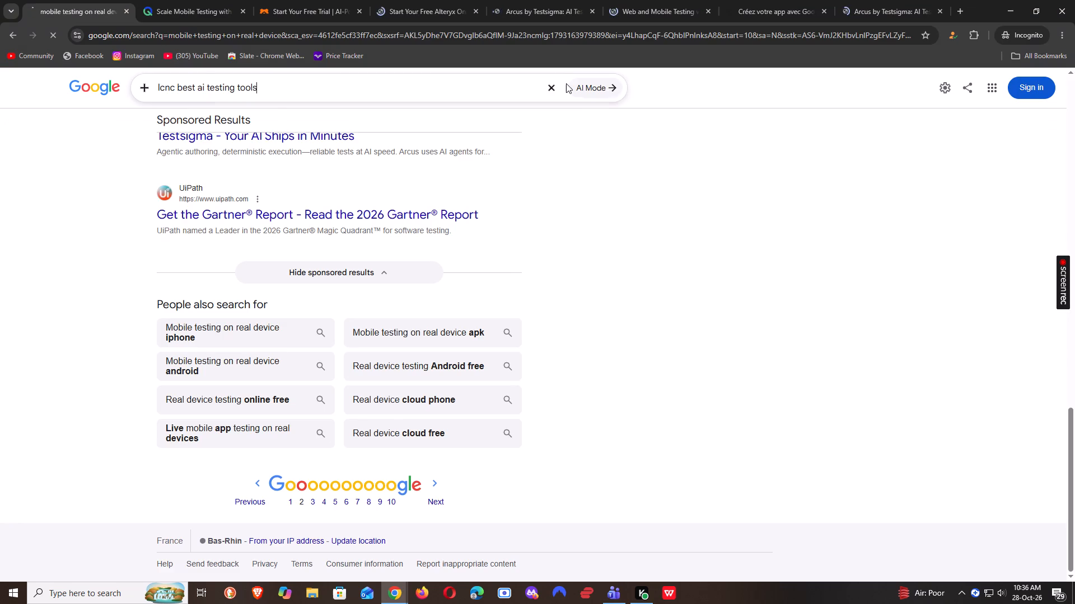
Open the Jama Software sponsored result in a background tab.
scroll(78, 336, "down", 15)
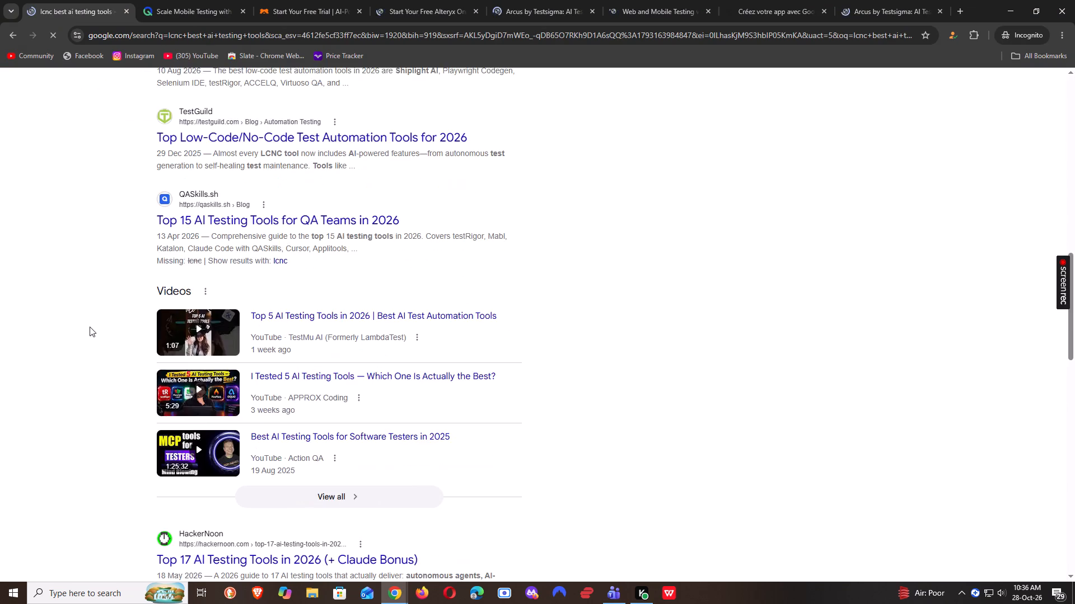
scroll(90, 327, "down", 14)
scroll(105, 339, "down", 7)
scroll(108, 342, "up", 1)
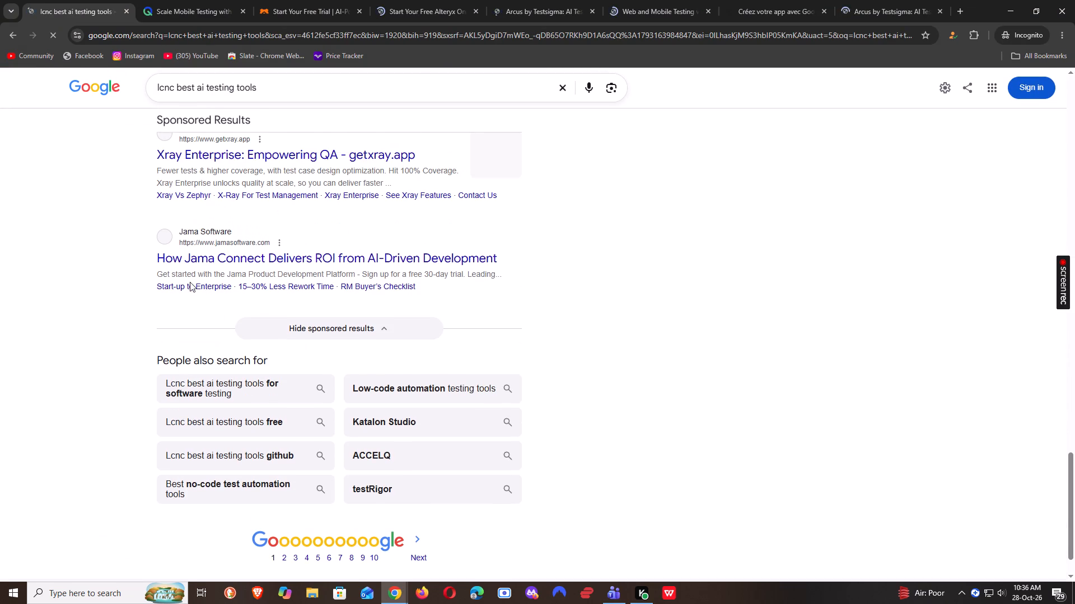
middle_click(194, 255)
Go to the second page of results and check it for sponsored listings.
scroll(120, 313, "down", 6)
left_click(284, 499)
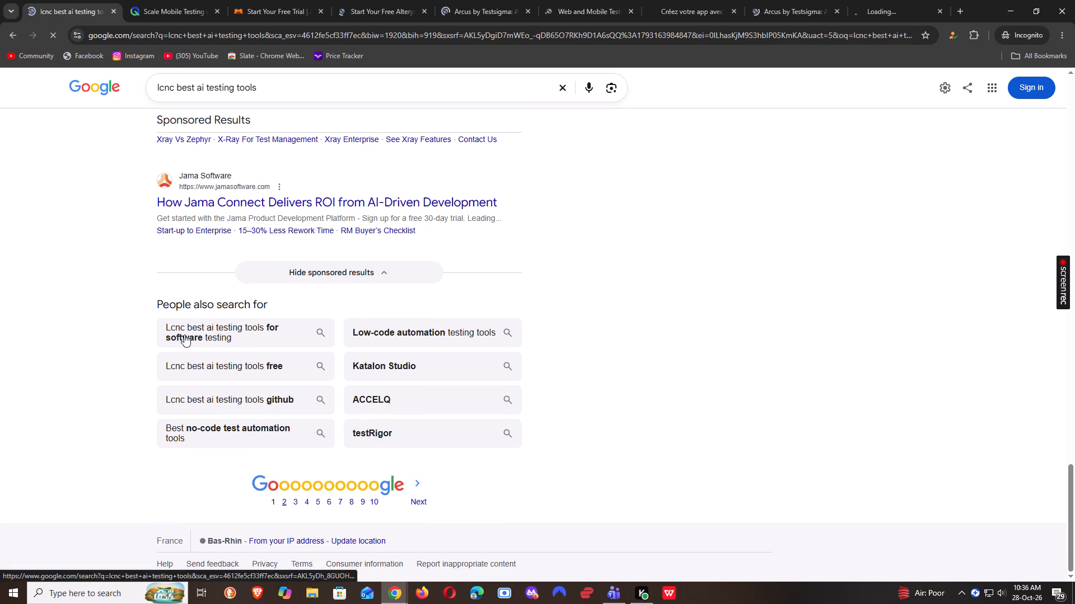
scroll(99, 335, "down", 16)
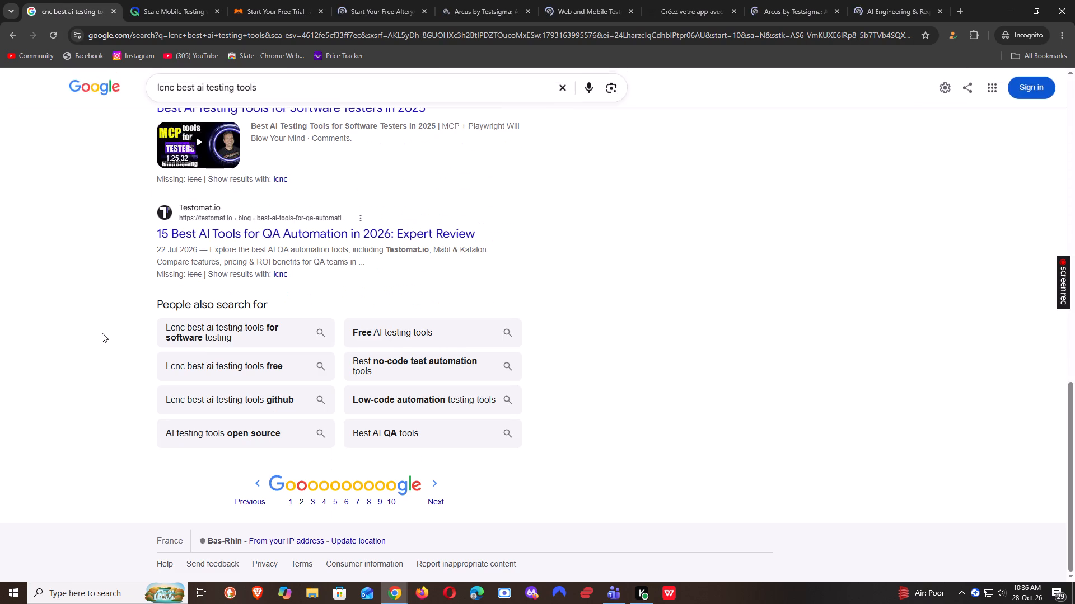
Copy the keyword "lcnc ai testing" from the tracker's row 24 and search Google for it.
key("alt+Tab")
left_click(260, 352)
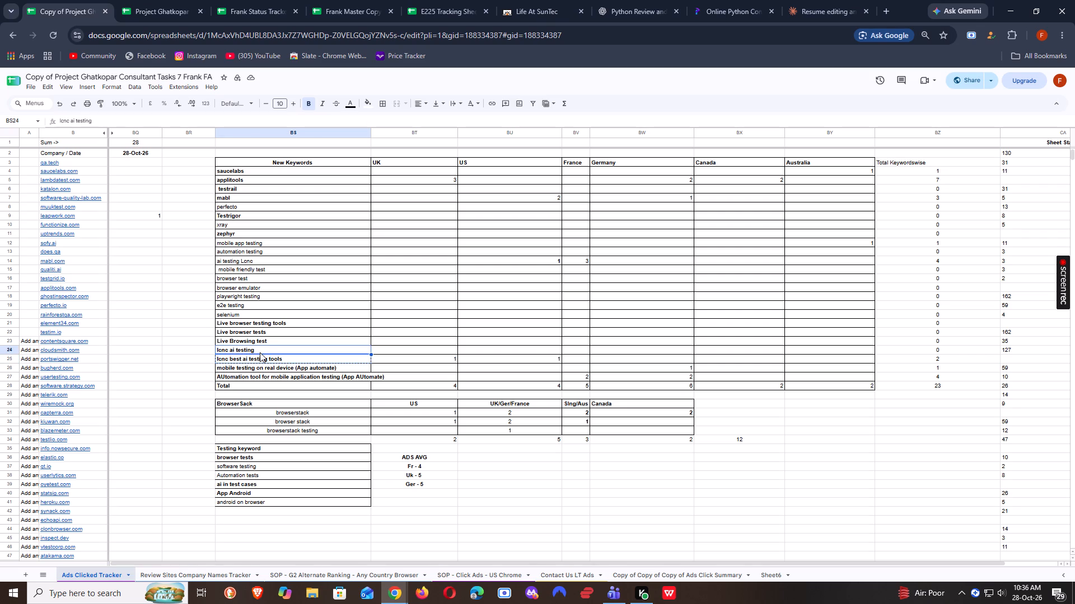
key("ctrl+c")
key("alt+Tab")
left_click(559, 86)
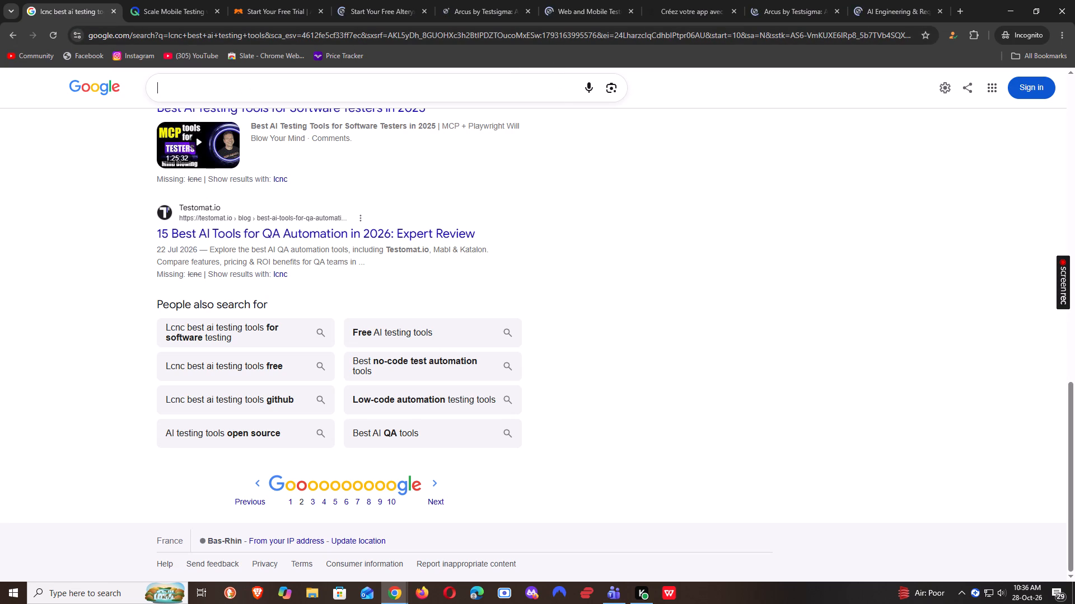
key("ctrl+v")
key("ctrl+Return")
Examine the first and second pages of "lcnc ai testing" results for sponsored listings.
scroll(133, 302, "down", 17)
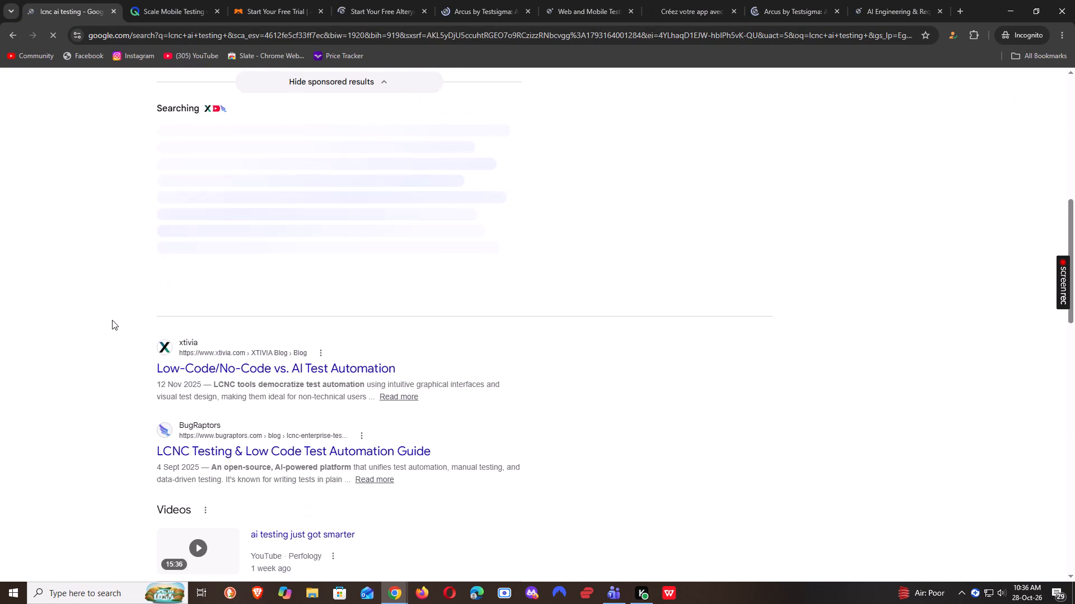
scroll(112, 320, "down", 6)
scroll(116, 303, "up", 4)
scroll(115, 305, "down", 18)
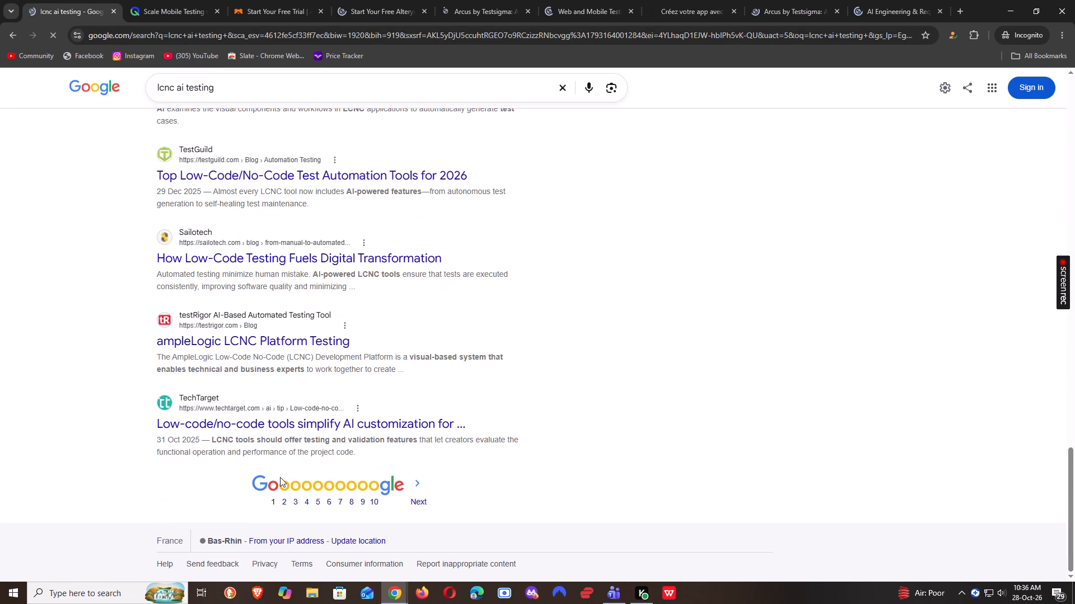
left_click(281, 503)
scroll(99, 360, "down", 13)
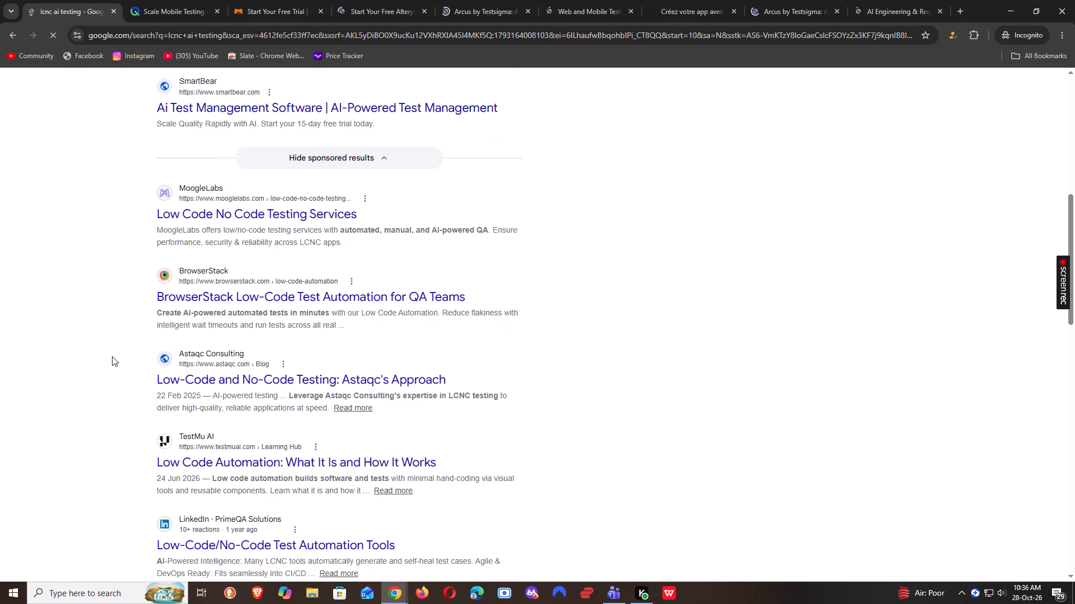
scroll(112, 356, "down", 12)
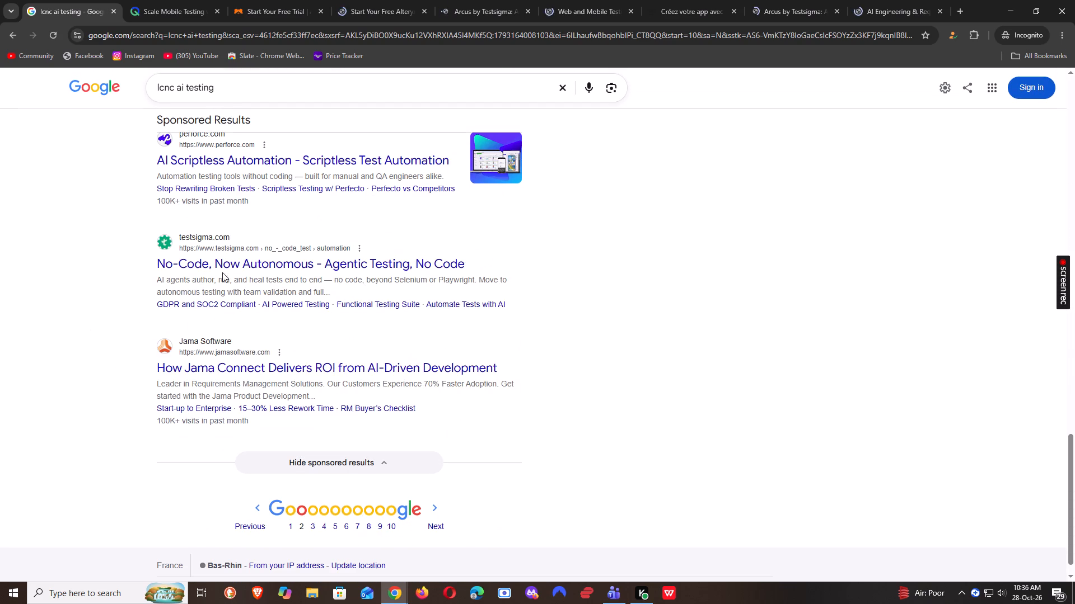
Copy the keyword "Live Browsing test" from the tracker's row 23 and search Google for it.
key("alt+Tab")
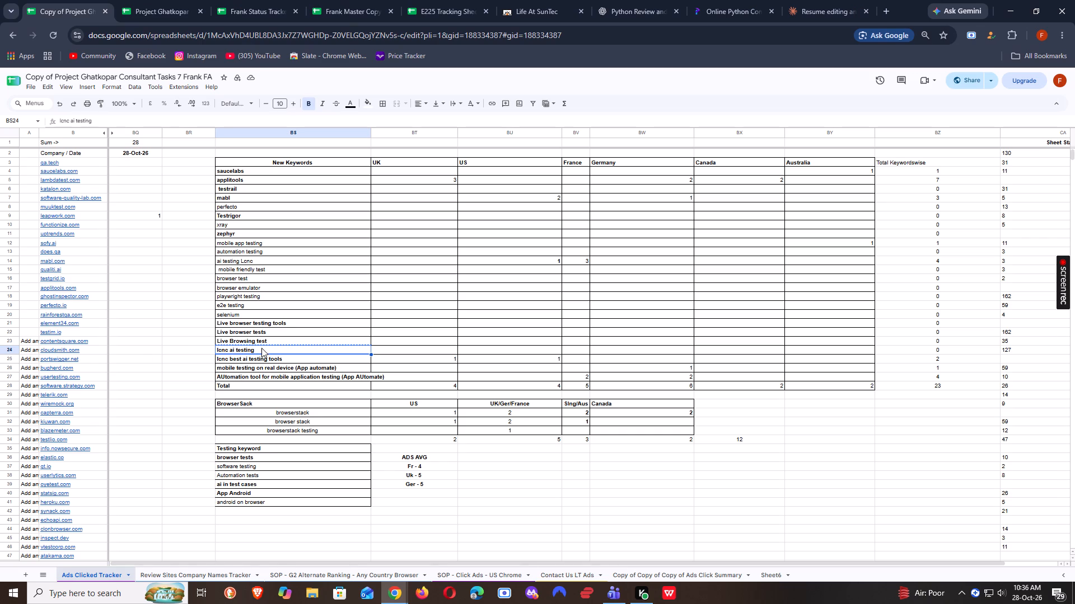
left_click(263, 337)
key("ctrl+c")
left_click(262, 340)
key("ctrl+c")
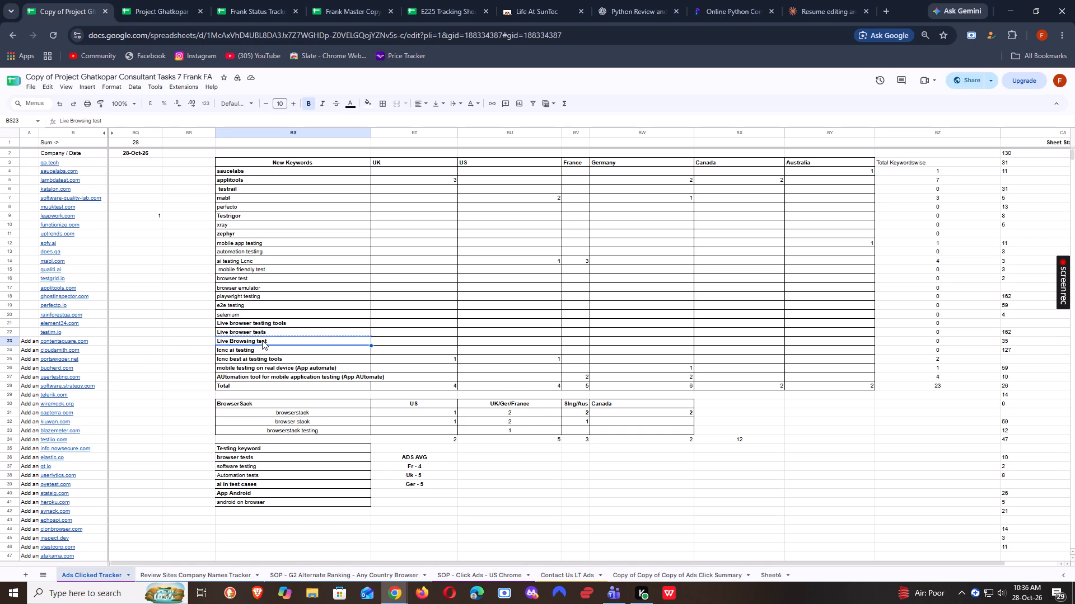
key("alt+Tab")
left_click(563, 93)
key("ctrl+v")
key("ctrl+Return")
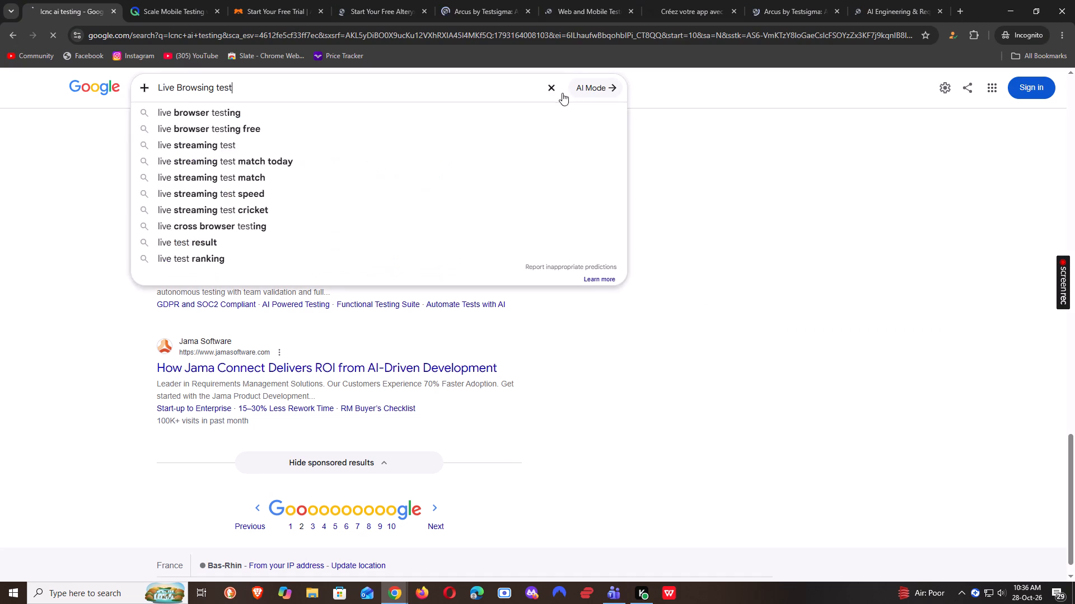
Open the Semrush sponsored result on cross browser testing in a background tab.
scroll(60, 342, "down", 20)
scroll(60, 342, "down", 2)
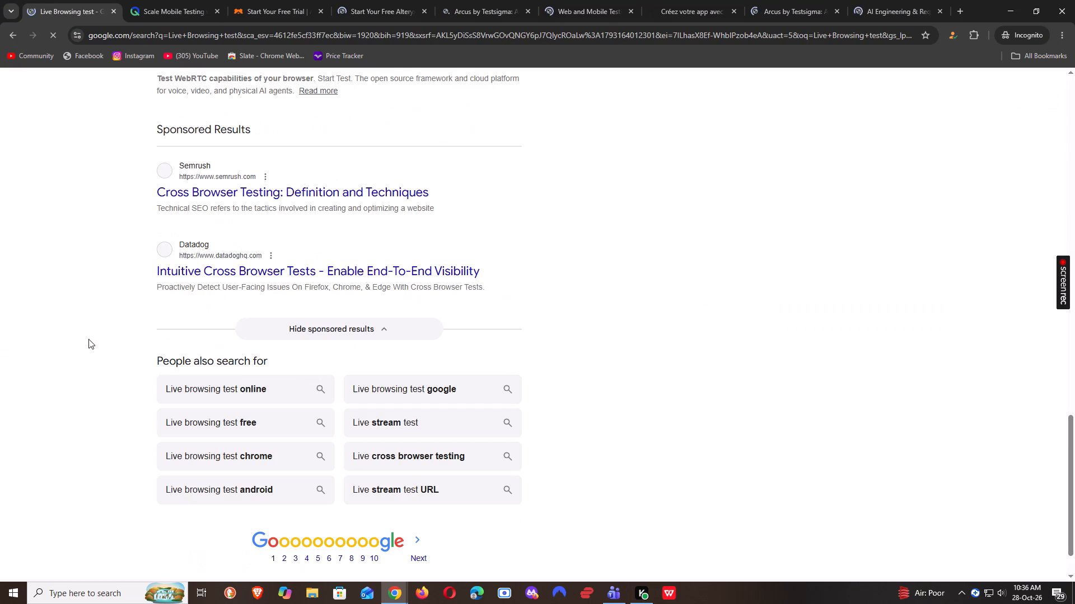
middle_click(177, 194)
Examine the sponsored listings on the second page of results, then return to the first page and check it again.
scroll(32, 383, "down", 7)
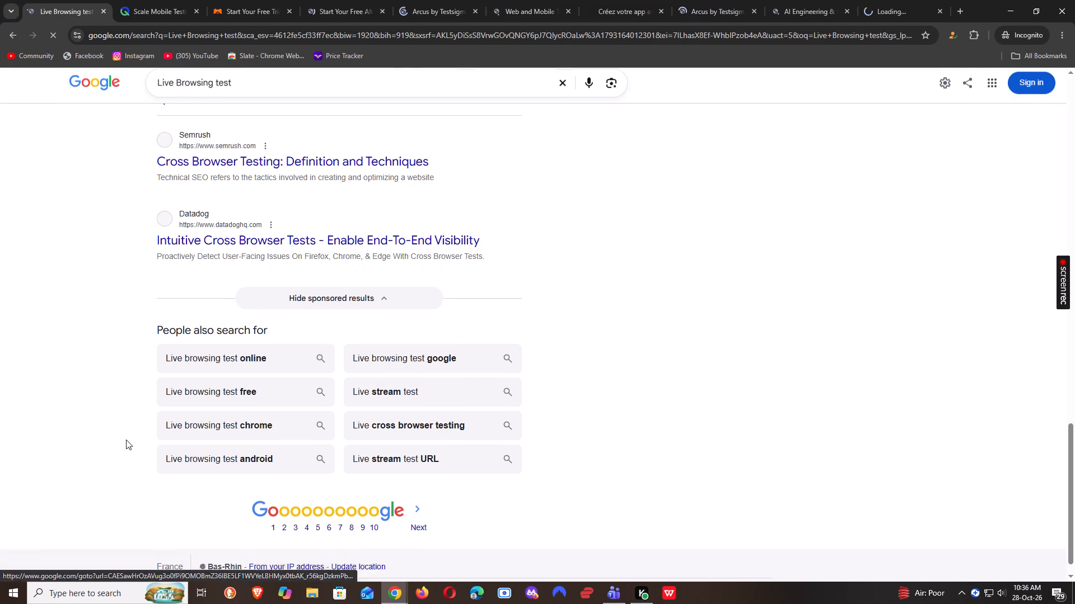
left_click(282, 505)
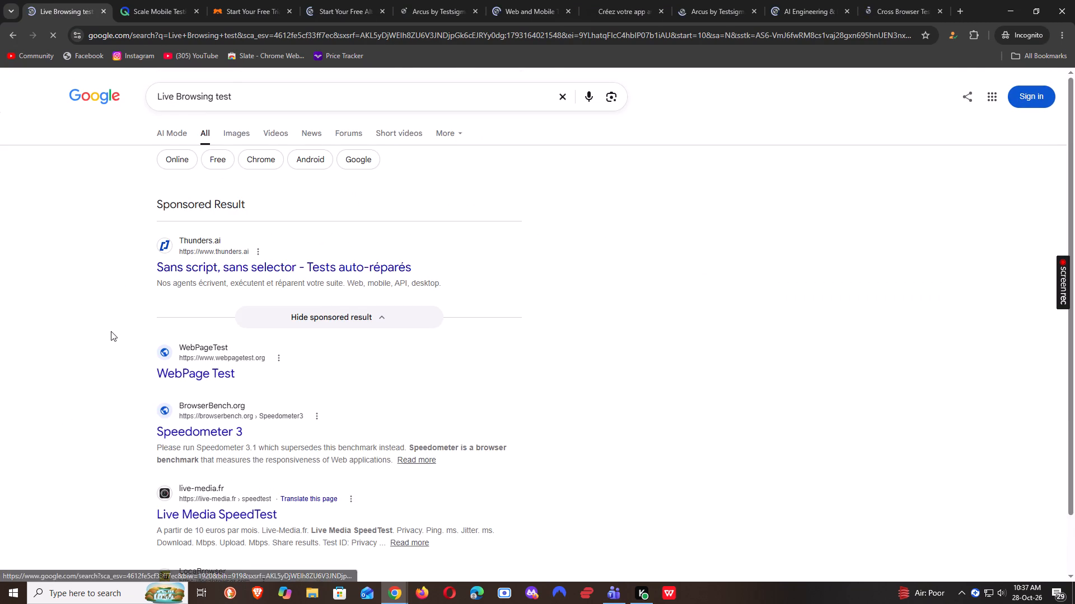
scroll(96, 333, "down", 17)
scroll(68, 342, "up", 1)
scroll(68, 343, "down", 6)
scroll(68, 343, "up", 3)
scroll(72, 347, "down", 7)
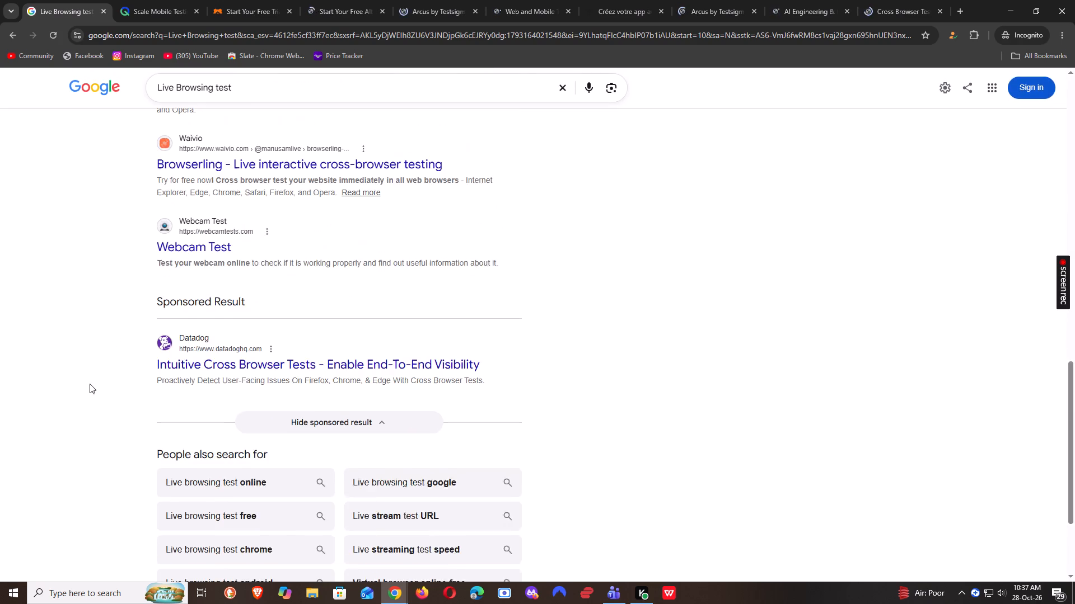
left_click(290, 501)
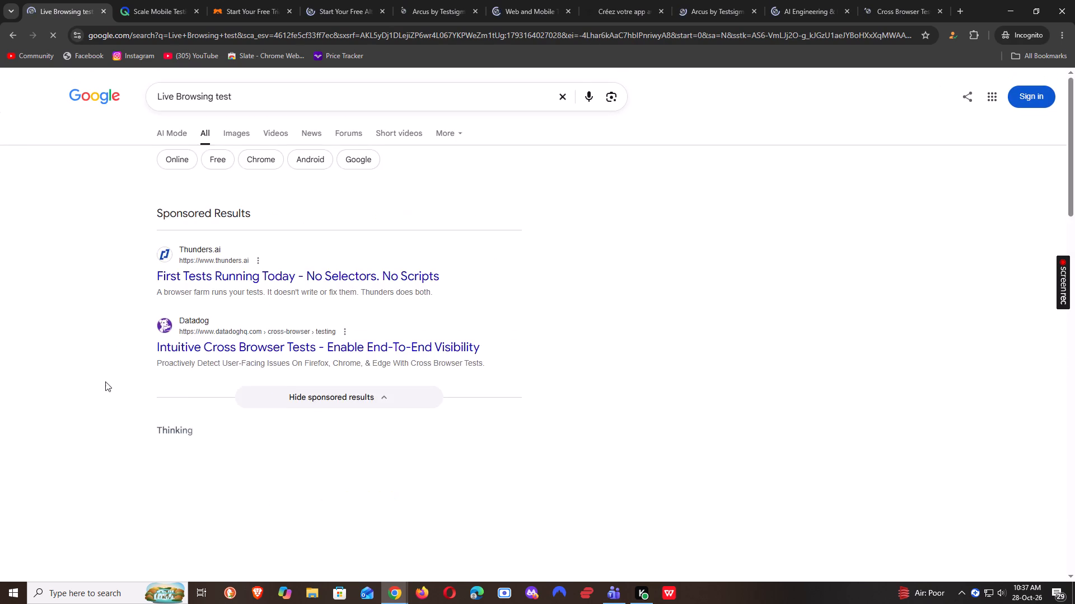
scroll(105, 381, "down", 9)
scroll(114, 386, "down", 12)
scroll(115, 385, "up", 6)
Copy the keyword "Live browser tests" from the tracker's row 22 and search Google for it.
key("alt+Tab")
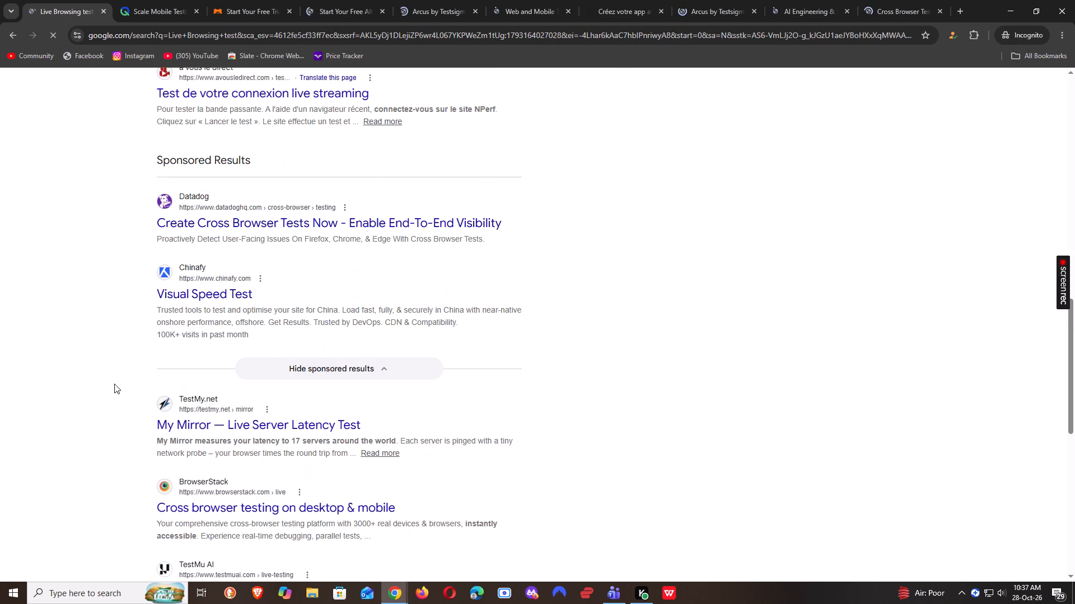
key("alt+Tab")
key("alt+Tab")
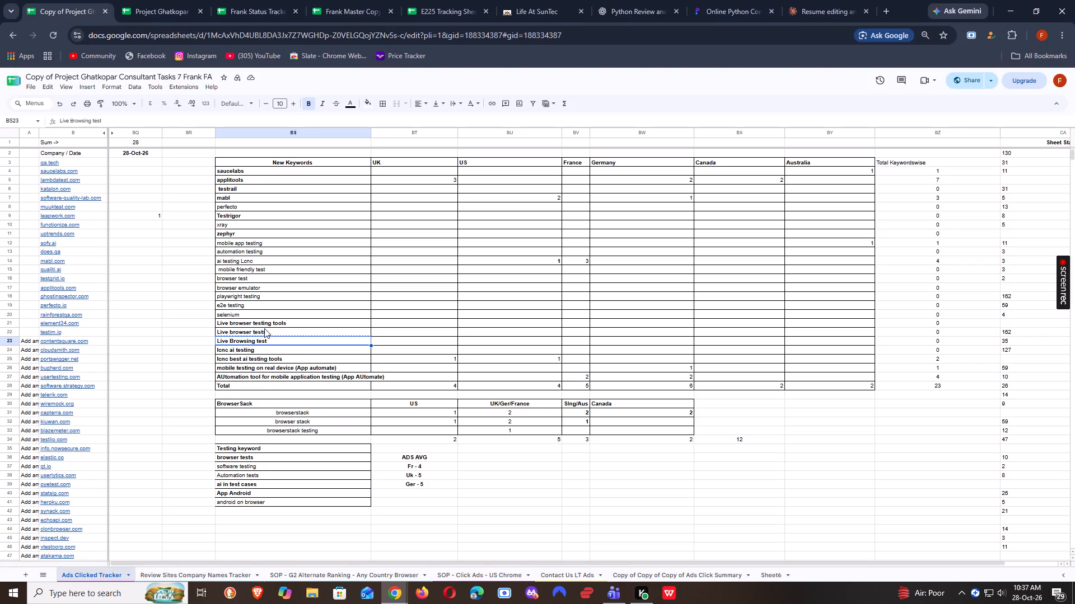
left_click(261, 332)
key("ctrl+c")
key("alt+Tab")
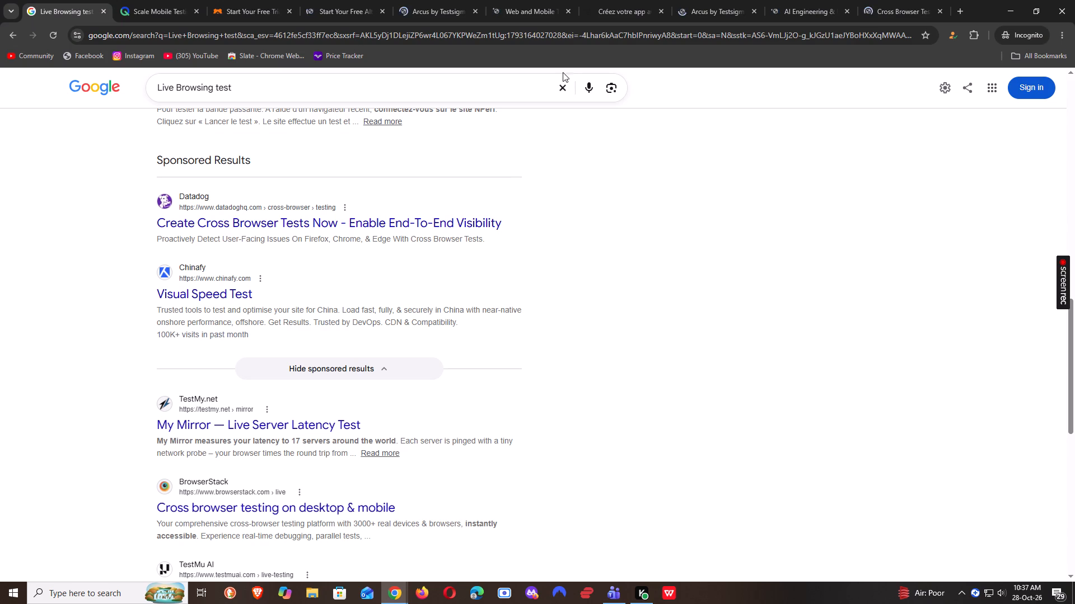
left_click(563, 85)
key("ctrl+v")
key("ctrl+Return")
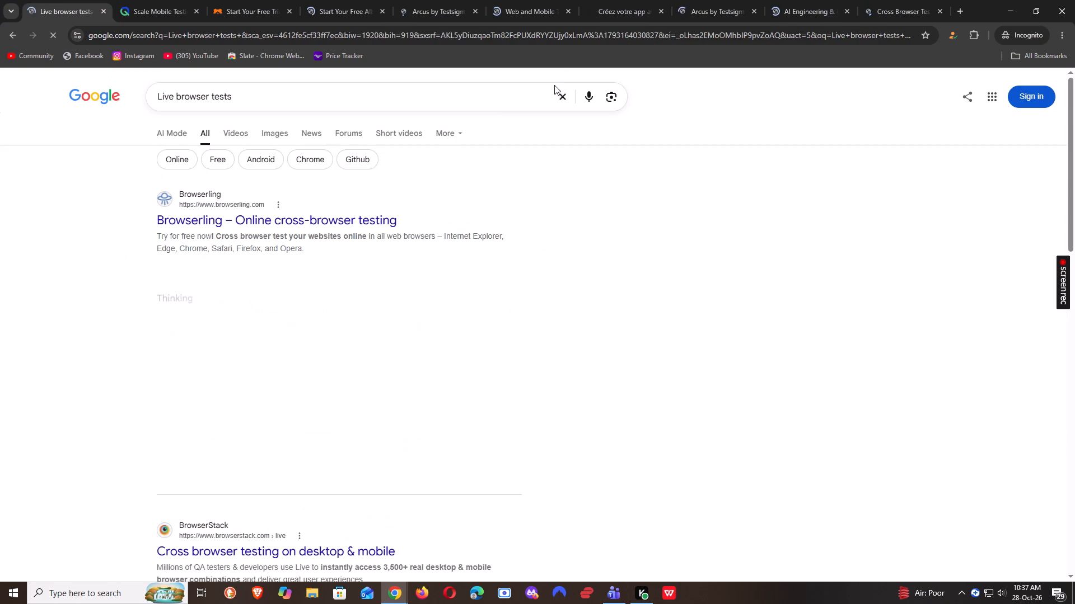
Examine the first and second pages of the "Live browser tests" results for sponsored listings.
scroll(144, 309, "down", 17)
scroll(128, 320, "up", 1)
scroll(129, 320, "down", 6)
scroll(129, 322, "up", 11)
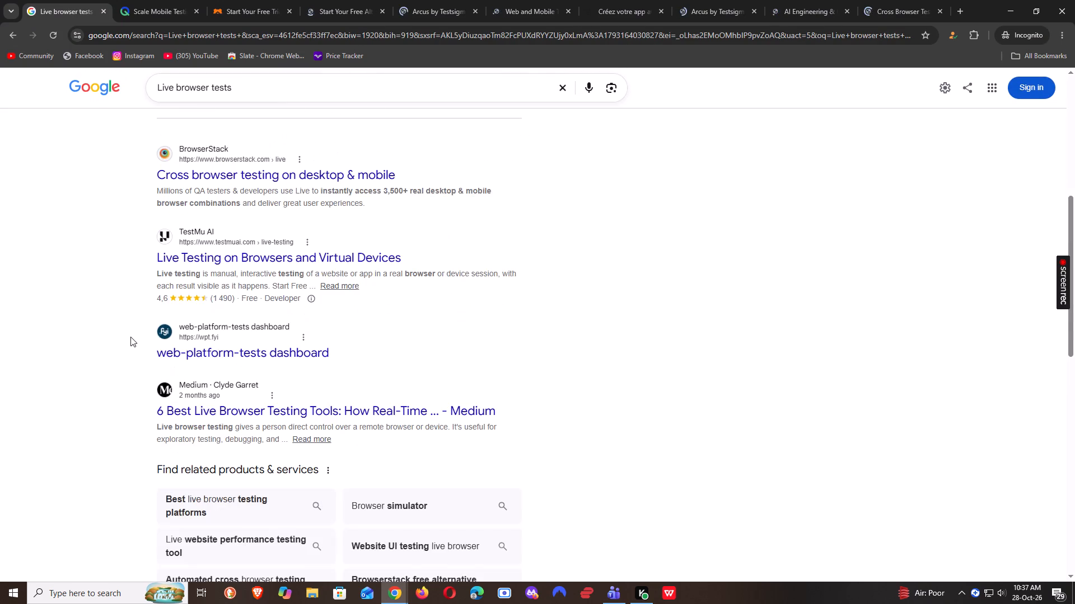
scroll(130, 339, "down", 15)
left_click(286, 500)
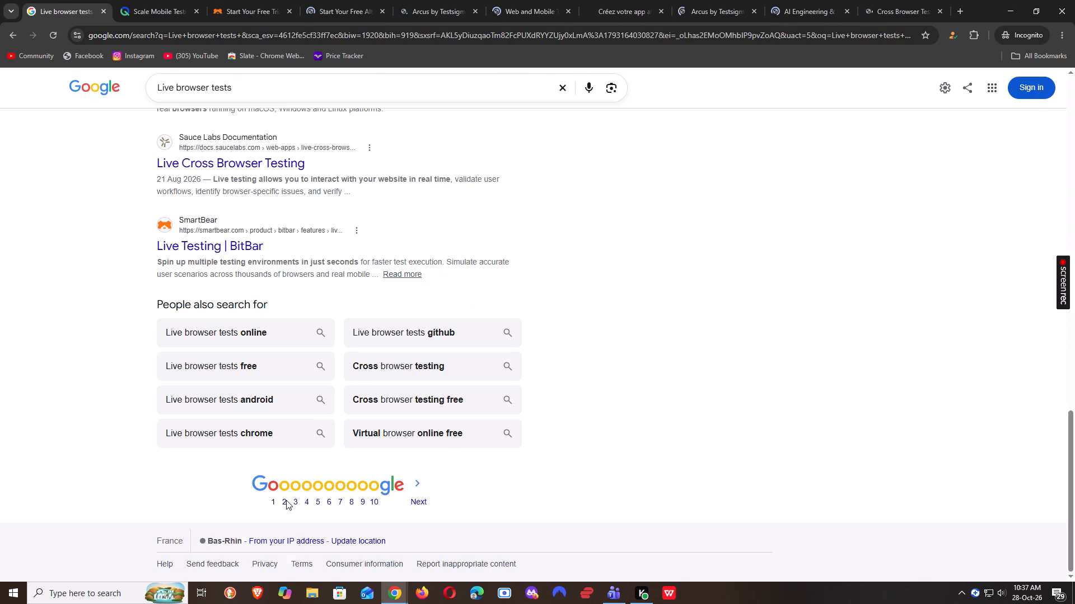
scroll(35, 410, "down", 17)
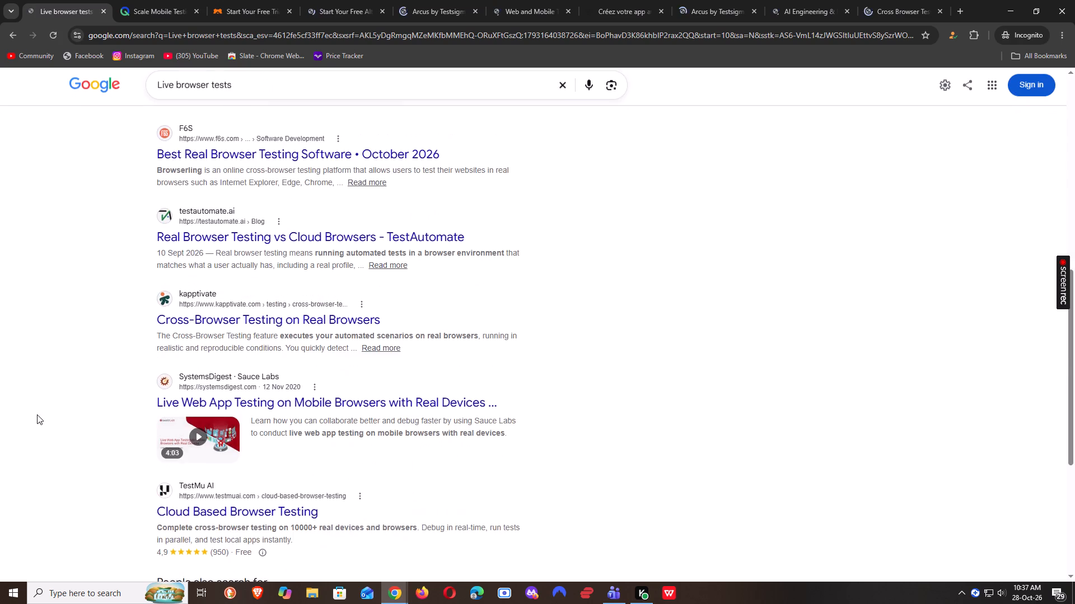
scroll(43, 406, "down", 20)
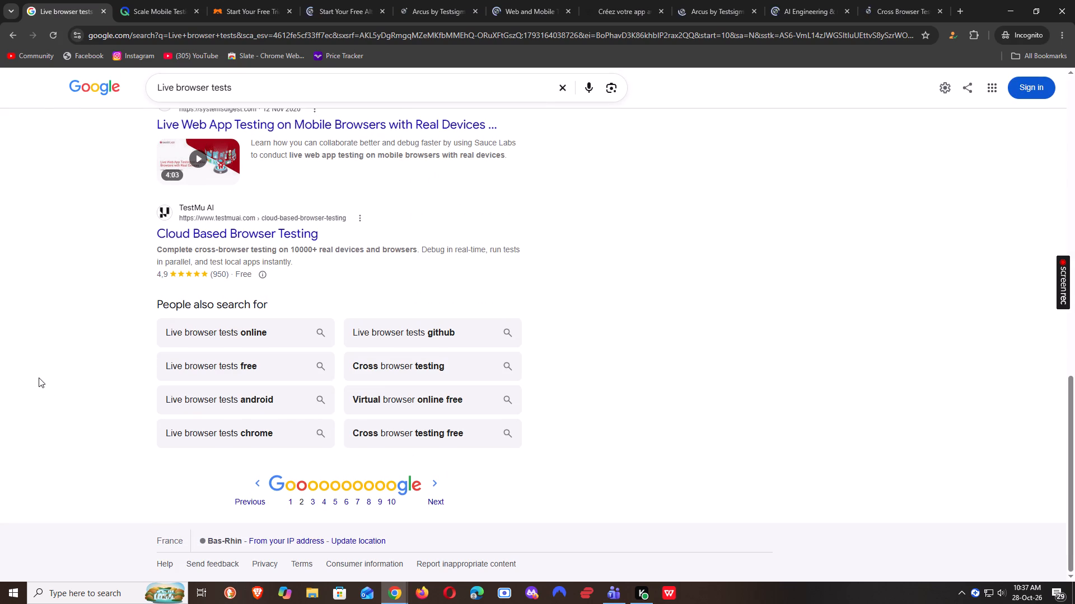
Copy the keyword "Live browser testing tools" from the tracker's row 21 and search Google for it.
key("alt+Tab")
left_click(264, 323)
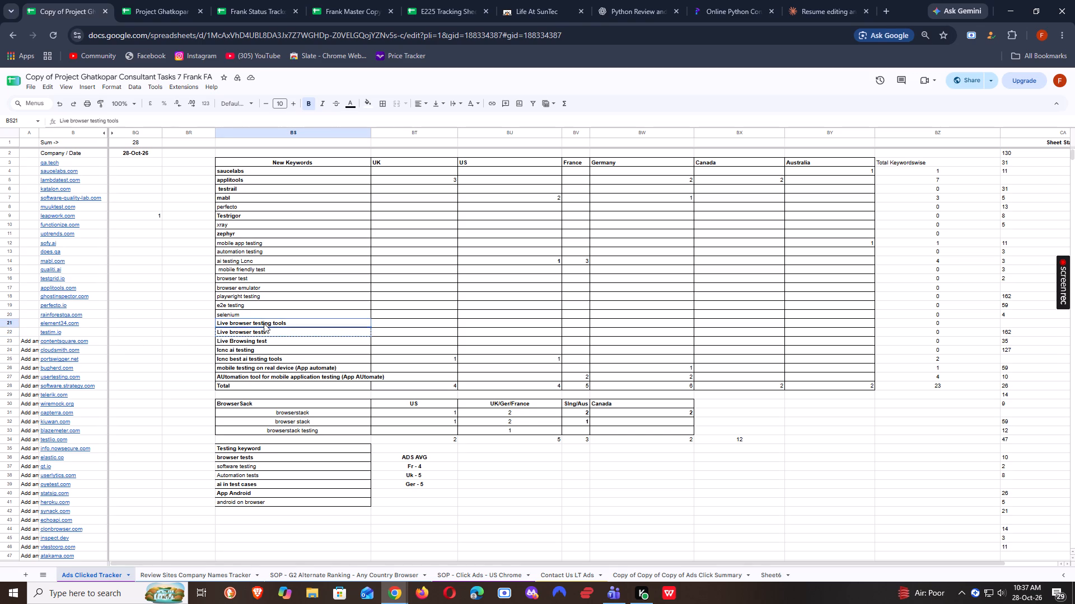
key("ctrl+c")
key("alt+Tab")
left_click(565, 93)
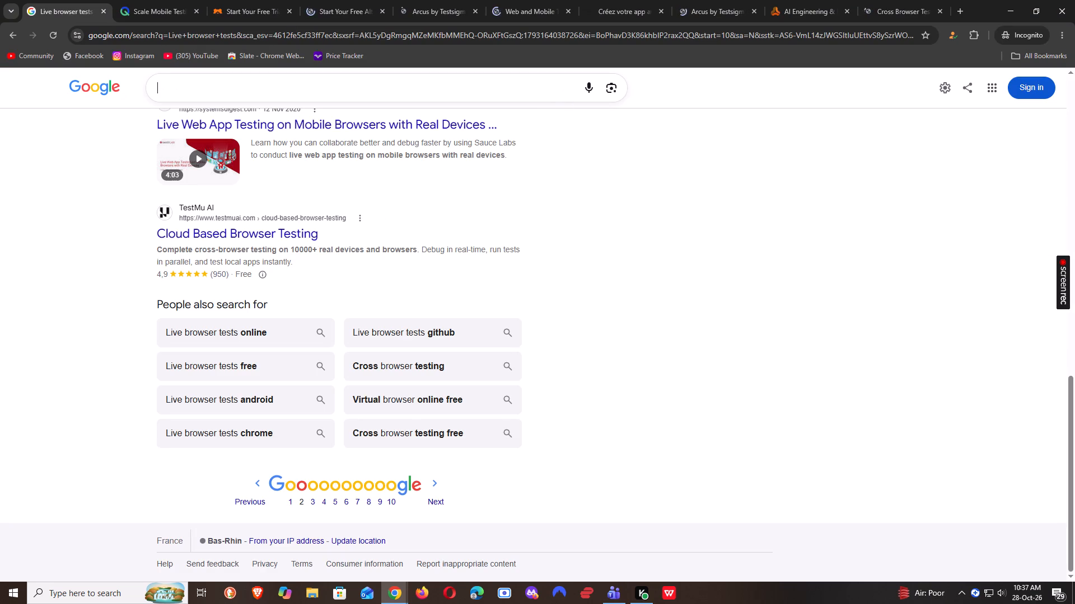
key("ctrl+v")
key("ctrl+Return")
Check the first and second pages of the "Live browser testing tools" results for sponsored listings.
scroll(29, 405, "down", 20)
scroll(29, 405, "down", 1)
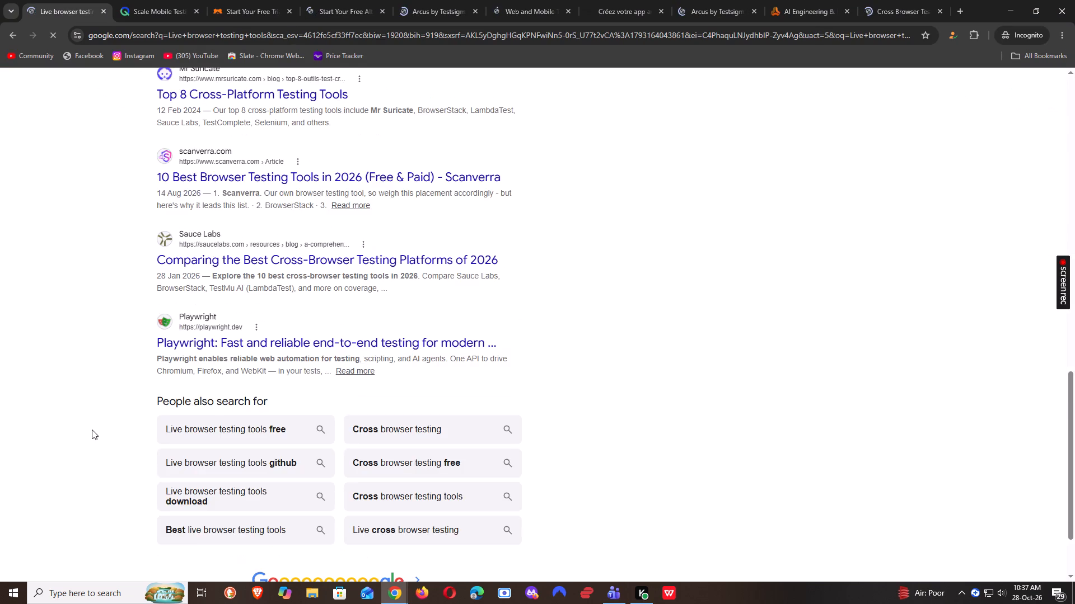
scroll(92, 430, "down", 2)
left_click(284, 507)
double_click(284, 507)
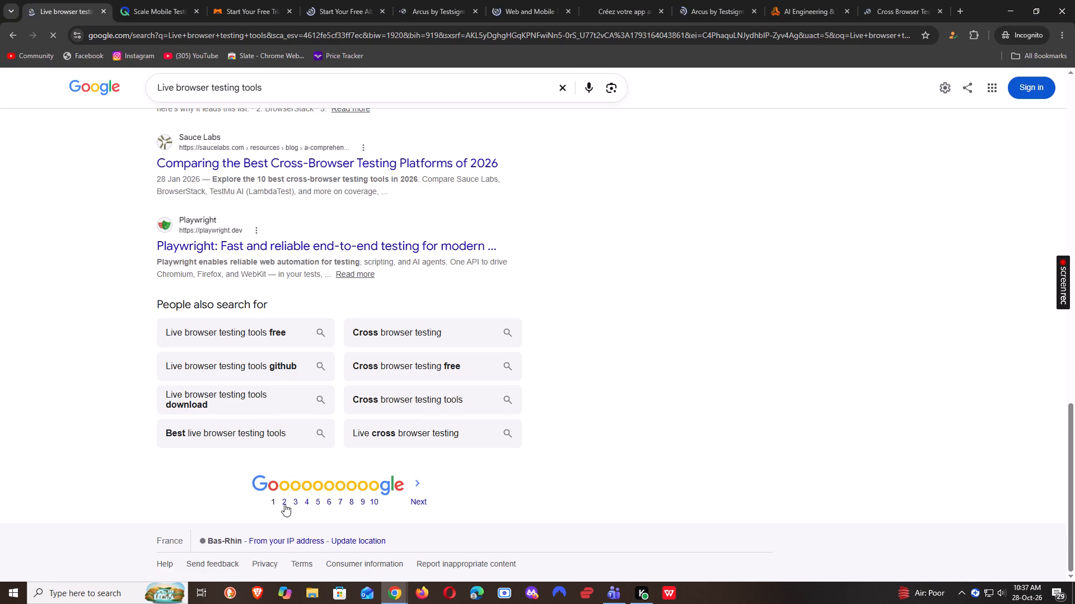
scroll(66, 425, "down", 20)
scroll(66, 425, "down", 4)
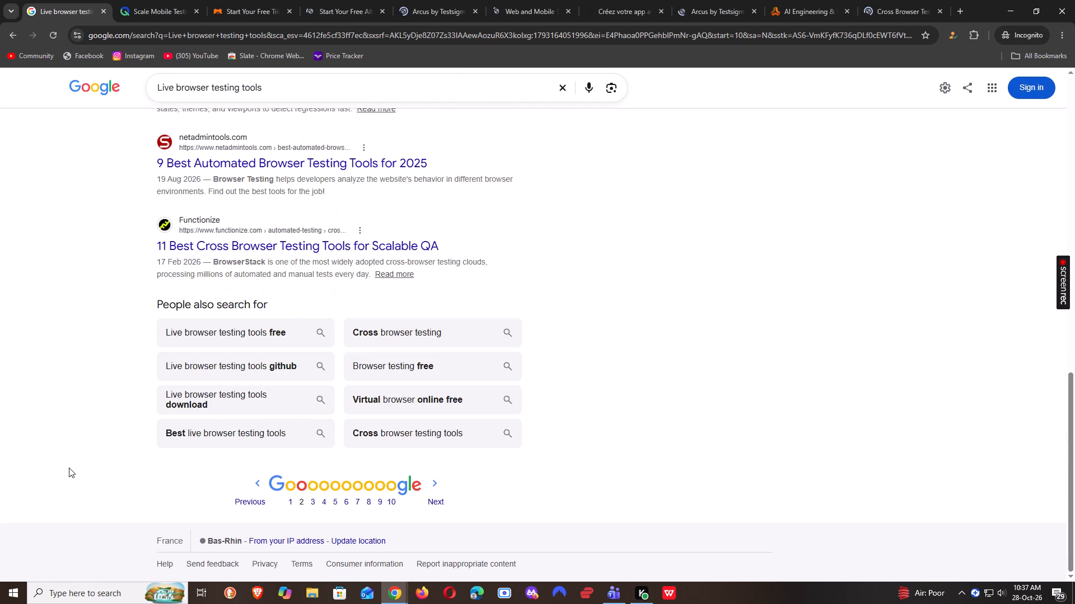
Copy the keyword "testrail" from the tracker's row 6 and search Google for it.
key("alt+Tab")
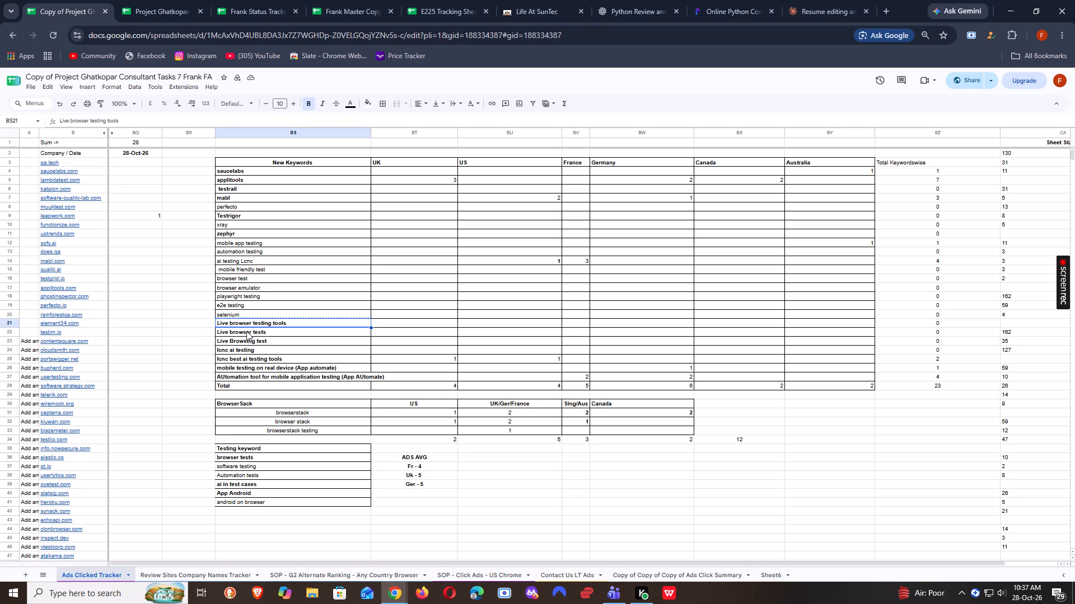
left_click(227, 187)
key("ctrl+c")
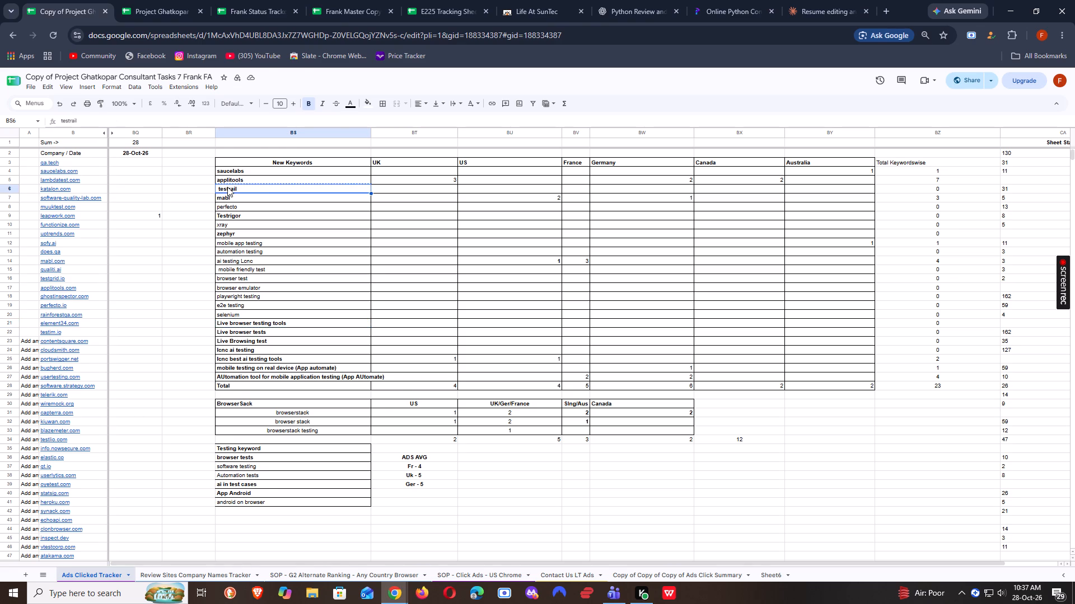
key("alt+Tab")
left_click(559, 87)
key("ctrl+v")
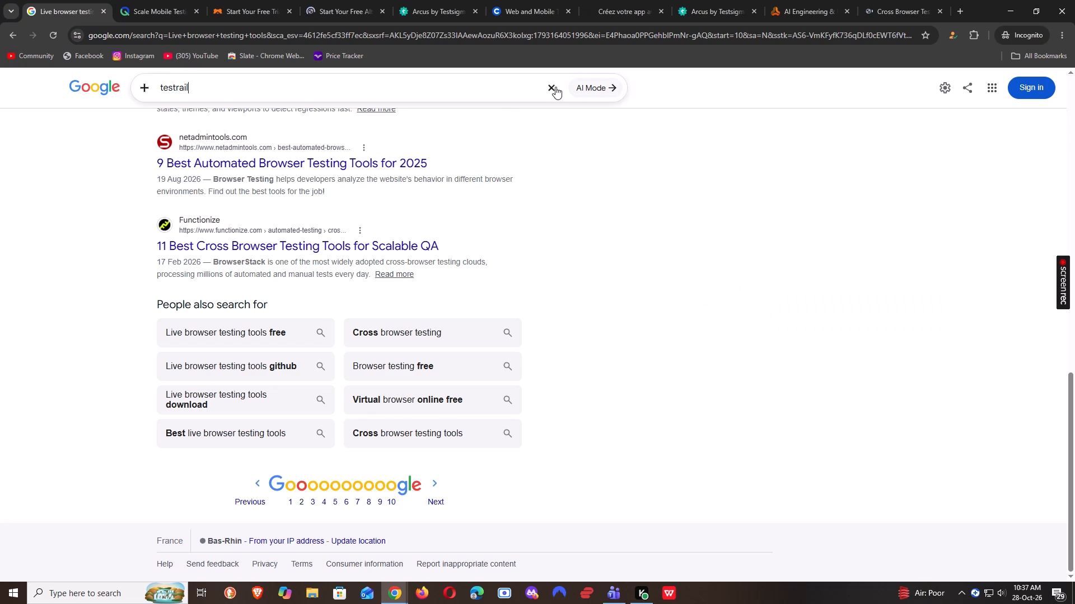
key("ctrl+Return")
Go to the second page of the testrail results and open the Tricentis qTest sponsored result in a background tab.
scroll(0, 311, "down", 20)
scroll(0, 311, "down", 4)
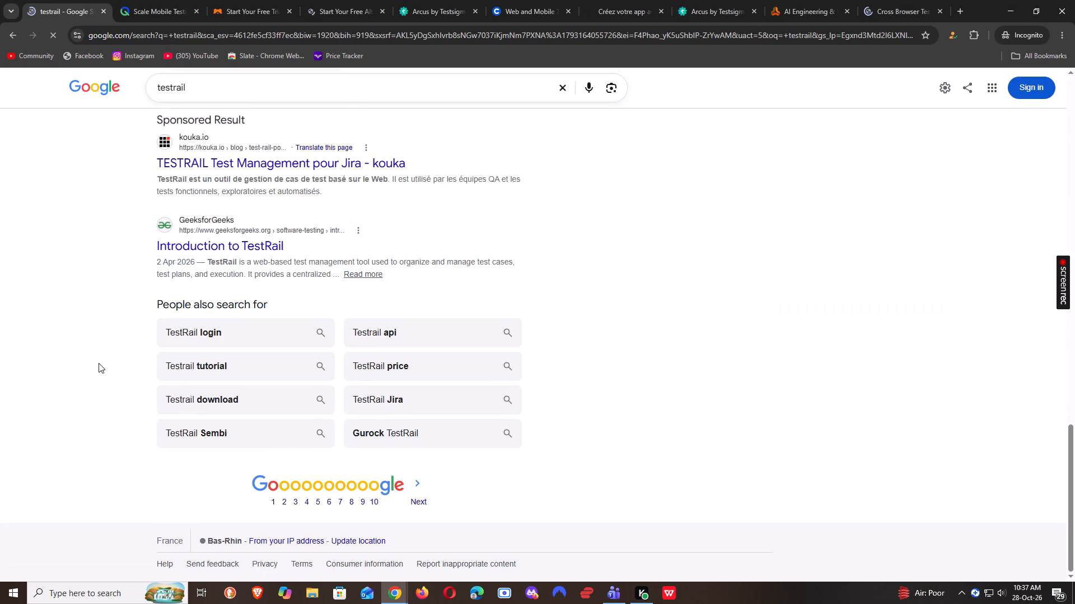
left_click(283, 503)
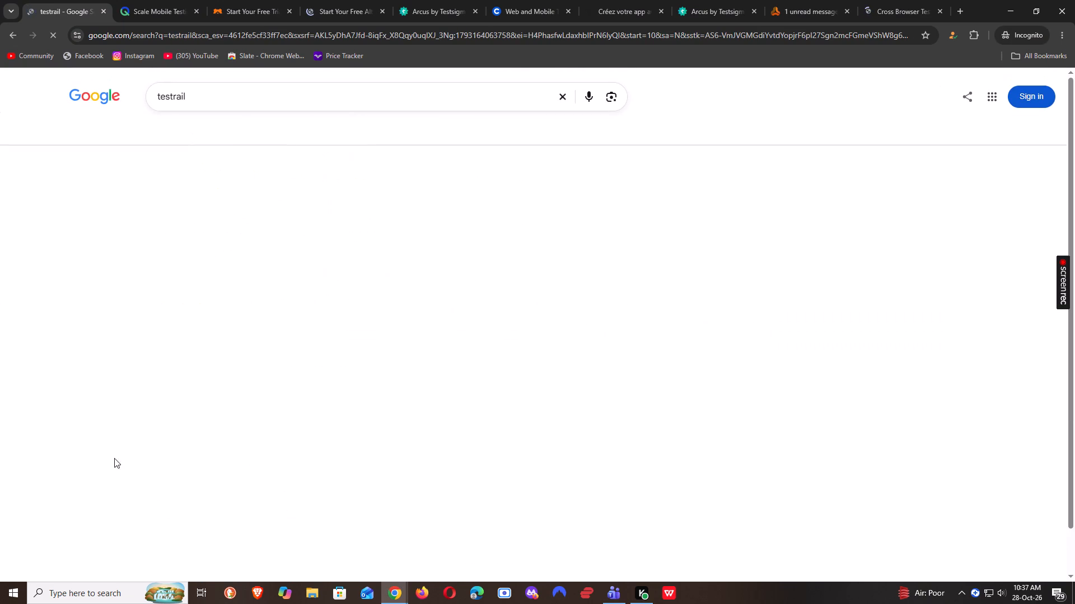
scroll(107, 460, "down", 9)
scroll(119, 471, "up", 1)
scroll(119, 471, "down", 12)
scroll(111, 484, "up", 1)
scroll(121, 403, "down", 6)
middle_click(216, 207)
Return to the first page of the testrail results and check it again for sponsored listings.
scroll(88, 309, "down", 6)
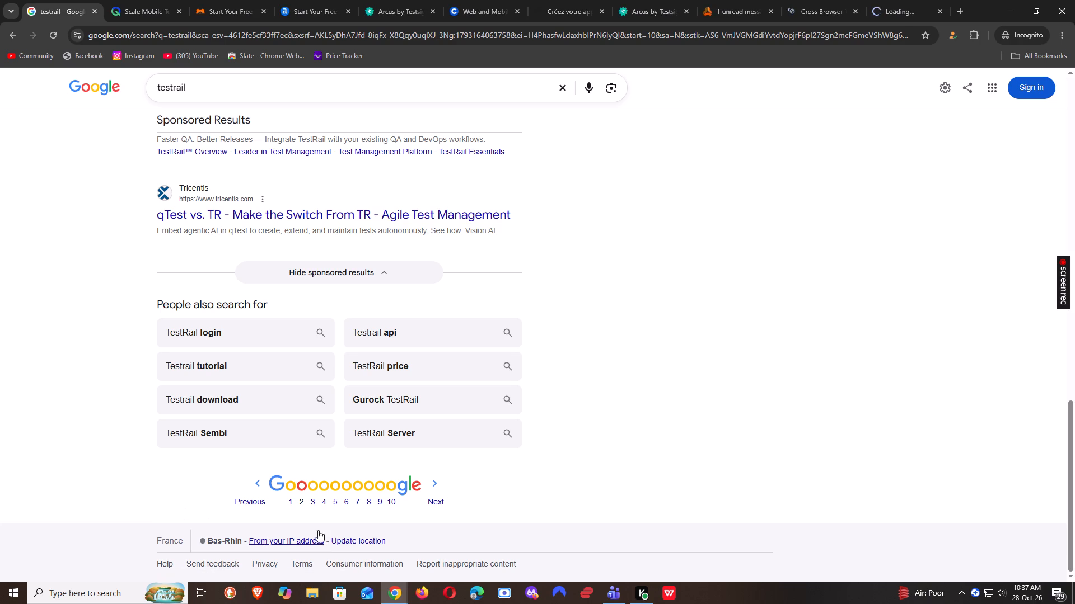
left_click(296, 499)
left_click(292, 501)
scroll(0, 554, "down", 4)
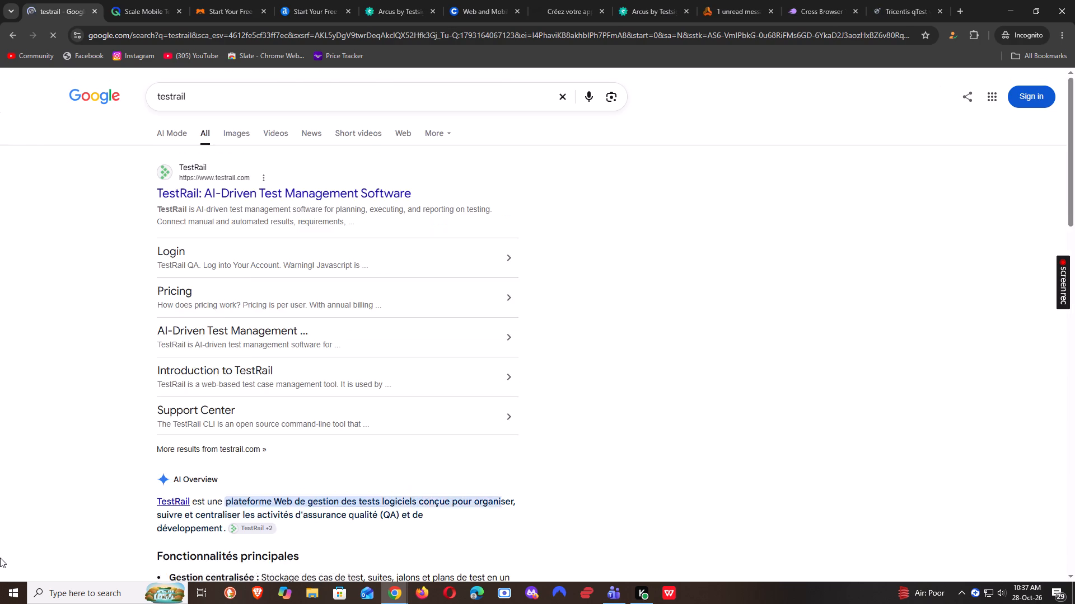
scroll(0, 558, "down", 20)
scroll(0, 558, "down", 3)
Copy the keyword "applitools" from the tracker's row 5 and search Google for it.
key("alt+Tab")
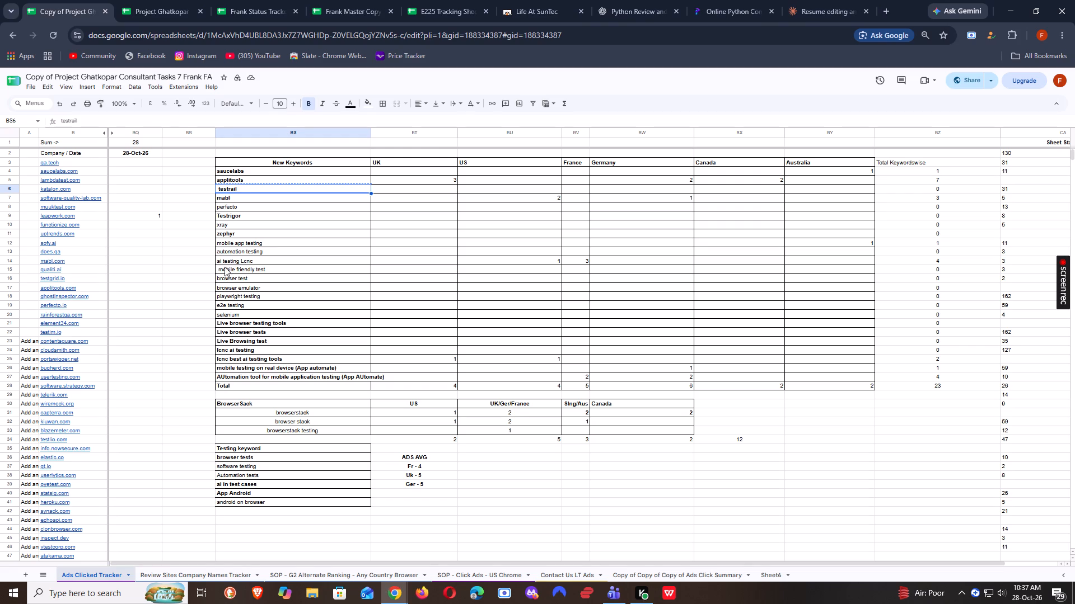
left_click(237, 180)
key("ctrl+c")
key("alt+Tab")
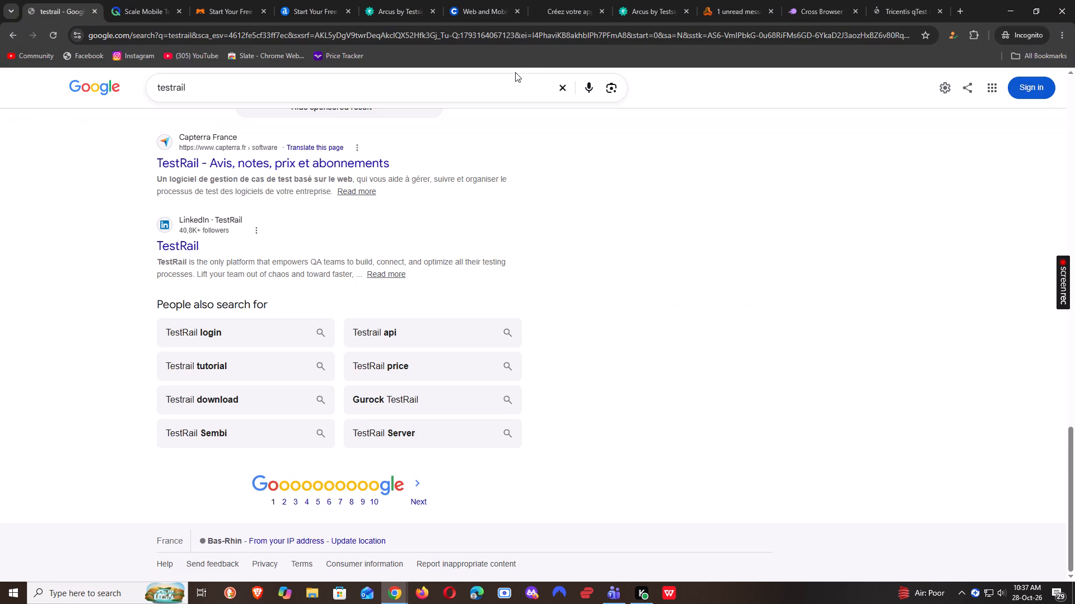
left_click(569, 89)
key("ctrl+v")
key("ctrl+Return")
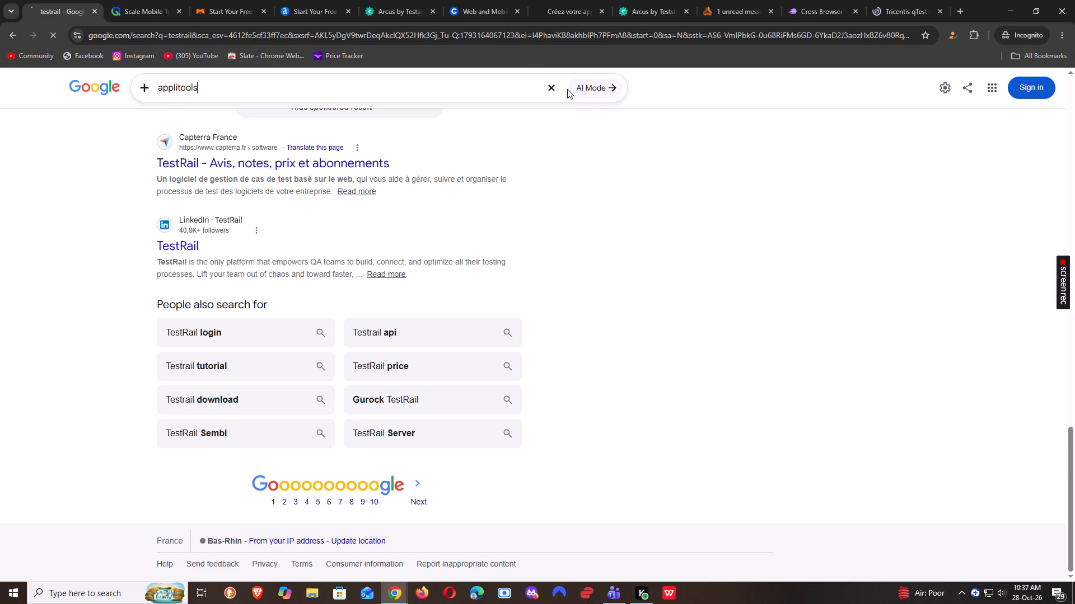
Check the first and second pages of the applitools results for sponsored listings.
scroll(123, 400, "down", 20)
scroll(123, 400, "down", 4)
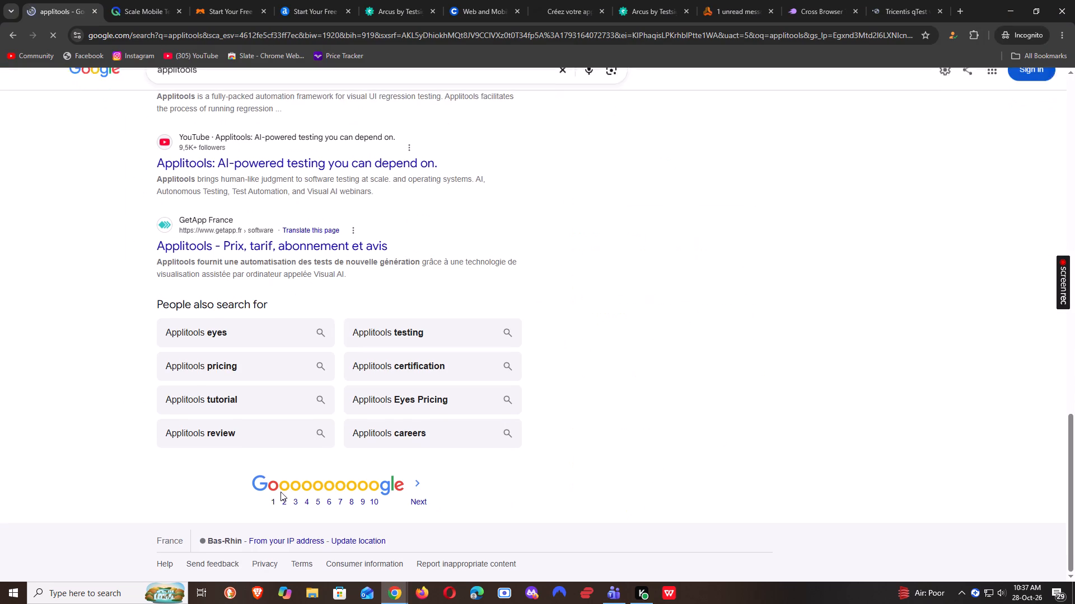
left_click(286, 499)
scroll(91, 399, "down", 15)
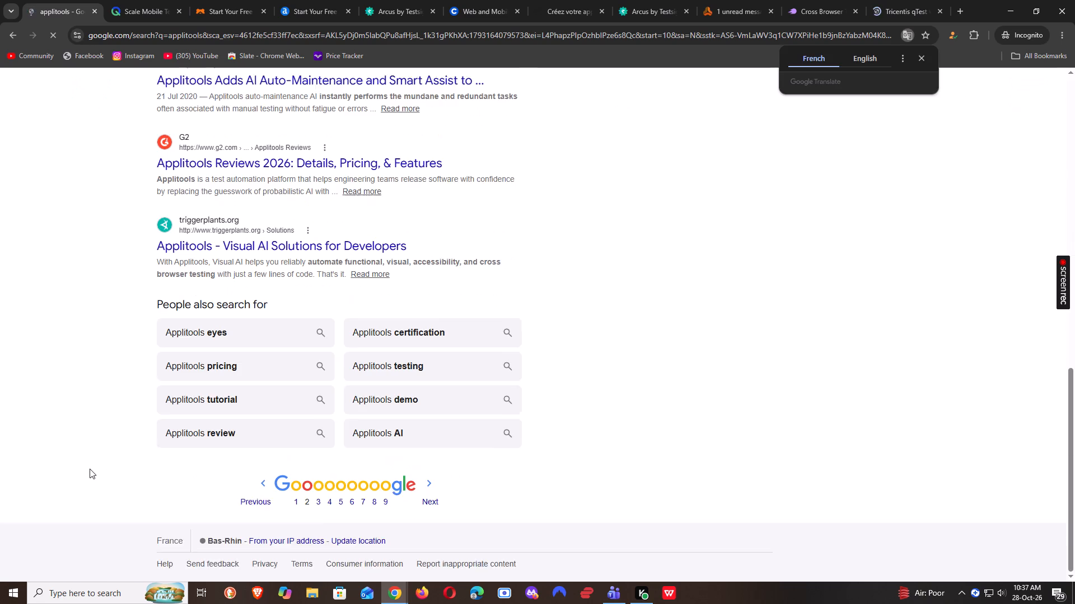
scroll(90, 469, "up", 1)
scroll(90, 469, "down", 7)
Copy the keyword "saucelabs" from the tracker's row 4 and search Google for it.
key("alt+Tab")
left_click(236, 171)
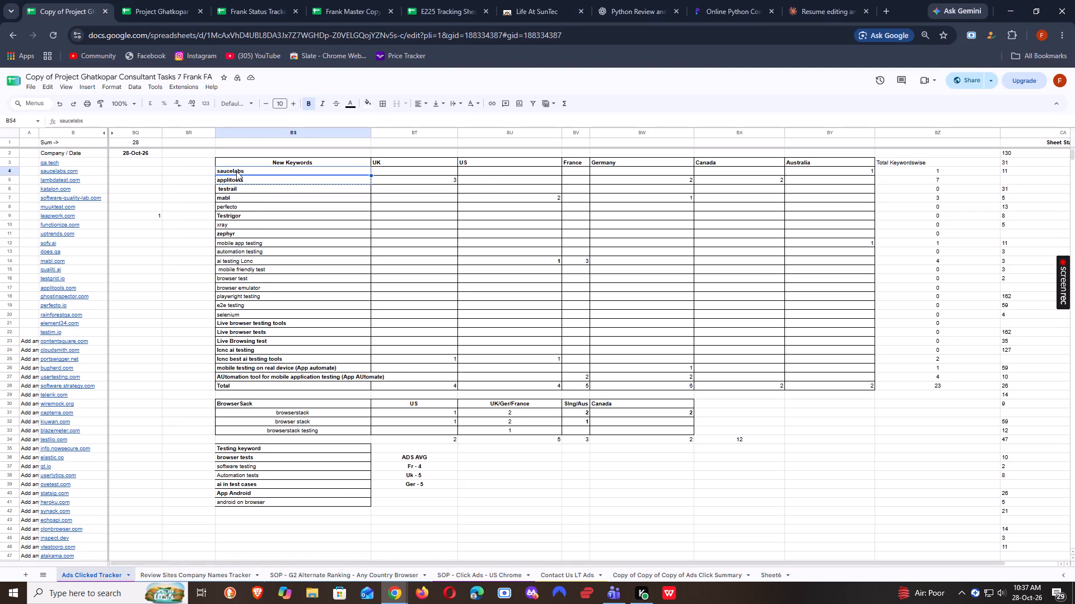
key("ctrl+c")
key("alt+Tab")
left_click(563, 88)
key("ctrl+v")
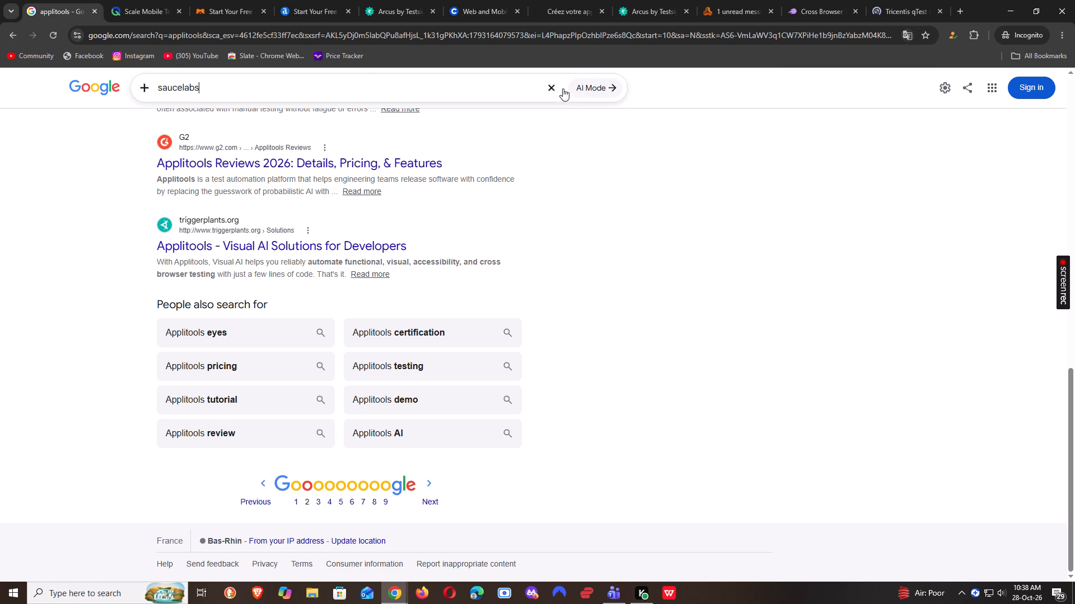
key("ctrl+Return")
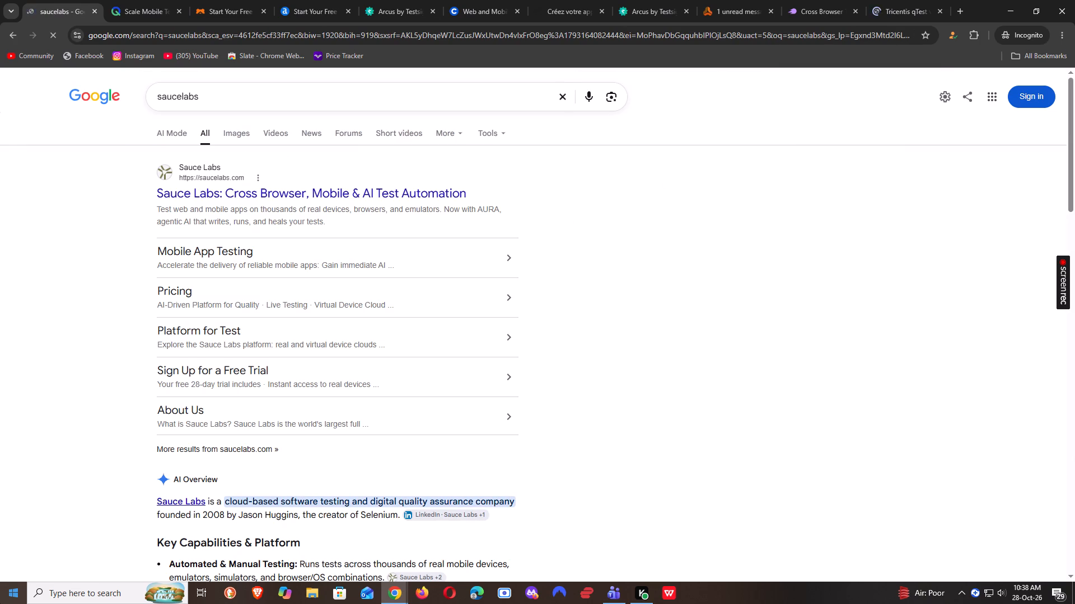
Go to the second page of the saucelabs results and open the "Testkube vs SauceLabs" sponsored result in a background tab.
scroll(2, 360, "down", 20)
scroll(2, 360, "down", 4)
scroll(151, 363, "down", 6)
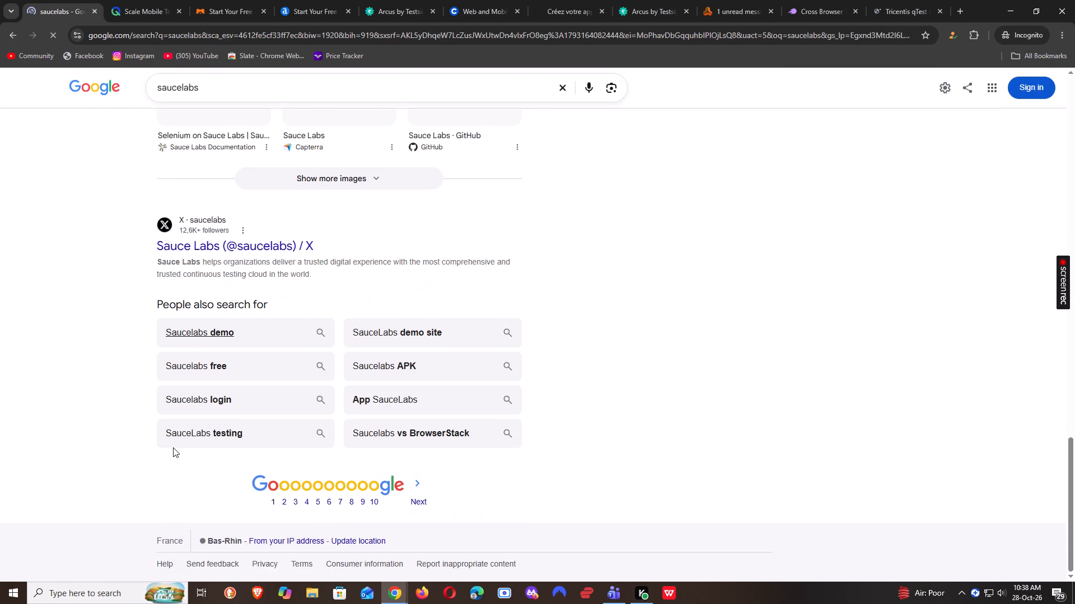
left_click(280, 501)
left_click(283, 503)
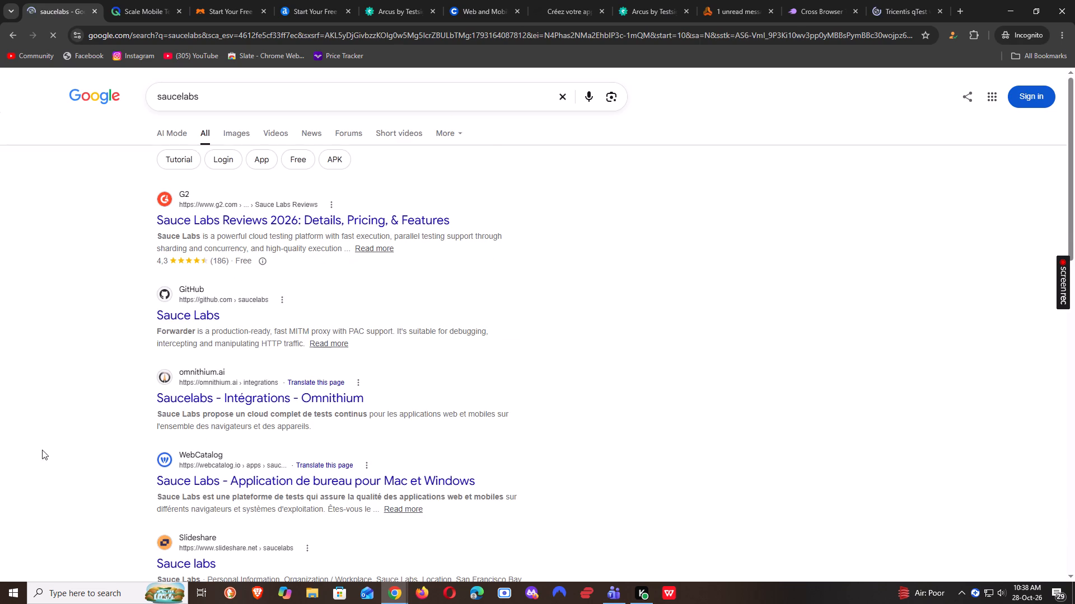
scroll(0, 451, "down", 20)
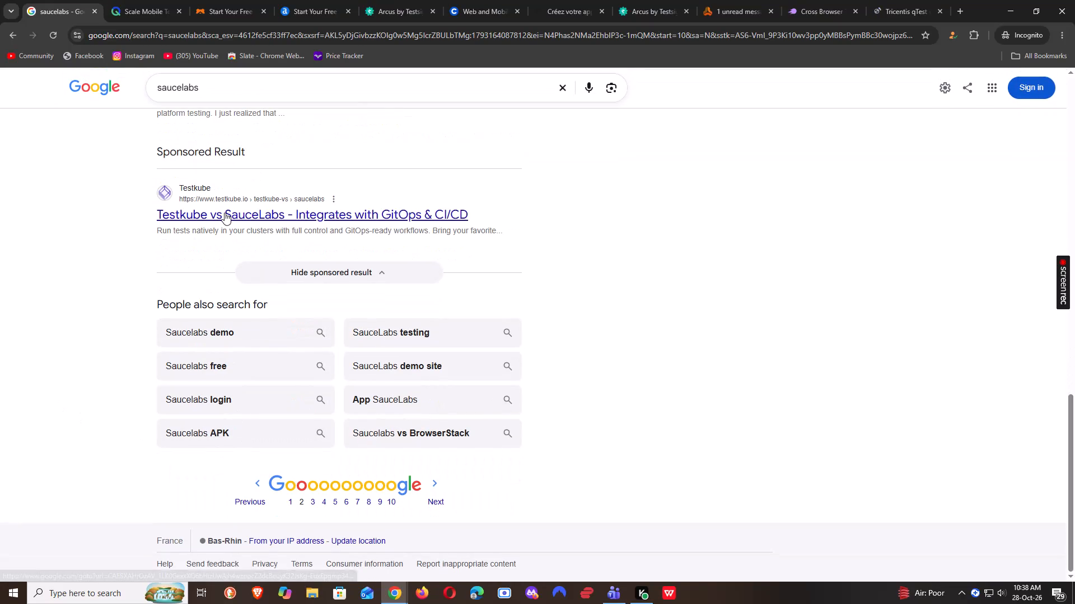
middle_click(225, 213)
Return to the first page of the saucelabs results and check it again for sponsored listings.
scroll(116, 266, "down", 6)
left_click(291, 499)
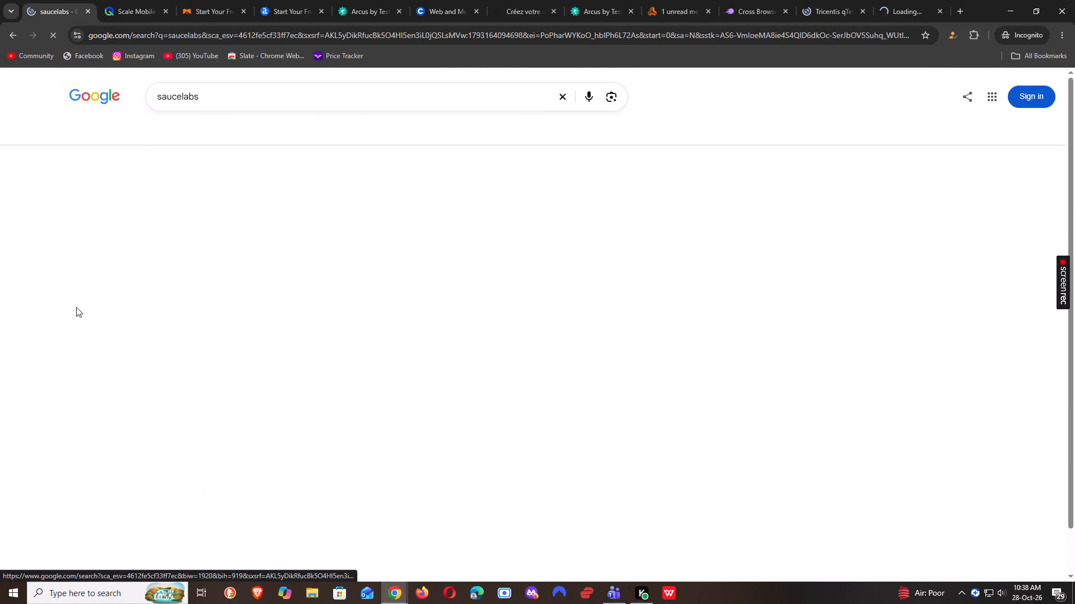
scroll(64, 371, "down", 20)
scroll(64, 371, "down", 1)
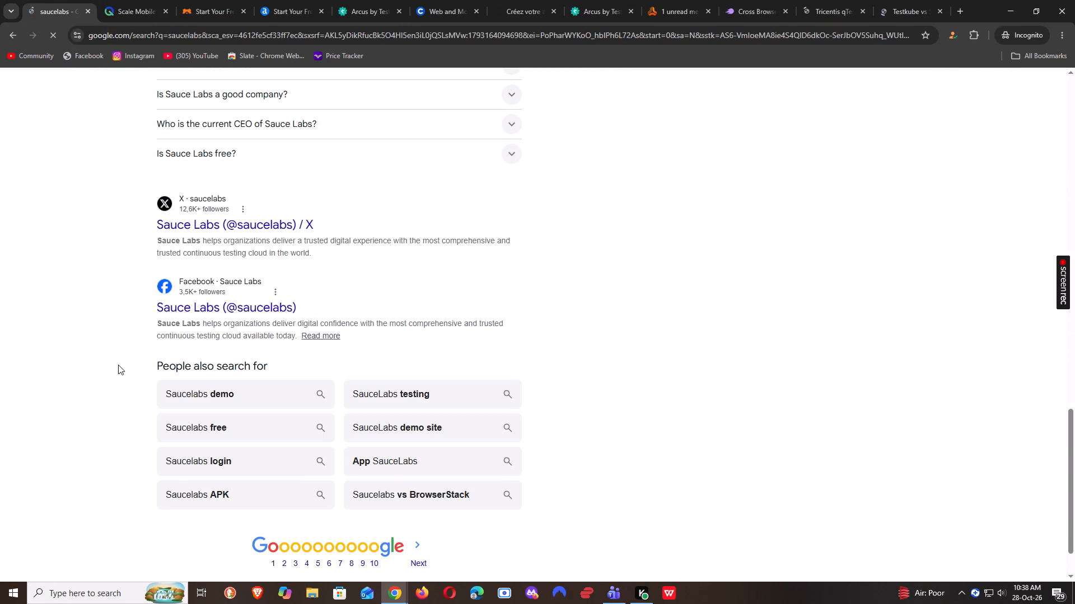
Copy the keyword "zephyr" from the tracker's row 11 and search Google for it.
key("alt+Tab")
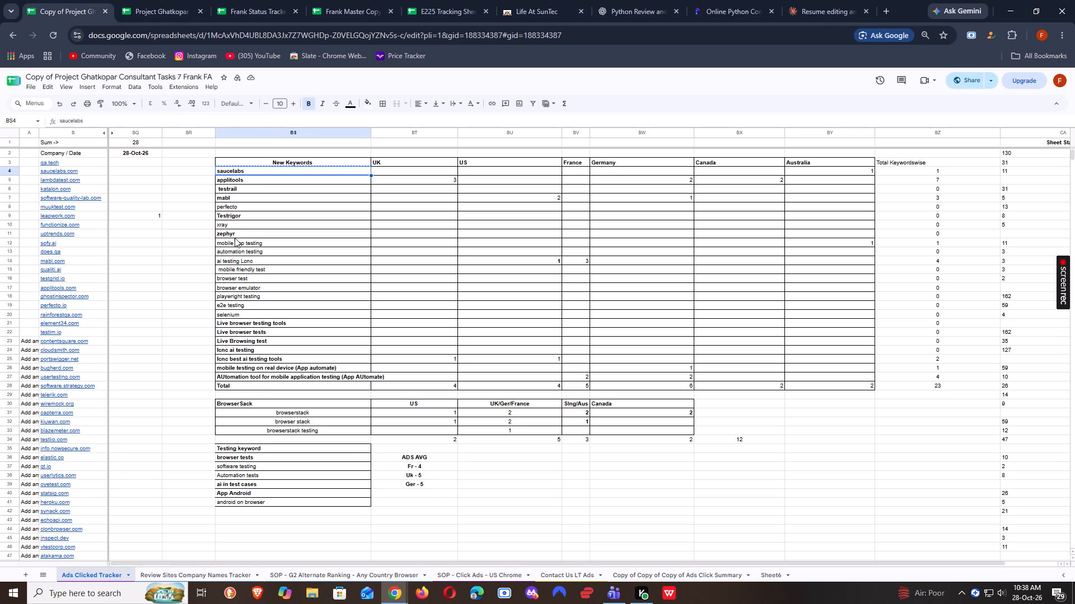
left_click(235, 238)
key("ctrl+c")
key("alt+Tab")
left_click(555, 81)
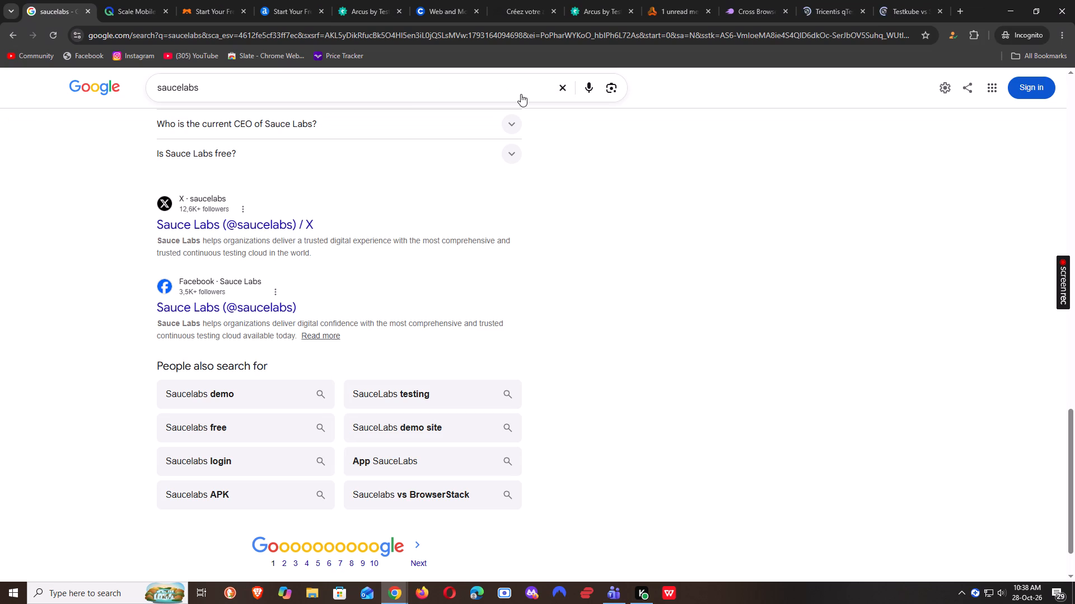
key("ctrl+v")
key("ctrl+Return")
Check the first and second pages of the zephyr results for sponsored listings.
scroll(208, 356, "down", 7)
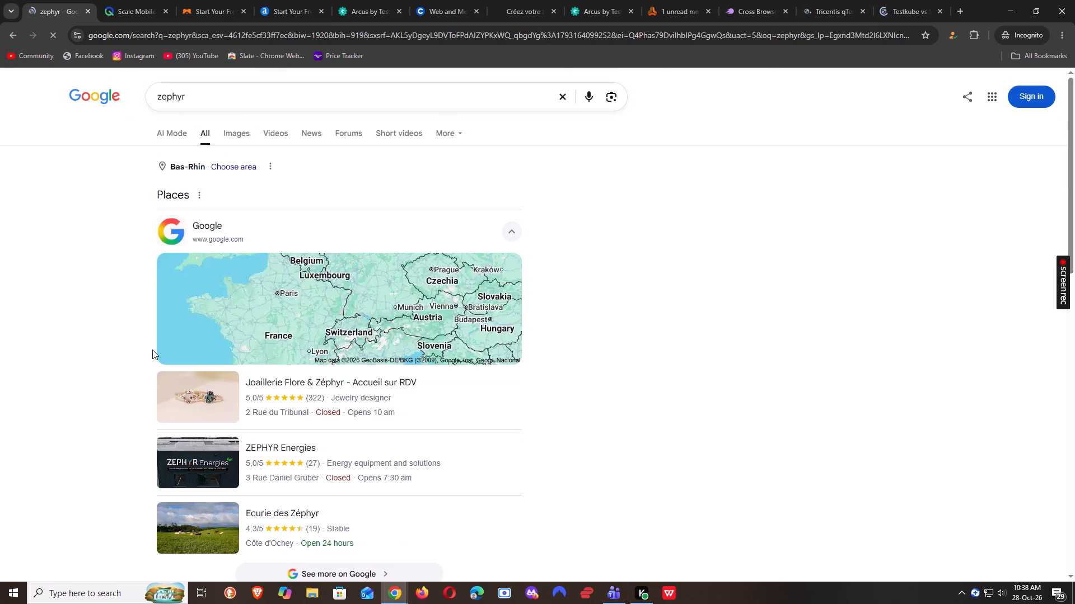
scroll(152, 350, "down", 20)
scroll(152, 350, "down", 2)
scroll(208, 417, "down", 5)
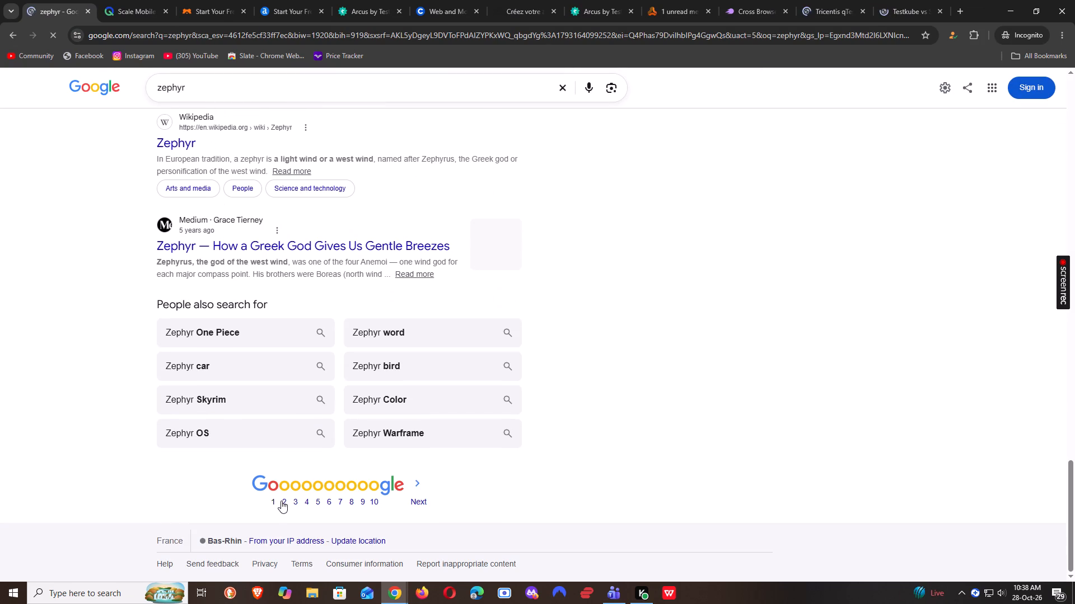
left_click(282, 500)
scroll(100, 394, "down", 20)
scroll(100, 394, "down", 2)
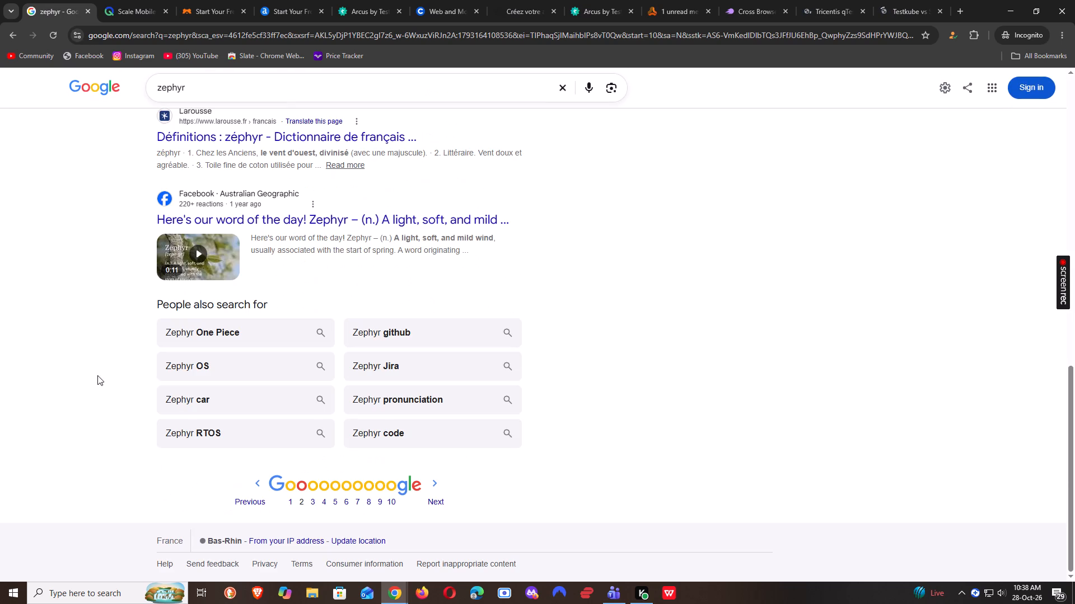
Extend the zephyr query and search Google for "zephyr Test management".
left_click(209, 81)
key("space")
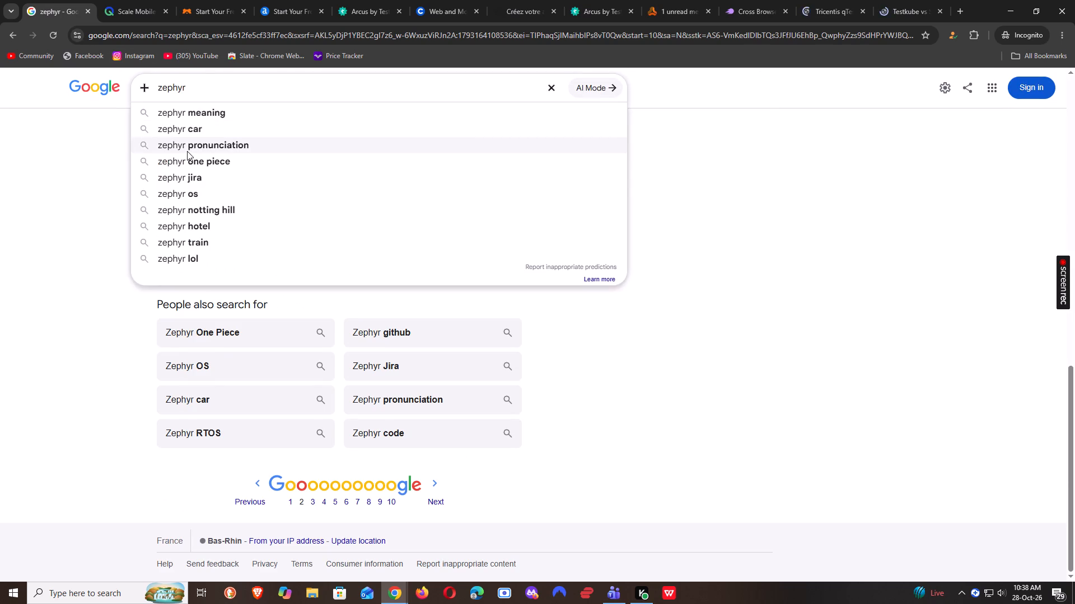
type("Test mana")
type("gement")
key("space")
key("Return")
Go to the second page of the zephyr Test management results and open Exalate's "Connect Your ITSM Tools" sponsored result in a background tab.
scroll(71, 354, "down", 19)
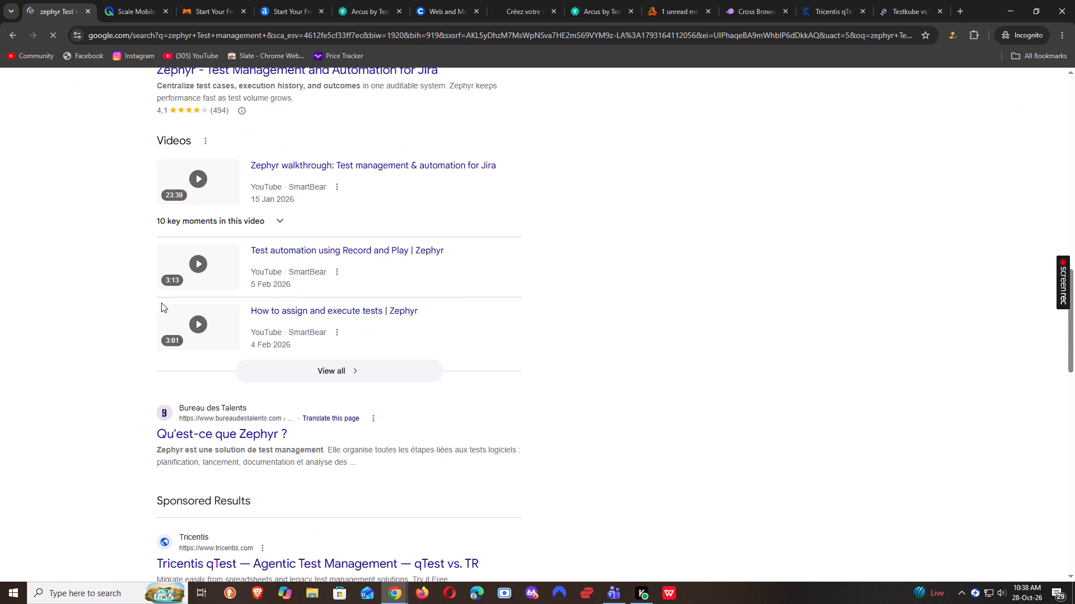
scroll(161, 303, "down", 11)
scroll(125, 331, "down", 7)
left_click(287, 499)
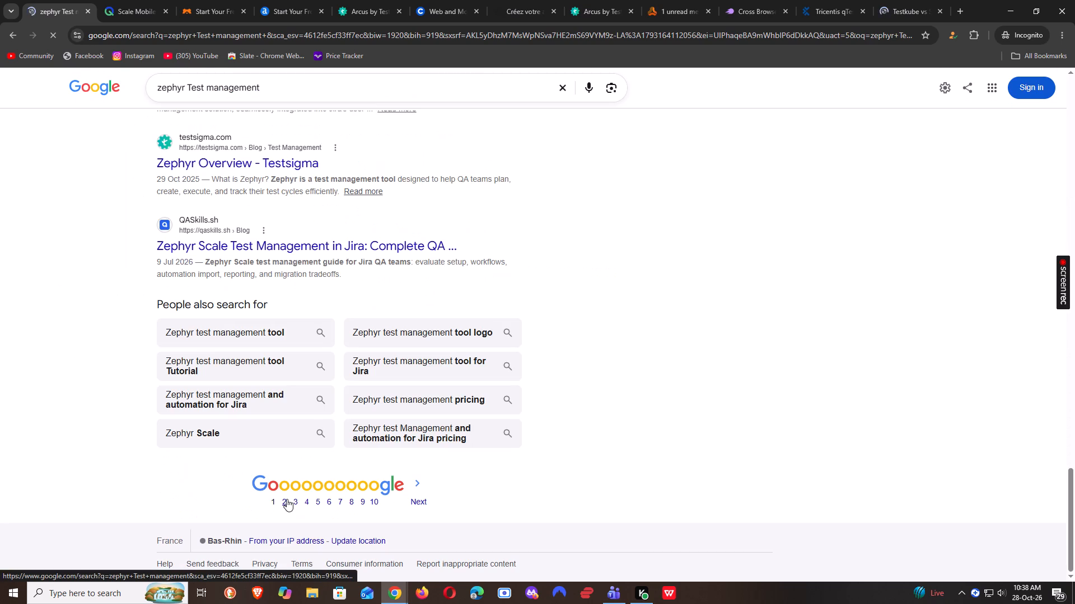
scroll(95, 379, "down", 6)
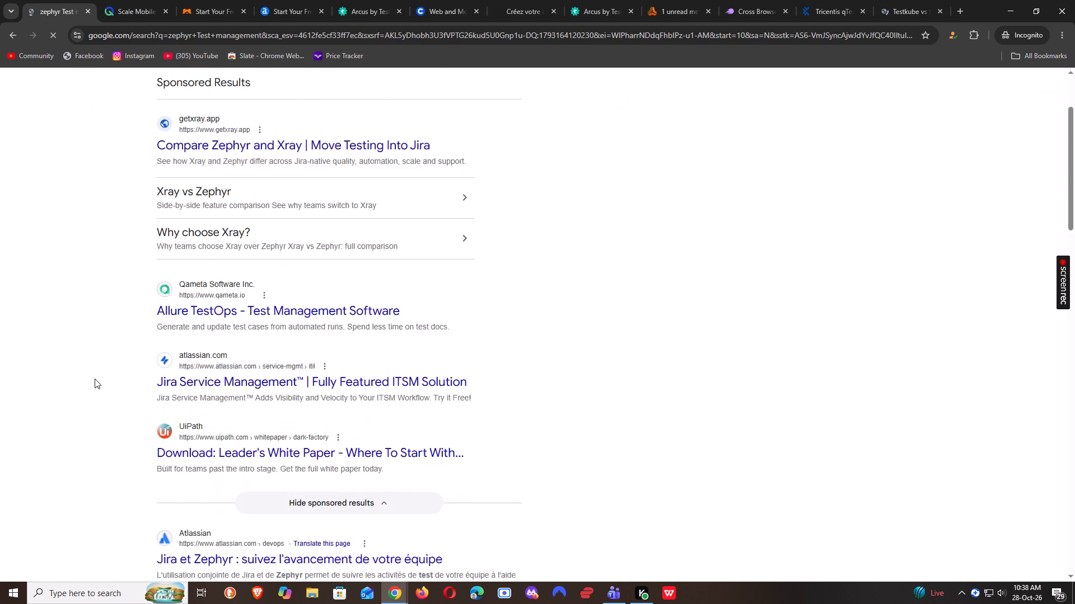
scroll(95, 379, "down", 7)
scroll(94, 377, "up", 1)
scroll(94, 377, "down", 12)
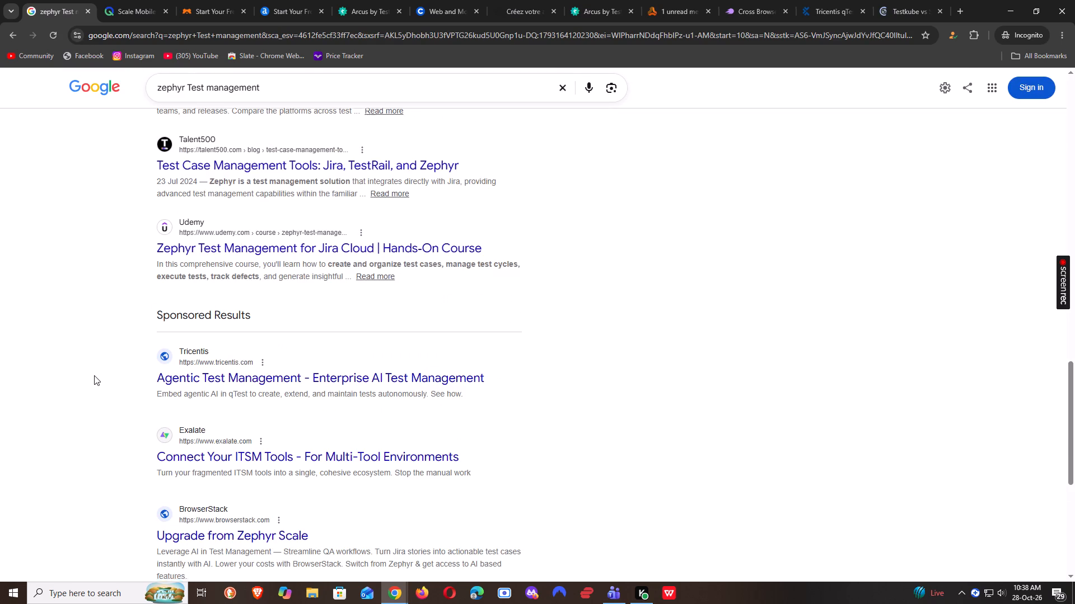
scroll(94, 375, "down", 4)
scroll(97, 295, "up", 3)
middle_click(194, 265)
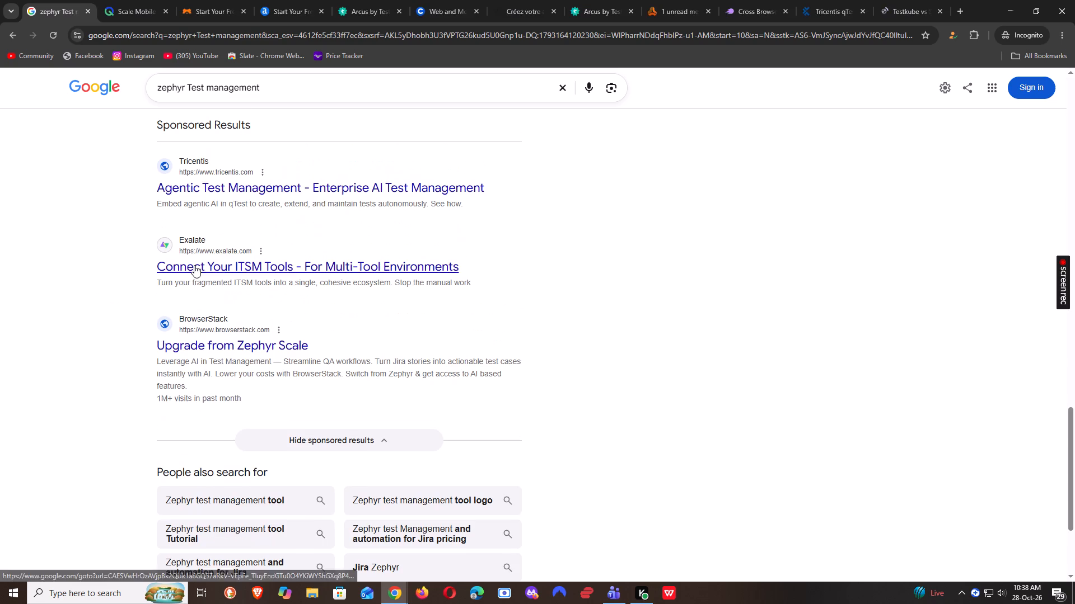
Return to the first page of the zephyr Test management results and open the Exalate sponsored result in a background tab.
scroll(95, 305, "down", 7)
left_click(291, 502)
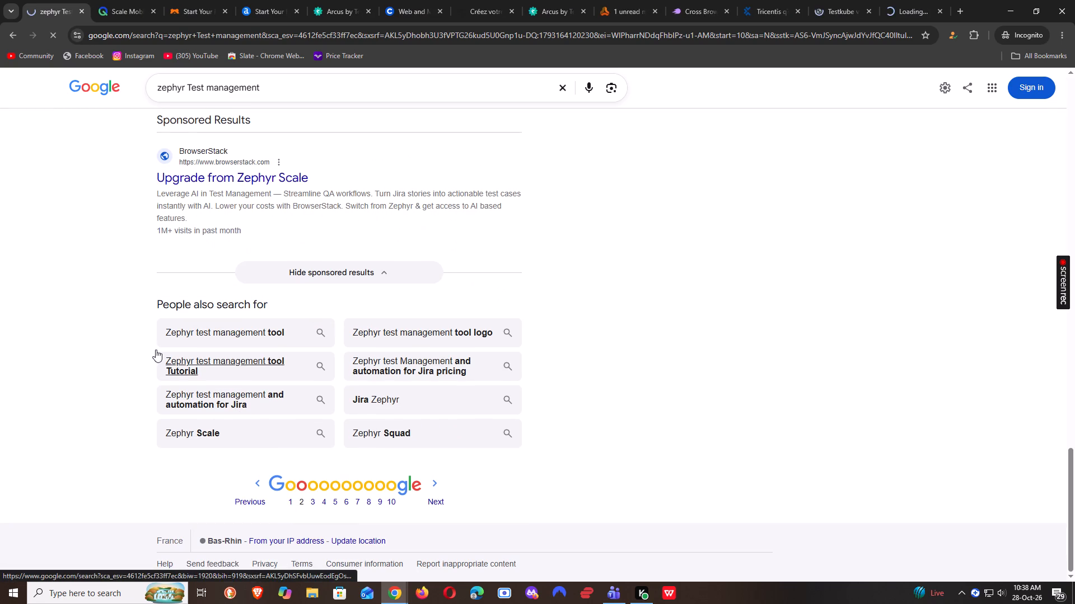
scroll(83, 339, "down", 19)
scroll(84, 352, "down", 5)
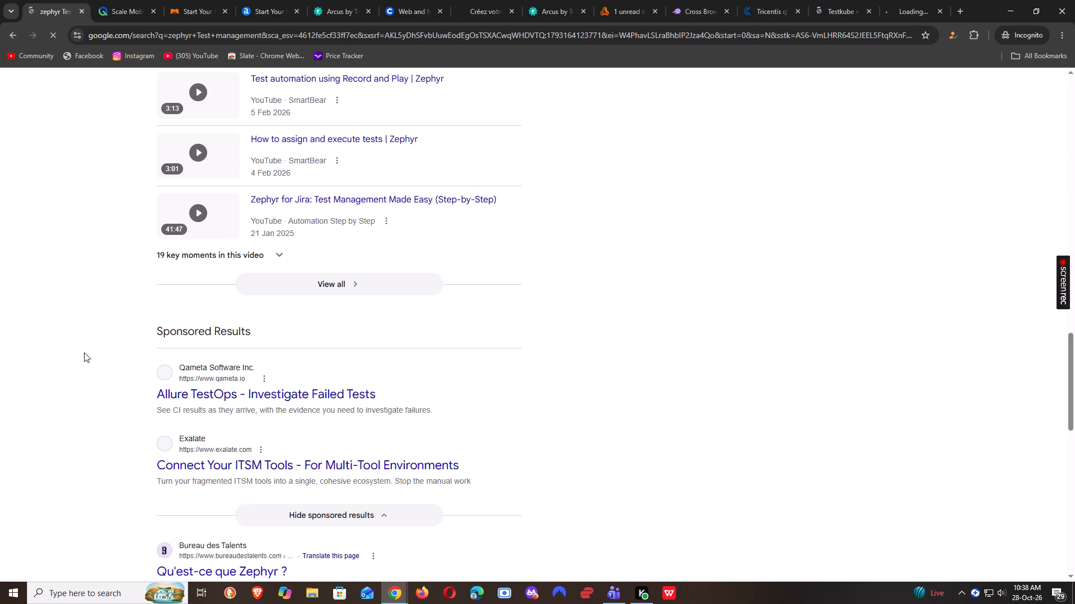
scroll(84, 352, "down", 7)
scroll(84, 352, "up", 4)
scroll(208, 282, "up", 1)
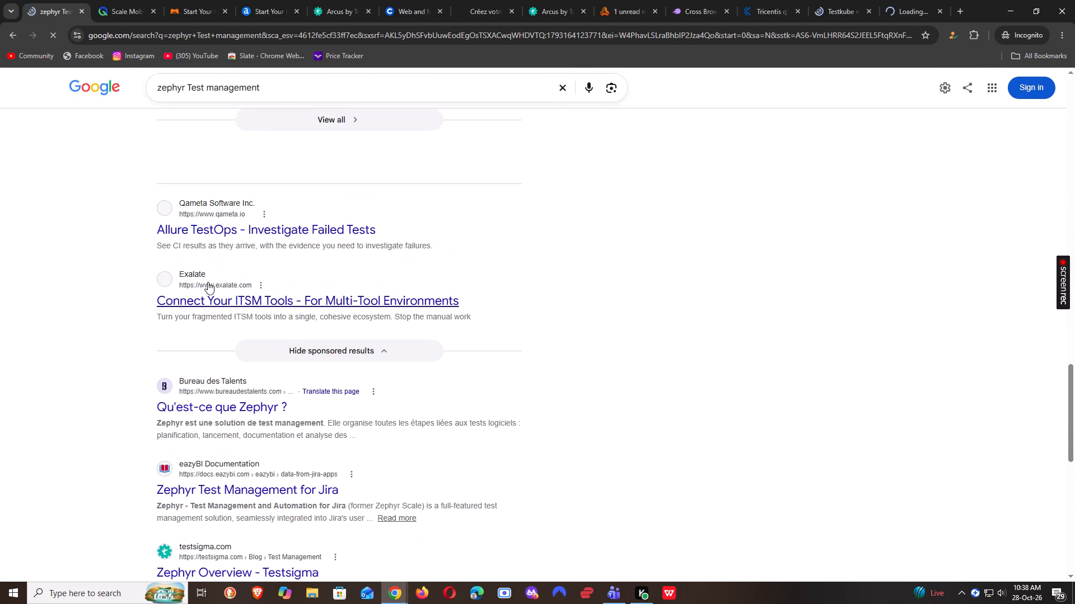
middle_click(208, 282)
scroll(116, 317, "down", 3)
scroll(115, 318, "up", 5)
Copy the keyword "Testrigor" from the tracker's row 9 and search Google for it.
key("alt+Tab")
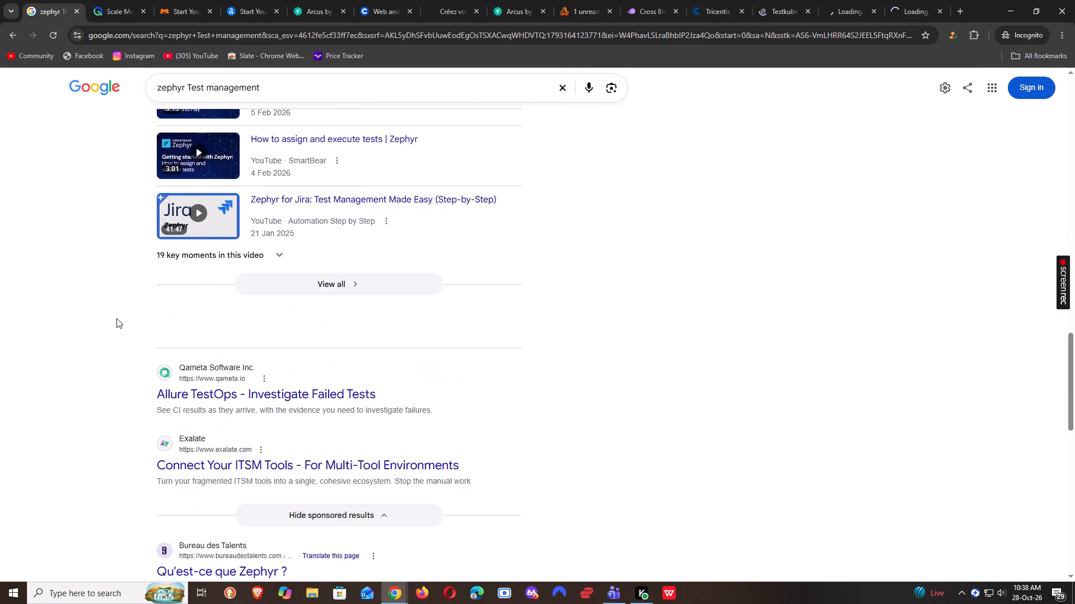
left_click(235, 213)
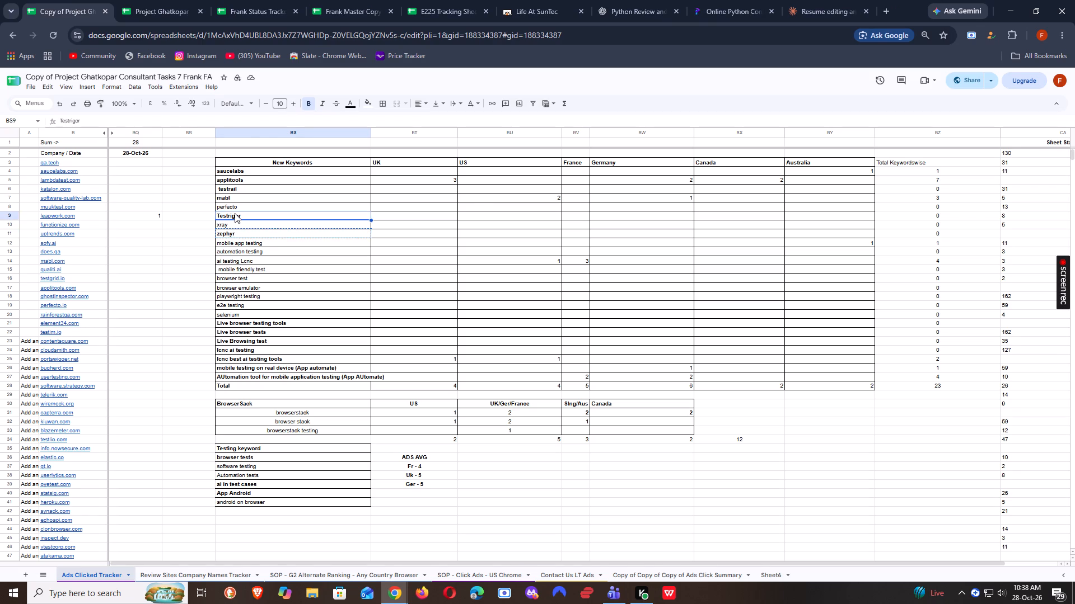
key("ctrl+c")
key("alt+Tab")
left_click(565, 88)
key("ctrl+v")
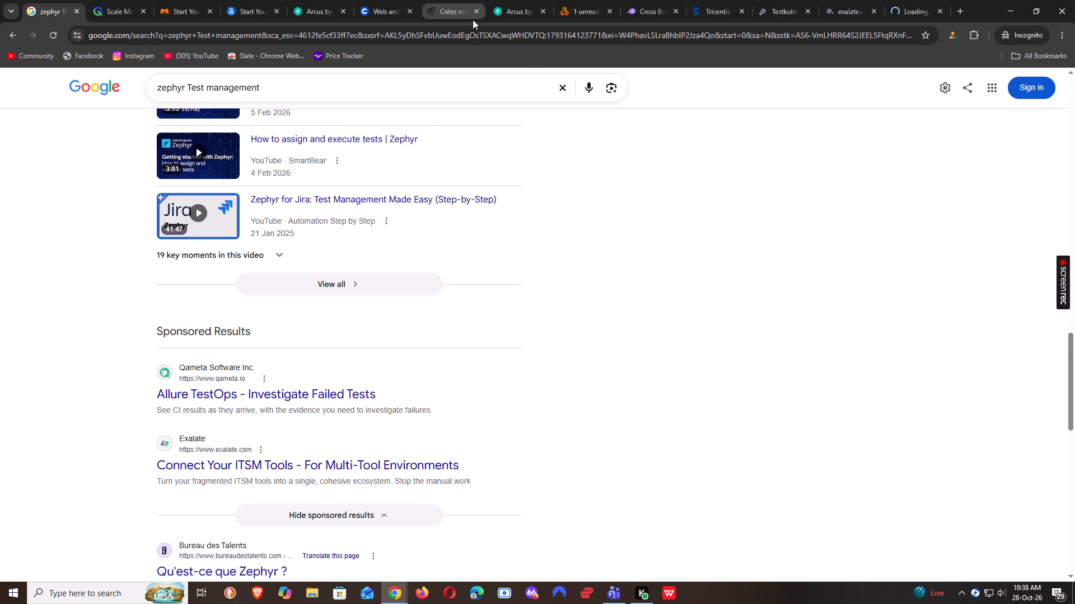
key("ctrl+Return")
Go to the second page of the Testrigor results and open Kualitee's "Start Your 14-Day Free Trial" sponsored result in a background tab.
scroll(71, 300, "down", 18)
scroll(72, 268, "up", 1)
scroll(72, 268, "down", 6)
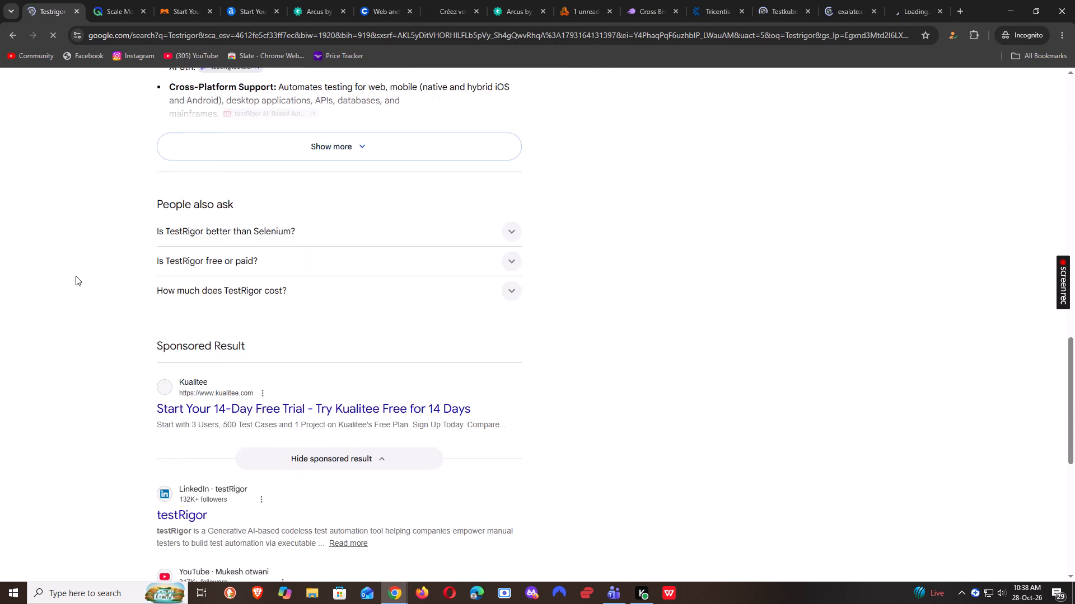
scroll(82, 281, "down", 7)
left_click(295, 502)
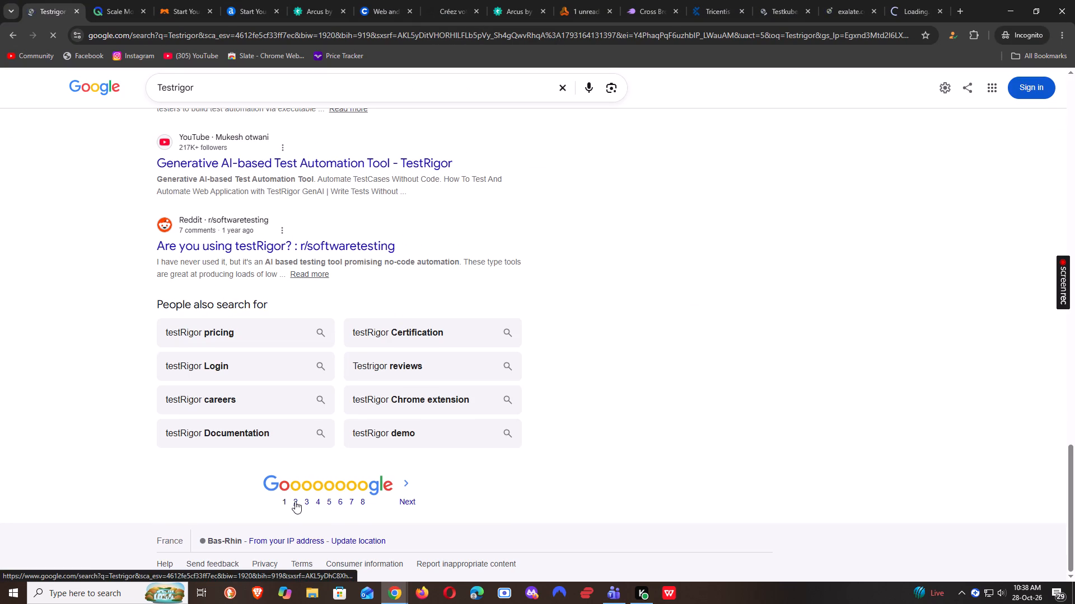
scroll(99, 371, "down", 20)
scroll(99, 371, "down", 4)
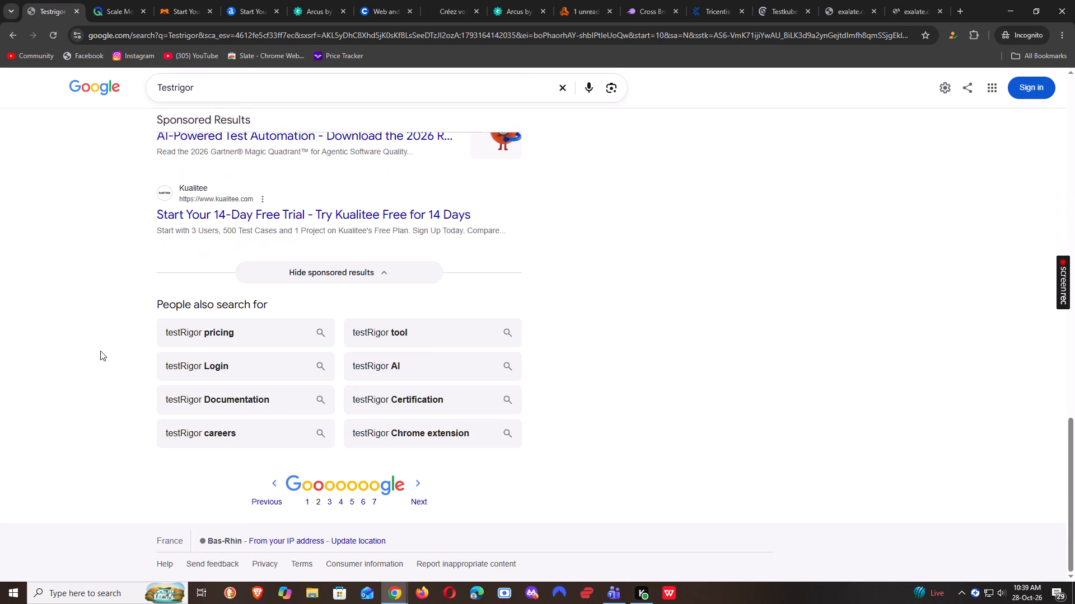
scroll(100, 351, "up", 3)
scroll(218, 382, "up", 1)
middle_click(218, 382)
scroll(32, 380, "down", 1)
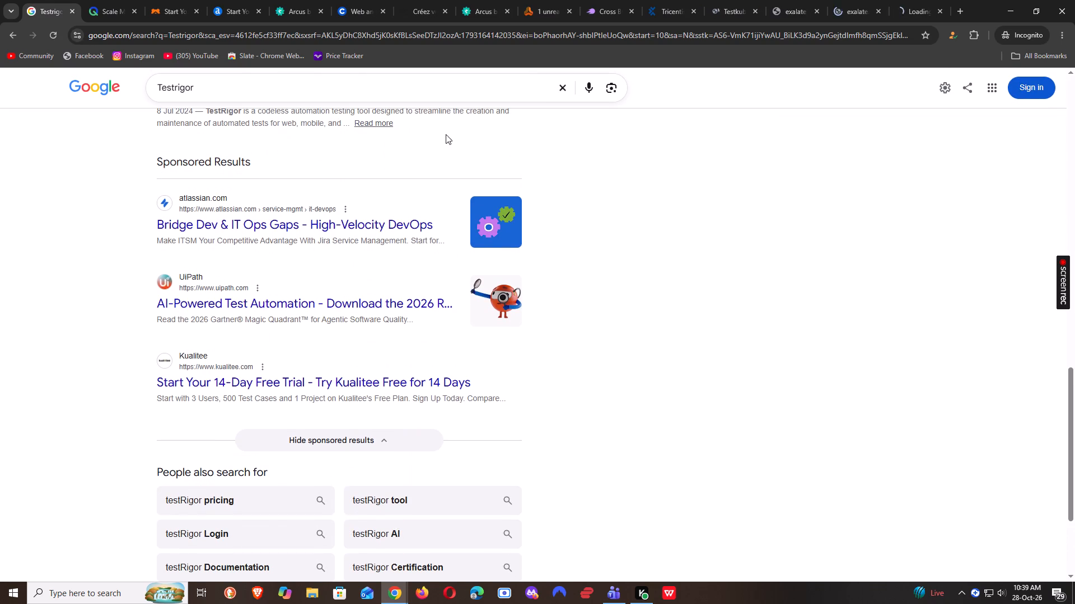
Replace the query and search Google for "BrowserStack".
left_click(559, 92)
type("Browsers")
key("BackSpace")
type("Stack")
key("space")
key("Return")
Open Thunders.ai's "Describe It In Plain English" sponsored result from the BrowserStack results in a background tab.
scroll(160, 310, "down", 3)
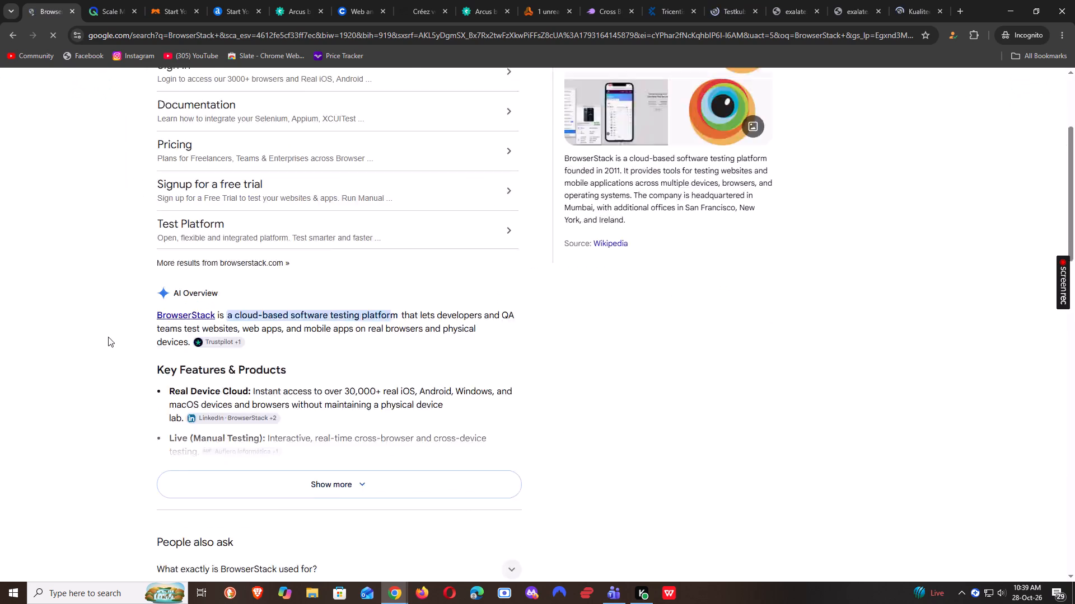
scroll(108, 337, "down", 17)
scroll(153, 329, "up", 6)
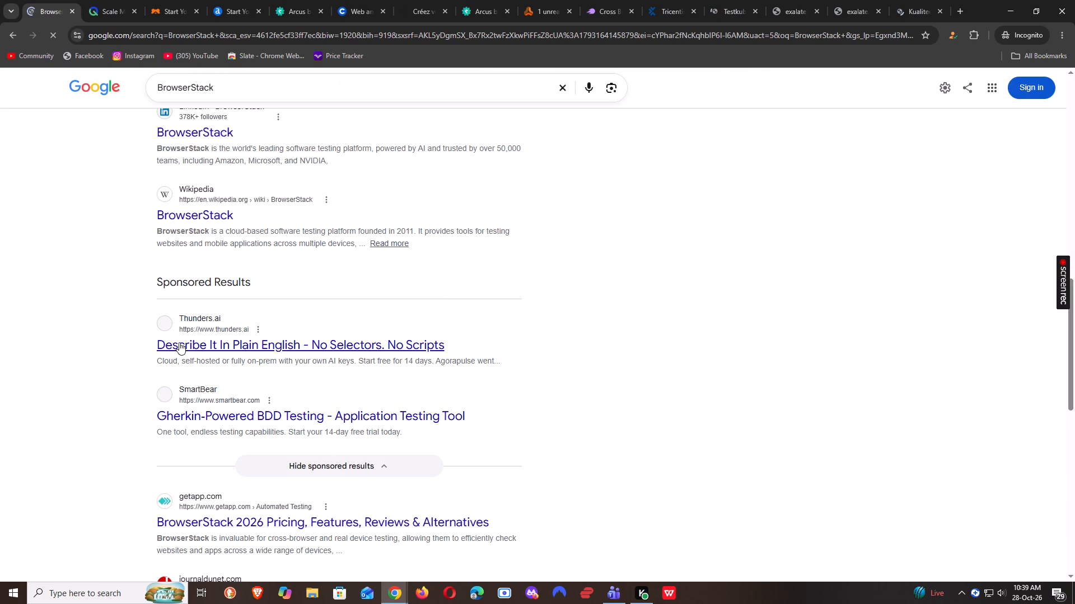
middle_click(179, 342)
Check the second page of the BrowserStack results for sponsored listings.
scroll(148, 369, "down", 20)
scroll(148, 369, "down", 4)
left_click(286, 505)
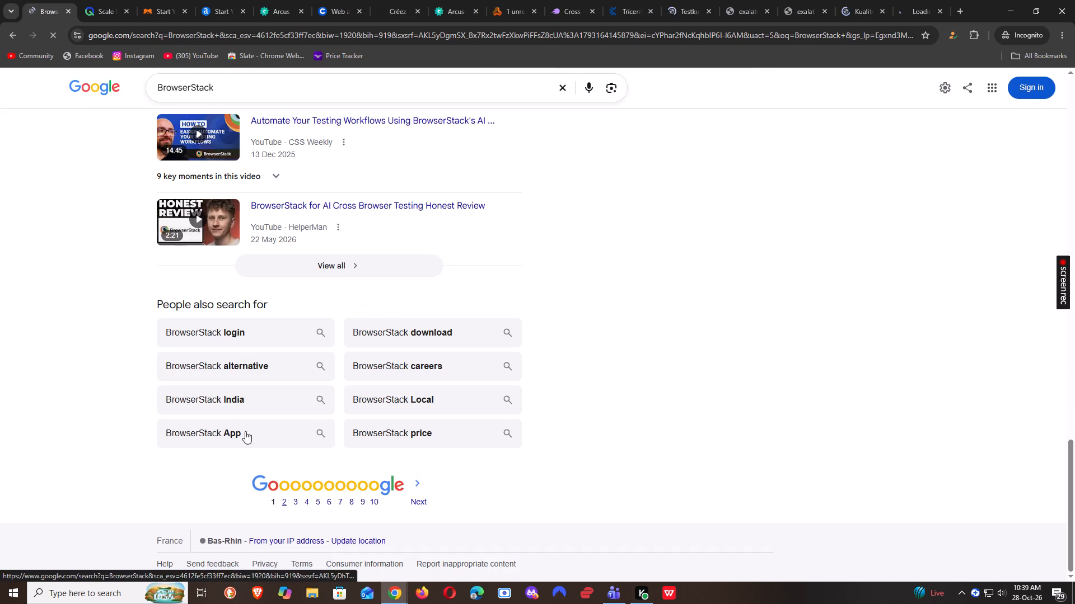
scroll(129, 310, "down", 15)
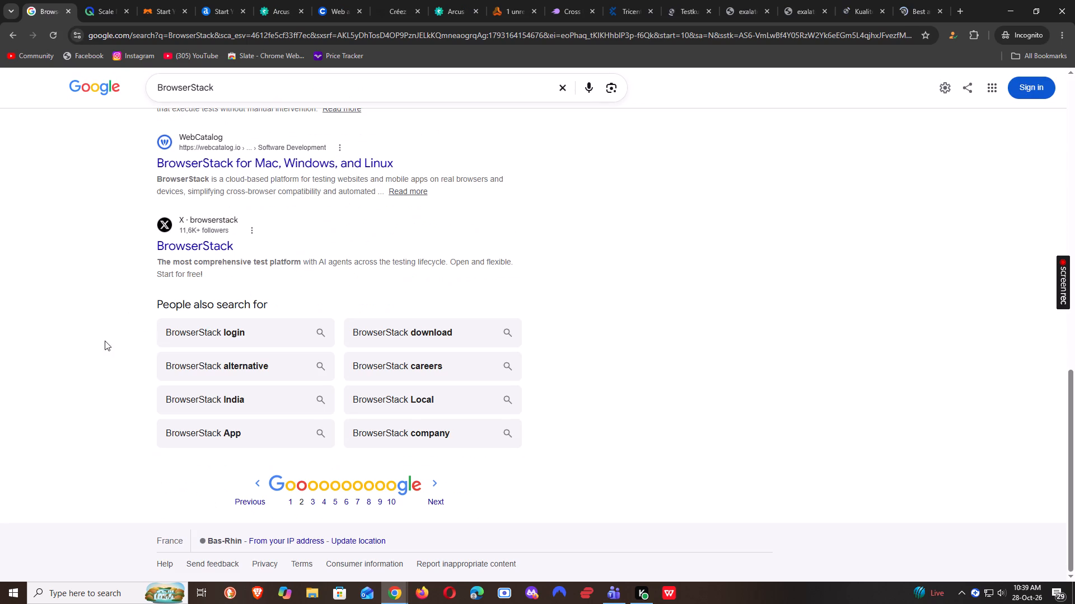
Run the related search "BrowserStack alternative" and check its first page for sponsored listings.
left_click(249, 367)
scroll(99, 352, "down", 14)
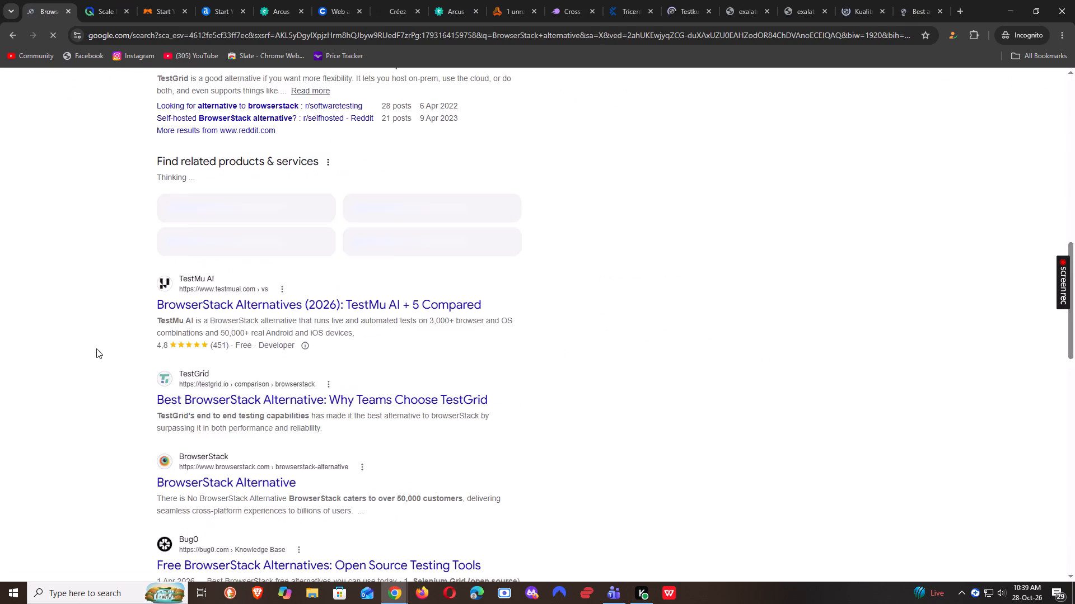
scroll(96, 348, "down", 18)
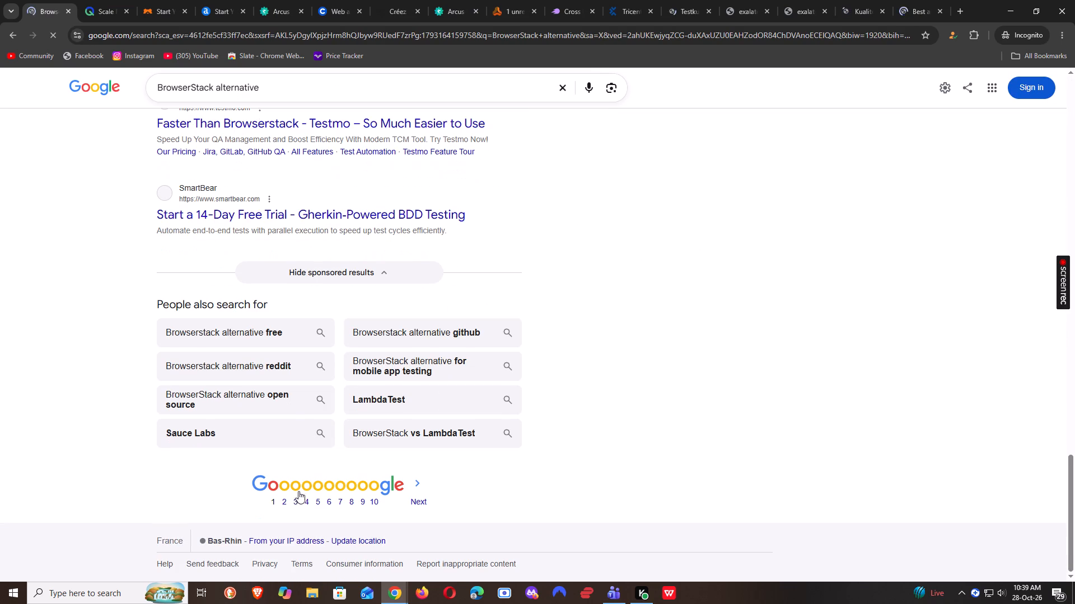
Go to the second page of the BrowserStack alternative results and open the Emergent and HCLSoftware sponsored results in background tabs.
left_click(288, 498)
scroll(94, 339, "down", 10)
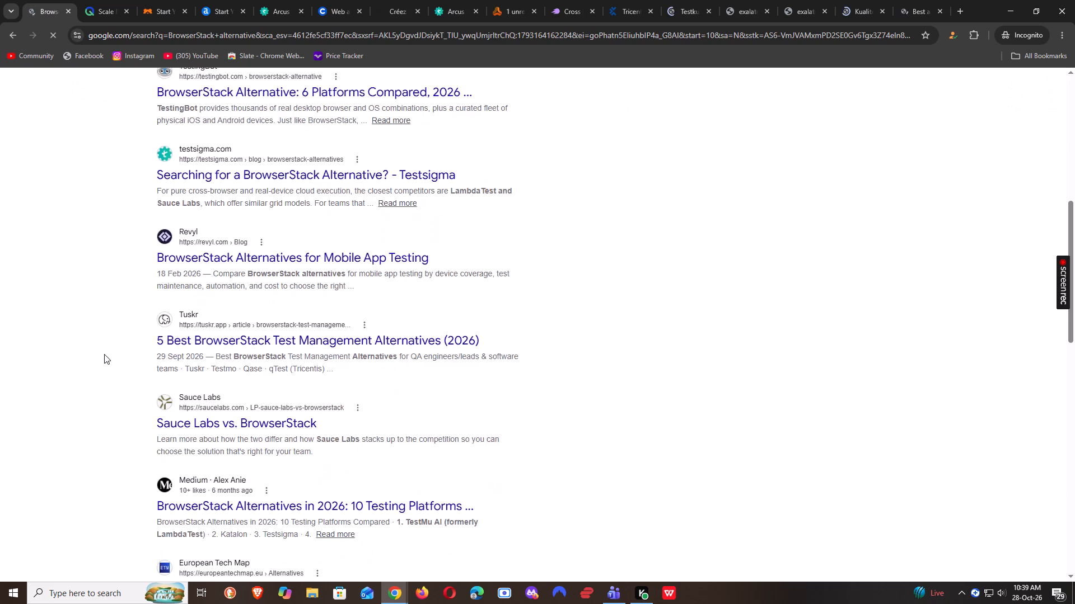
scroll(104, 354, "down", 11)
scroll(71, 286, "up", 2)
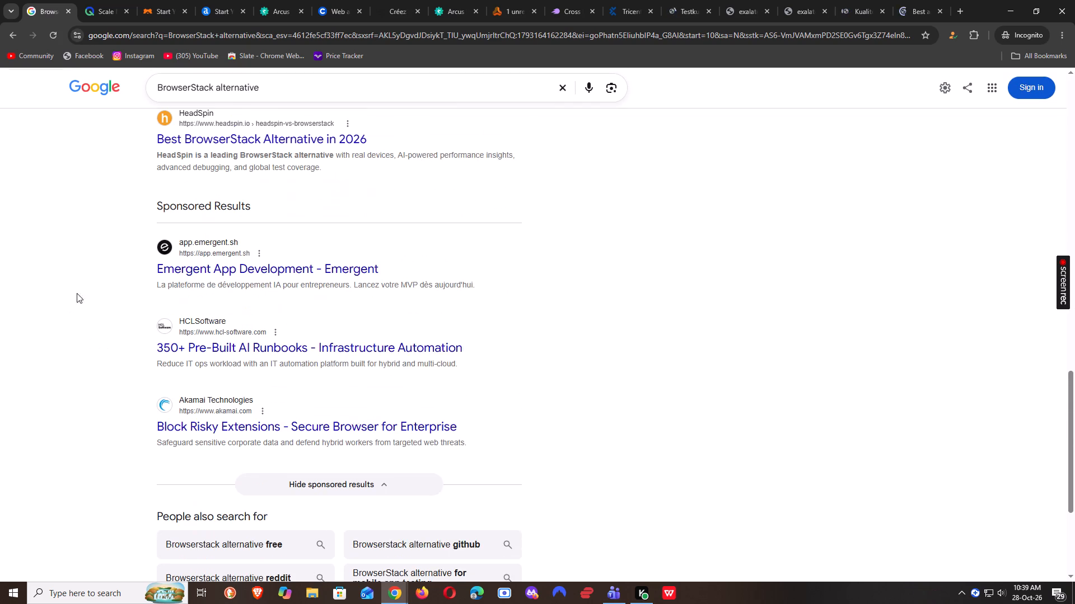
middle_click(200, 270)
middle_click(193, 343)
Check the first and second pages of the BrowserStack alternative results again for sponsored listings.
scroll(138, 374, "down", 8)
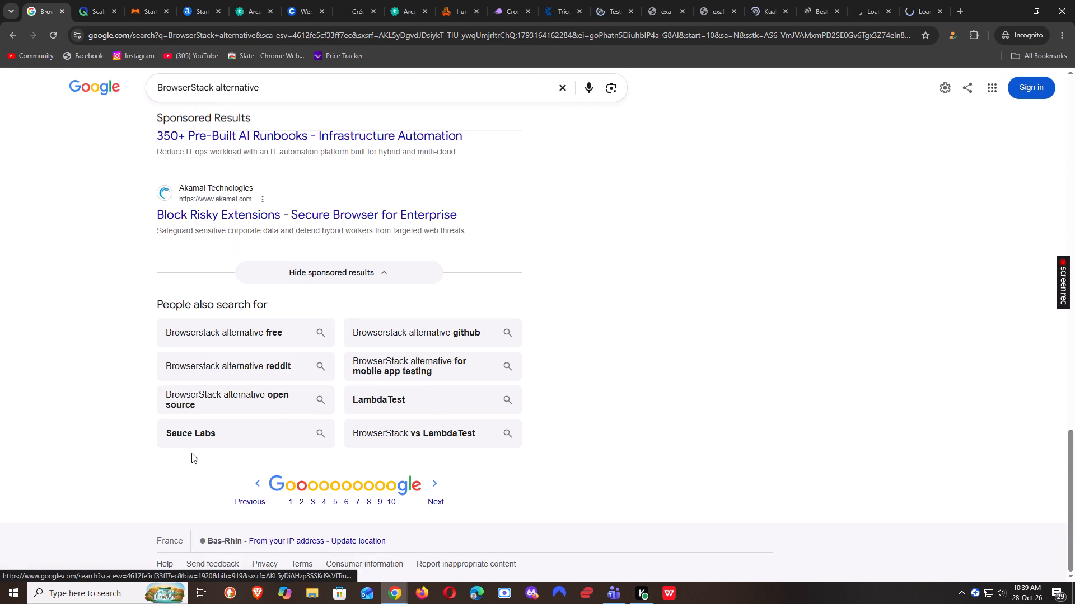
left_click(288, 501)
scroll(69, 407, "down", 8)
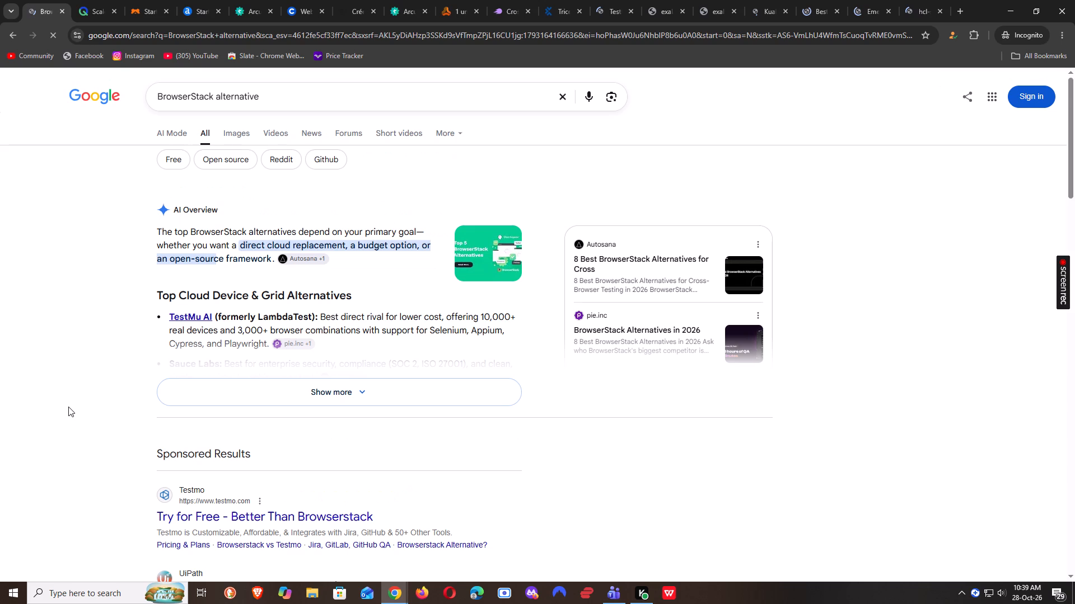
scroll(53, 381, "down", 14)
scroll(119, 383, "down", 12)
left_click(283, 505)
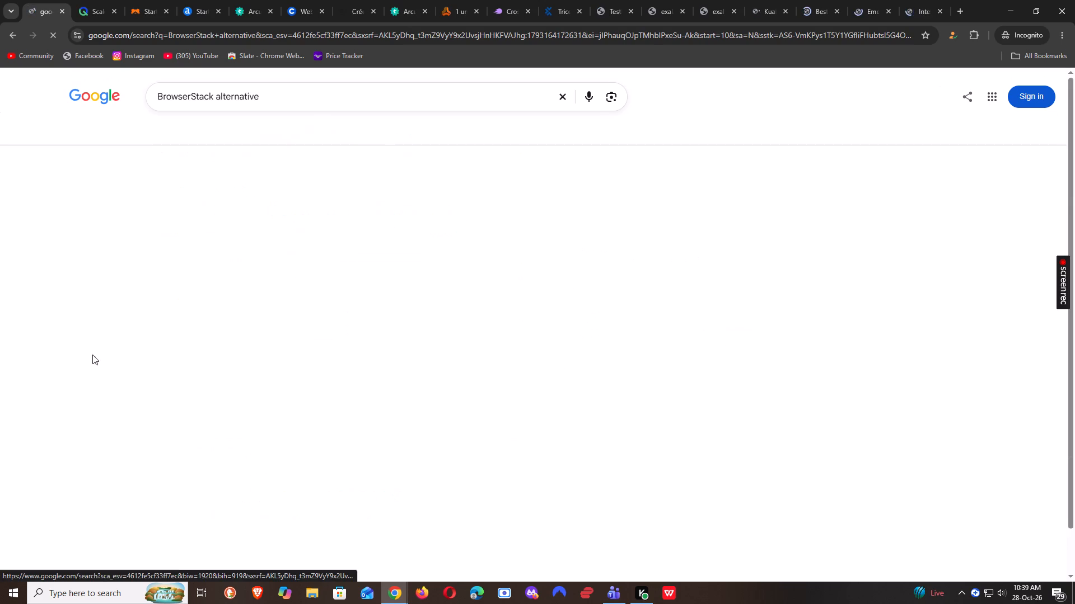
scroll(1, 341, "down", 20)
scroll(1, 341, "down", 2)
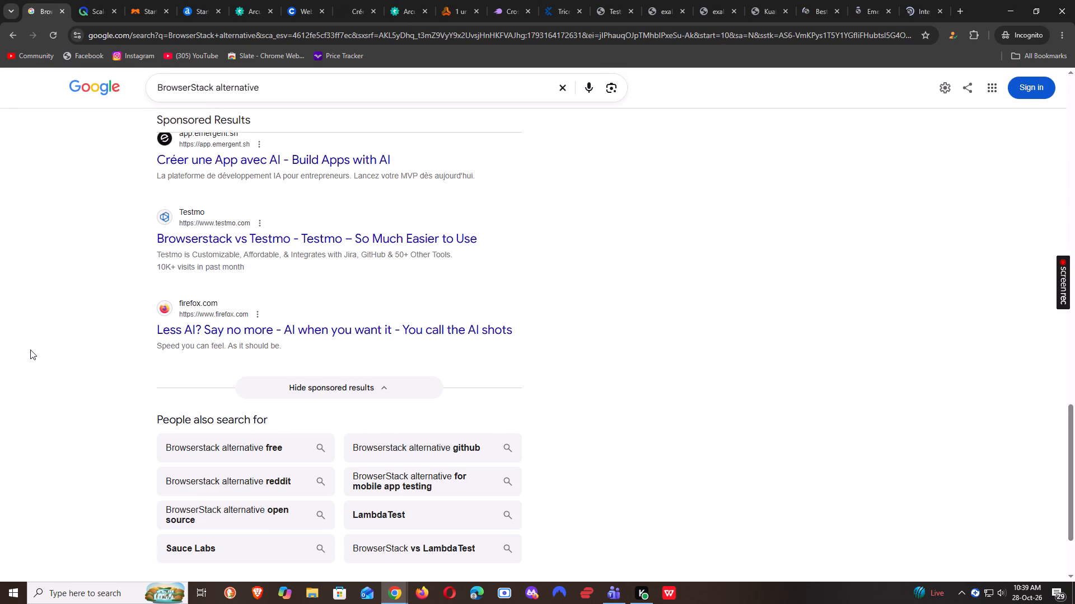
scroll(31, 349, "up", 1)
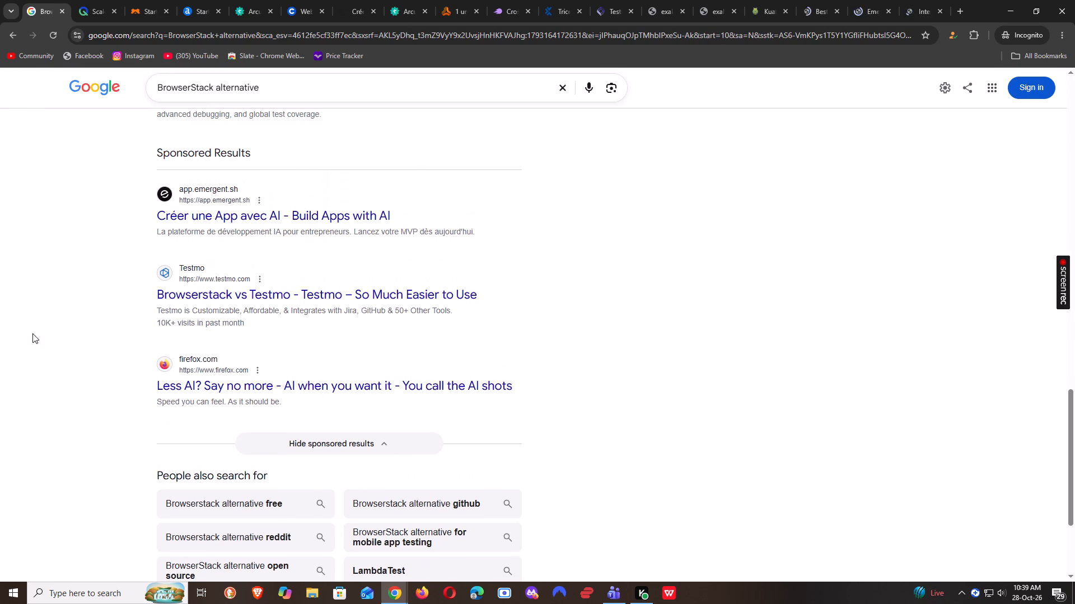
Copy the keyword "browserstack testing" from the tracker's row 33 and search Google for it.
key("alt+Tab")
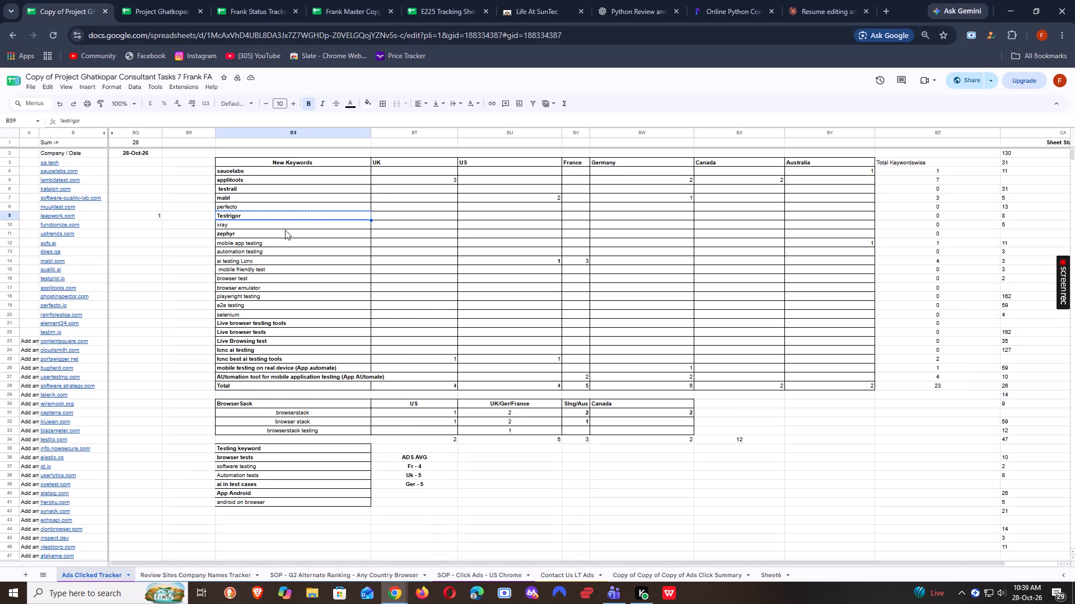
key("alt+Tab")
key("alt+Tab")
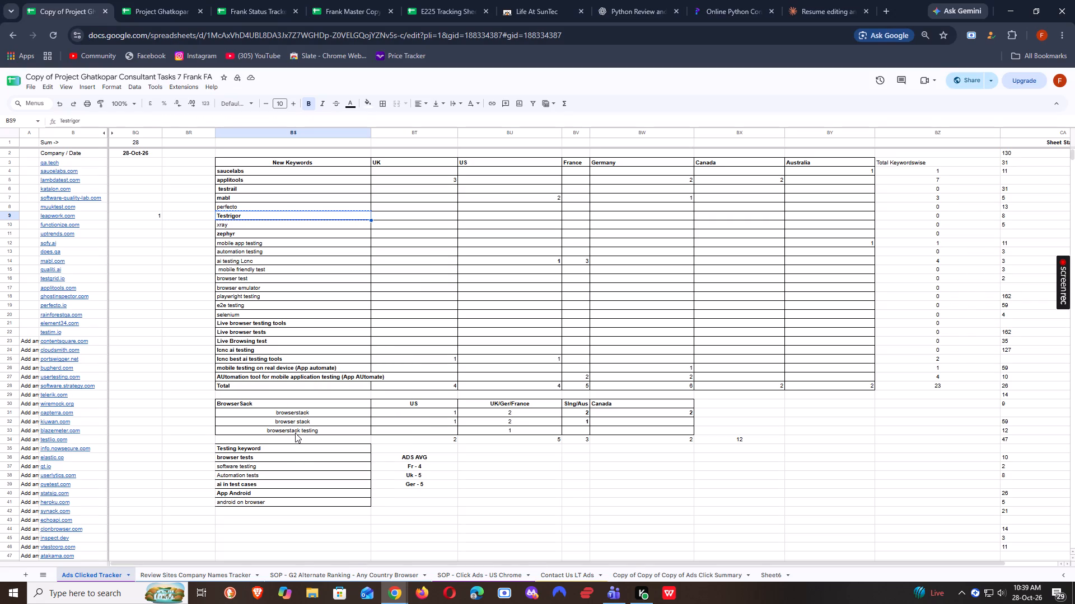
left_click(295, 433)
key("ctrl+c")
key("alt+Tab")
left_click(564, 88)
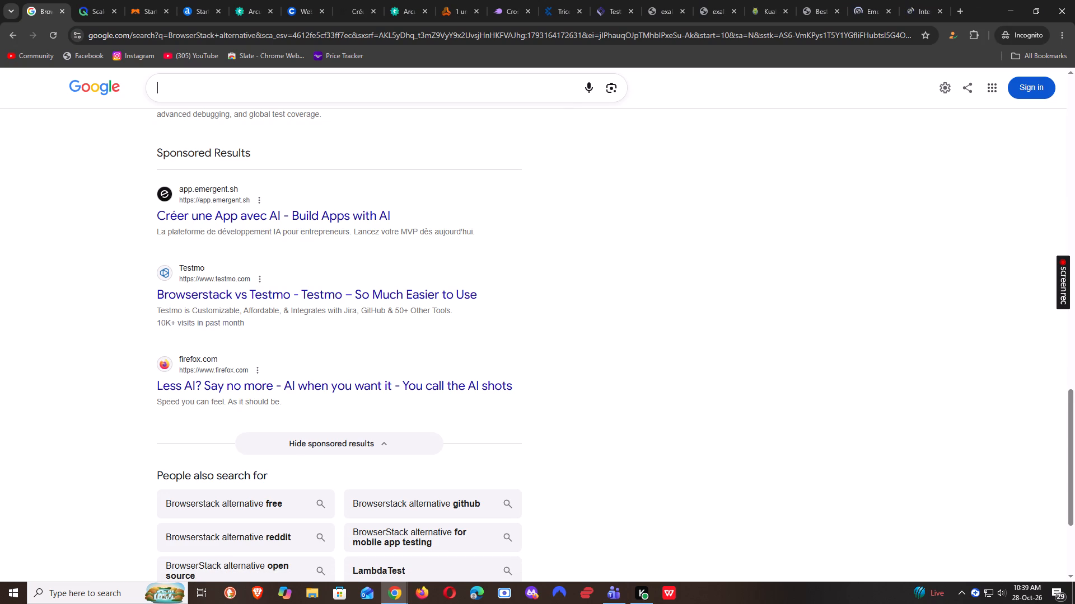
key("ctrl+v")
key("ctrl+Return")
Check the first and second pages of the browserstack testing results for sponsored listings.
scroll(141, 412, "down", 20)
scroll(141, 412, "down", 3)
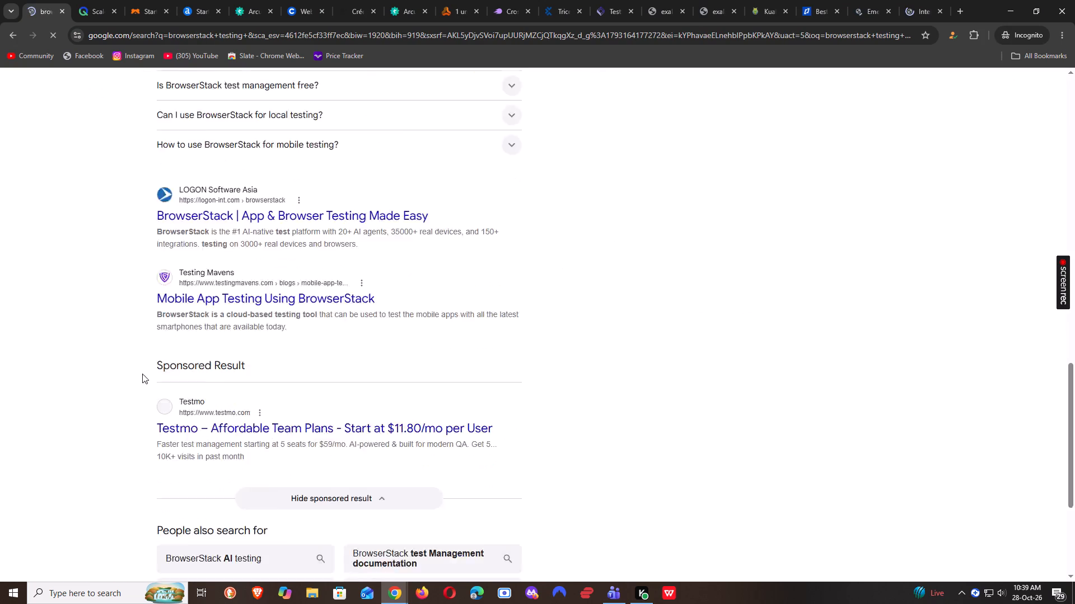
scroll(139, 366, "down", 8)
left_click(282, 504)
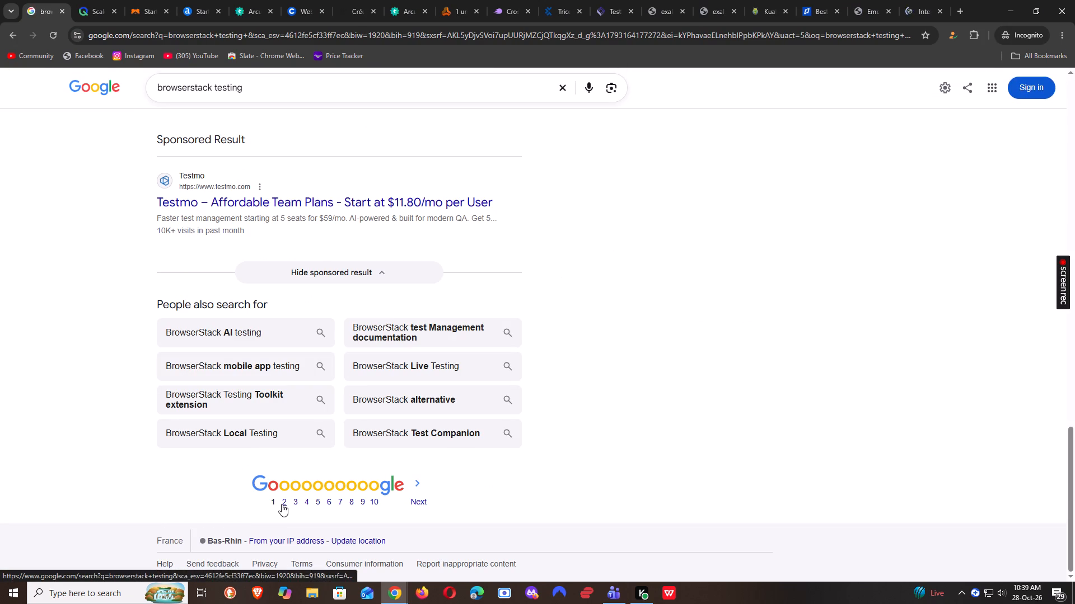
scroll(49, 404, "down", 20)
scroll(49, 404, "down", 1)
scroll(85, 399, "up", 2)
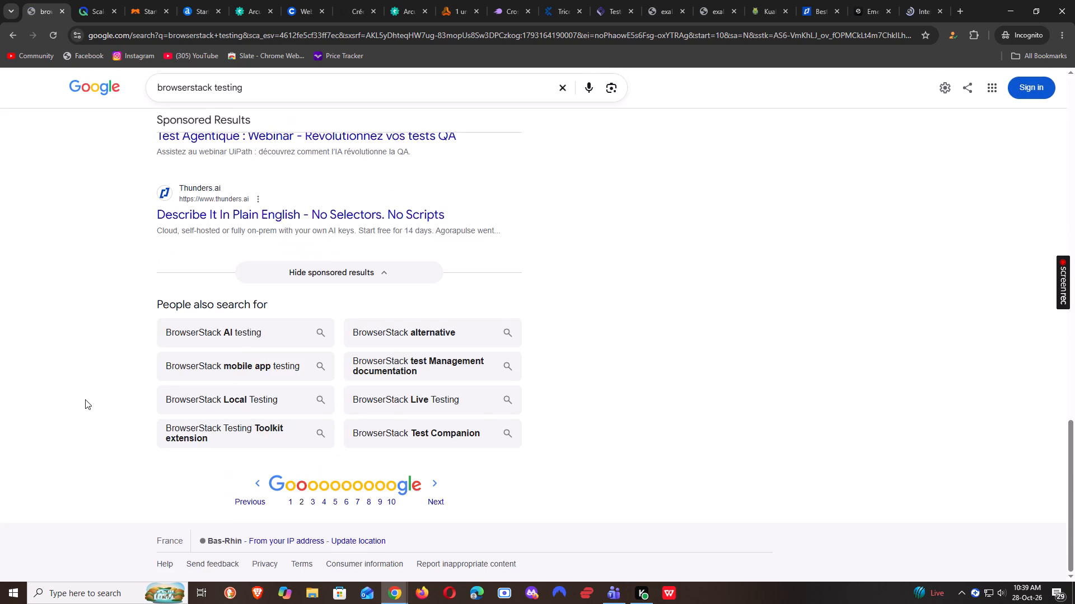
scroll(85, 399, "up", 2)
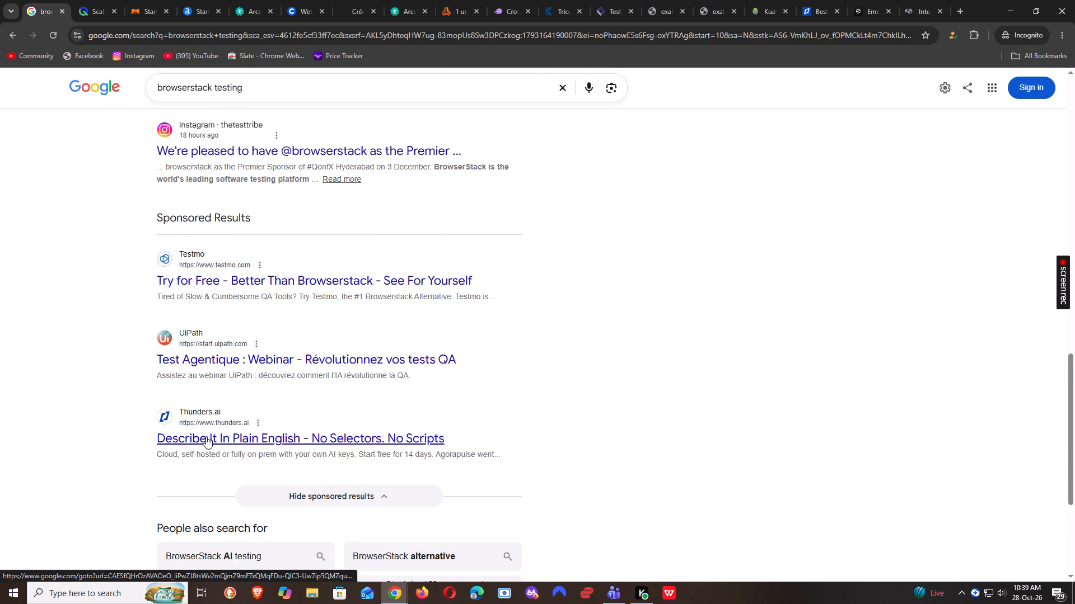
scroll(291, 457, "down", 6)
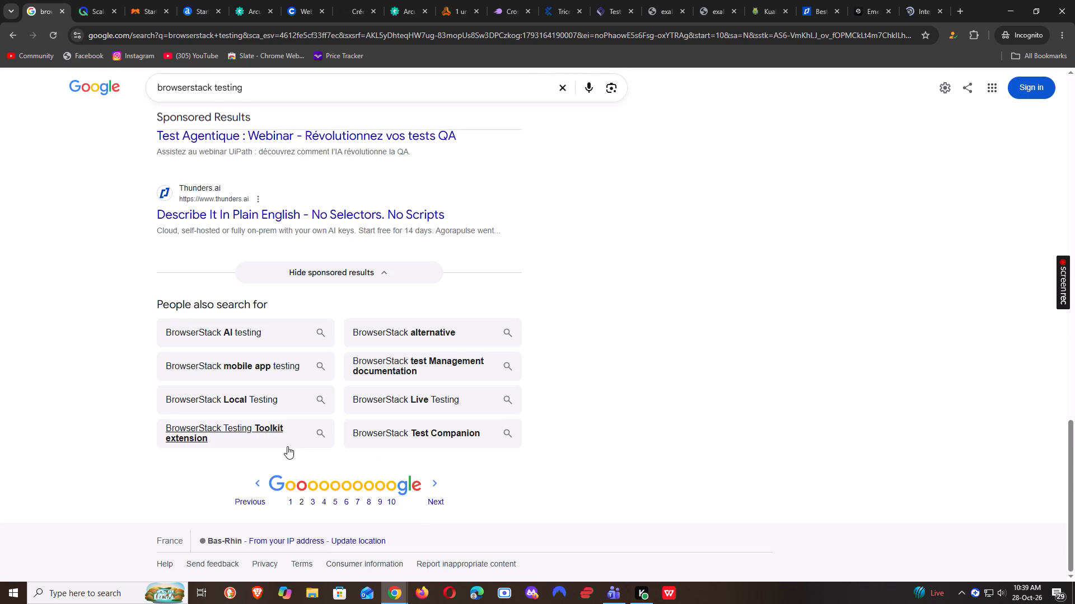
Check the third page of the browserstack testing results and the first page again for sponsored listings.
left_click(311, 503)
scroll(0, 136, "down", 7)
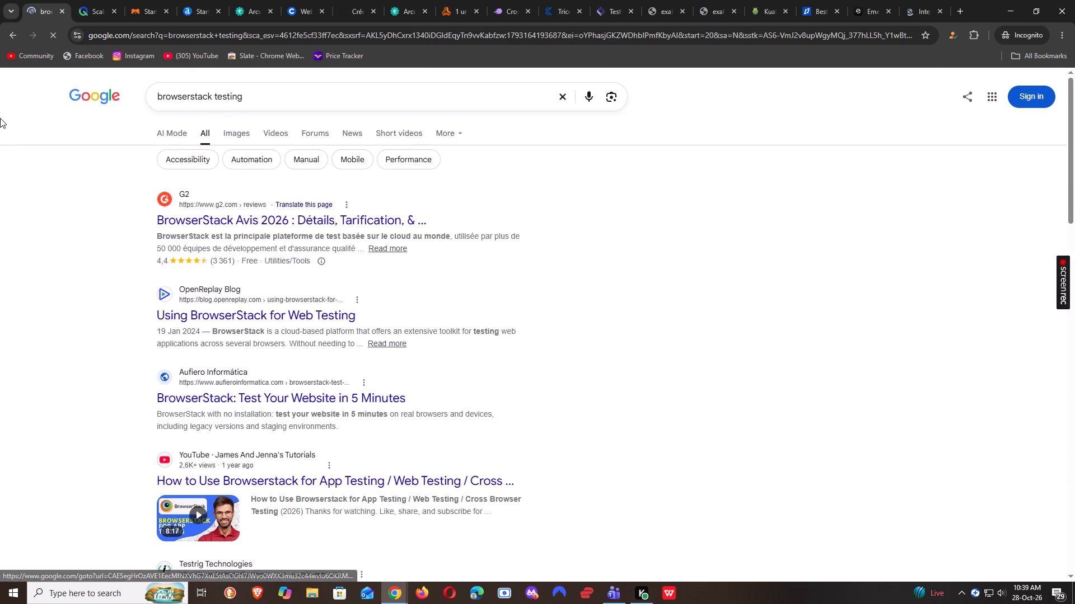
scroll(0, 118, "down", 3)
scroll(38, 194, "up", 1)
scroll(32, 220, "down", 16)
scroll(35, 257, "up", 6)
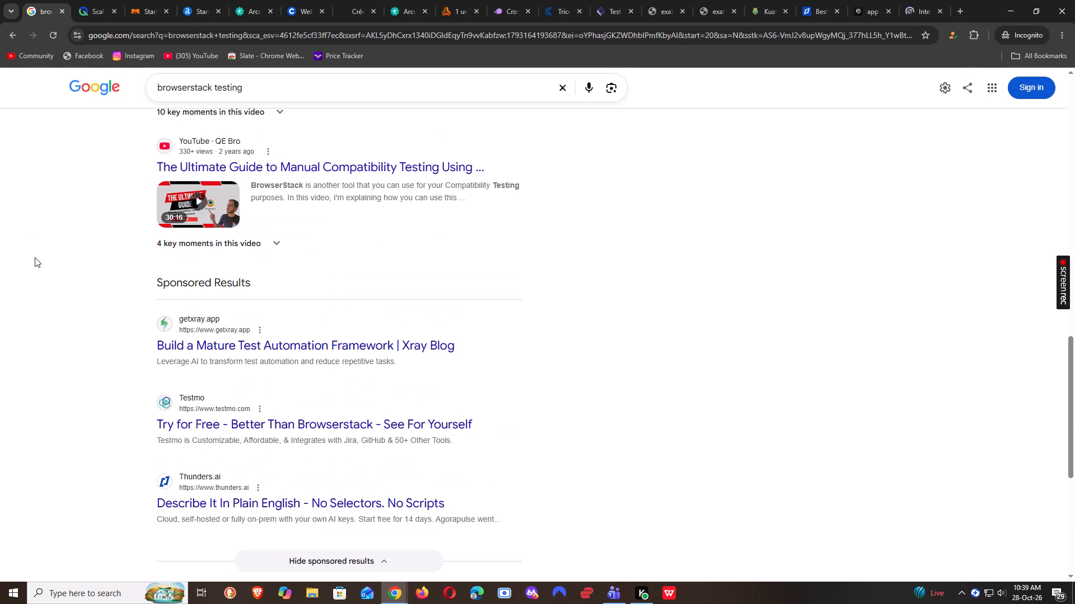
scroll(54, 286, "down", 5)
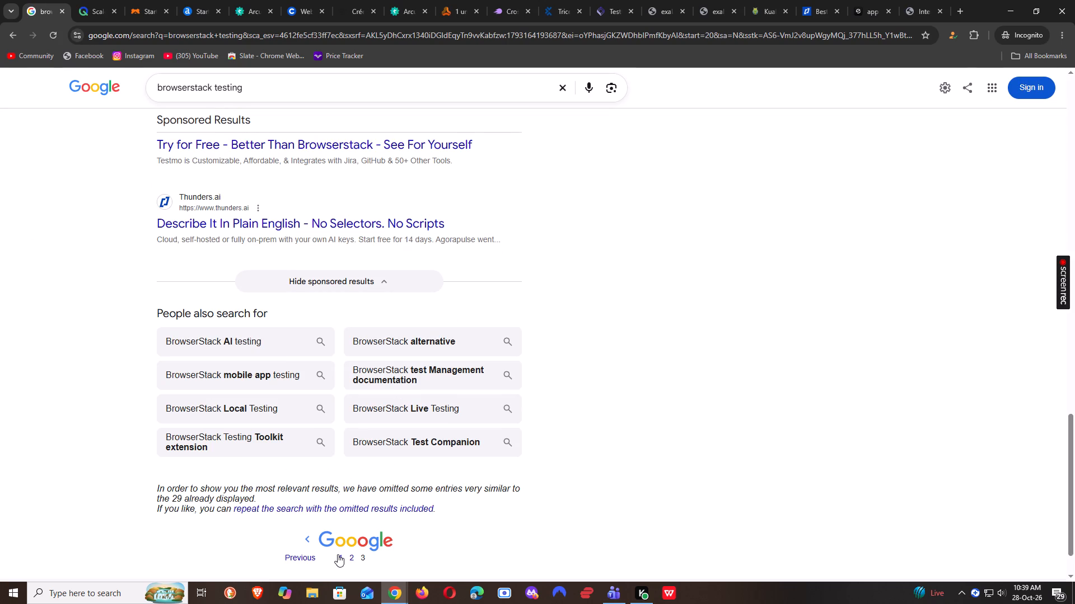
left_click(338, 554)
scroll(39, 402, "down", 16)
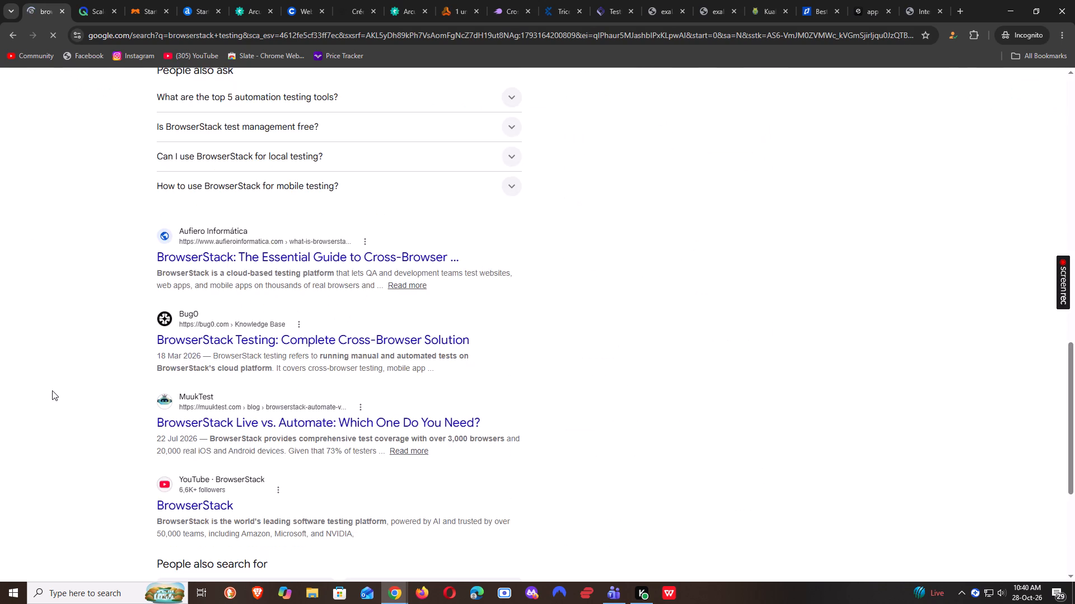
scroll(52, 390, "down", 13)
Close the browserstack testing search tab, leaving the ACCELQ ad page in view.
left_click(97, 0)
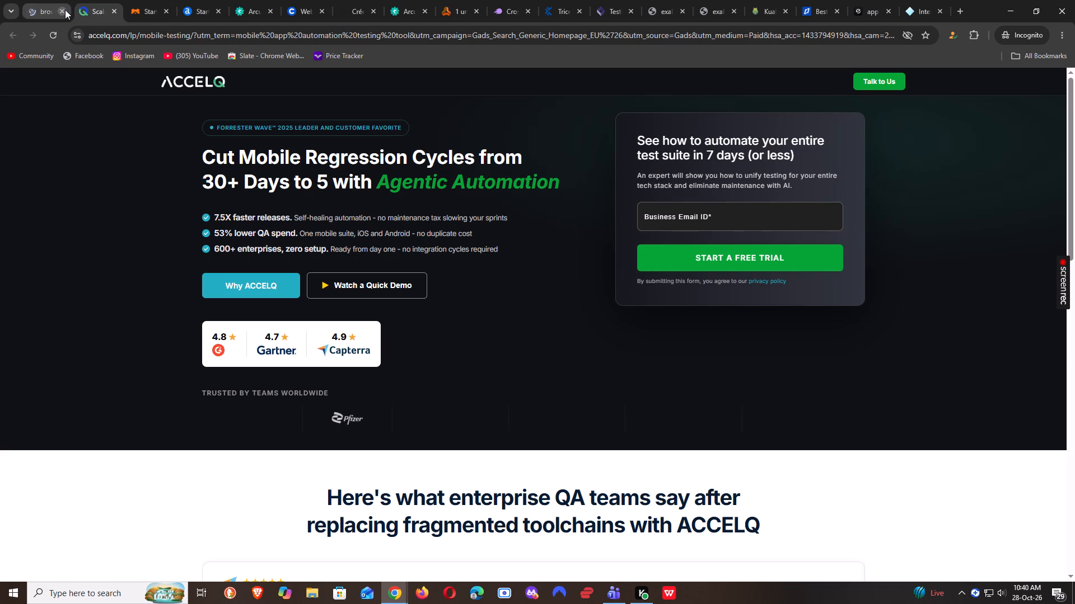
left_click(65, 10)
Copy the accelq domain name from the ad page, find it in the Ads Clicked Tracker and set its 28-Oct-26 count to 3.
double_click(104, 32)
key("ctrl+c")
key("space")
key("alt+Tab")
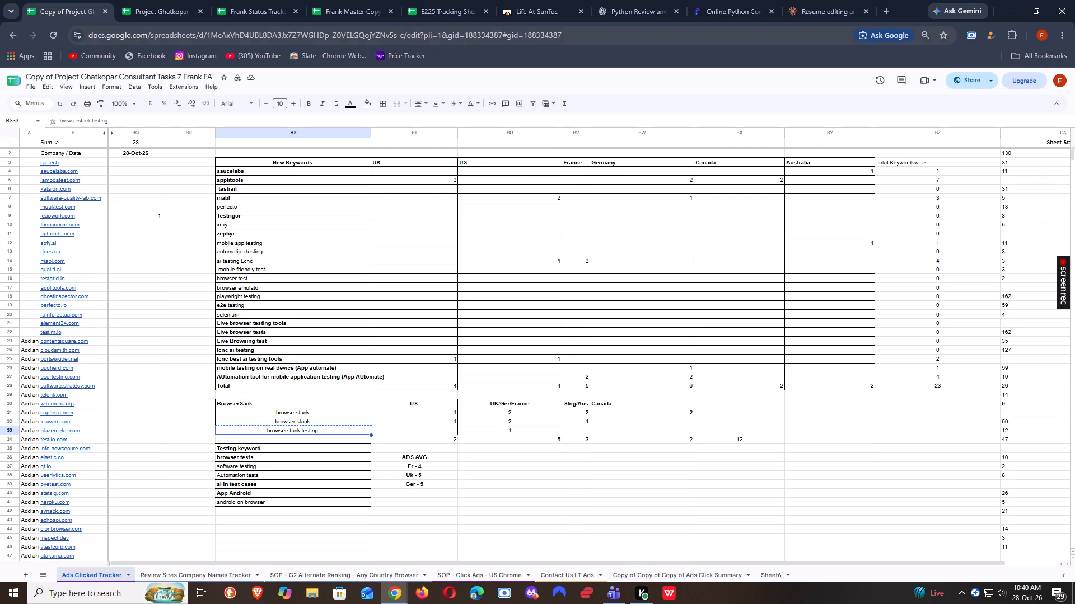
key("ctrl+f")
key("ctrl+v")
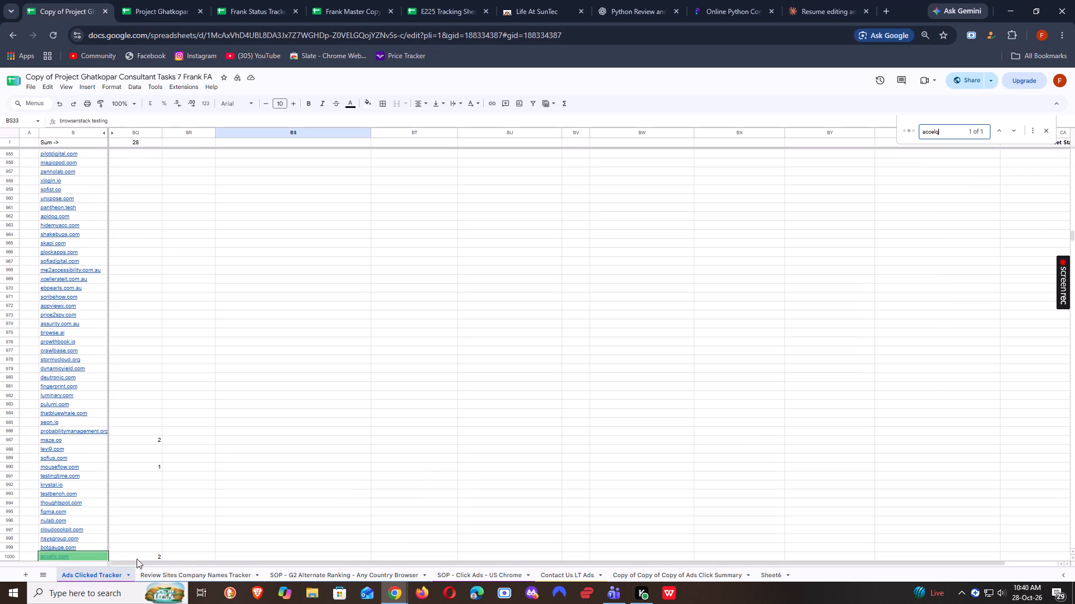
left_click(137, 559)
key("3")
key("alt+Return")
Copy the smartbear domain name from the QMetry ad page, find it in the tracker and enter 1 for 28-Oct-26.
key("alt+Tab")
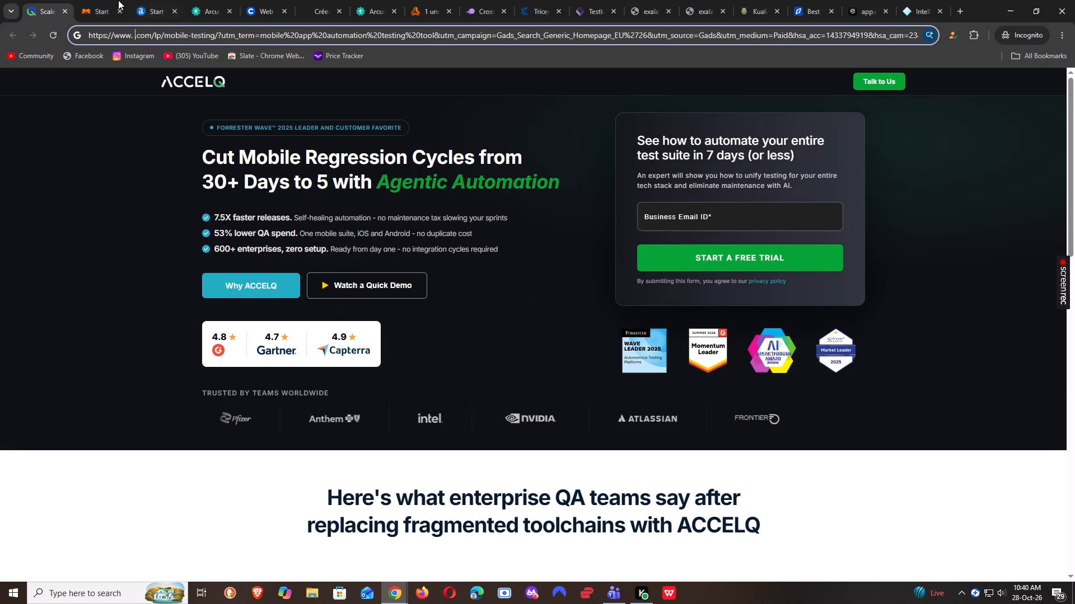
left_click(92, 0)
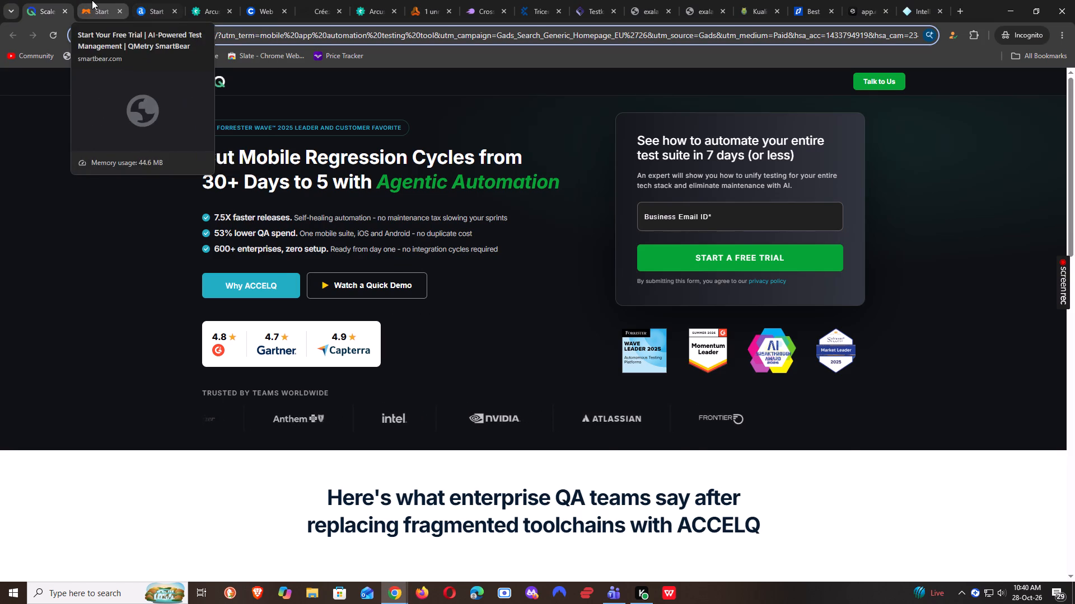
double_click(95, 35)
key("ctrl+c")
key("alt+Tab")
key("ctrl+f")
key("ctrl+v")
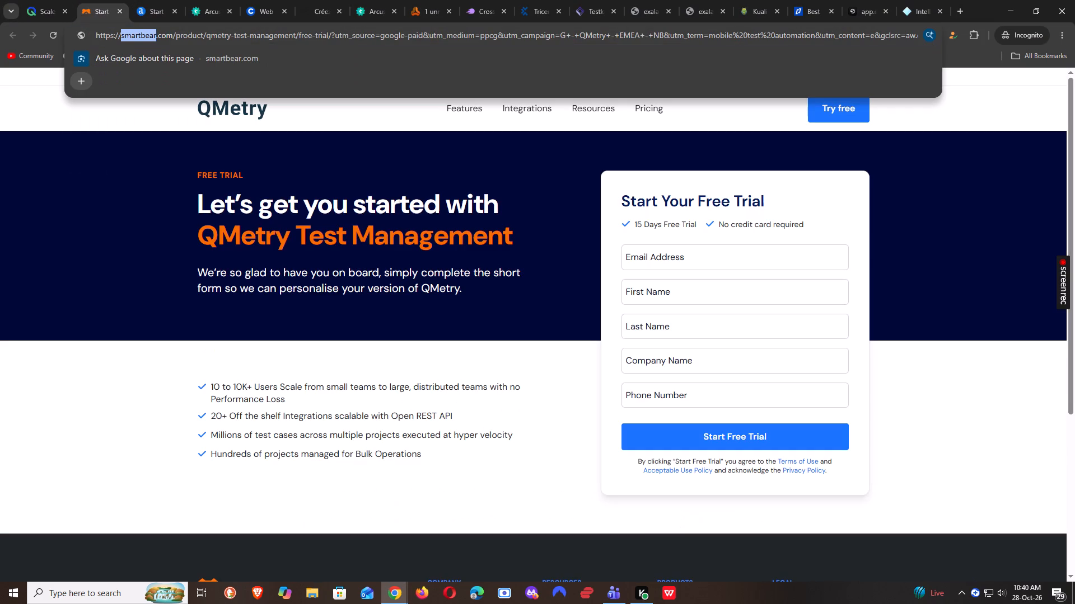
left_click(147, 554)
key("1")
key("alt+Return")
Copy the alteryx domain name from its ad page, find it in the tracker and enter 2 for 28-Oct-26.
key("alt+Tab")
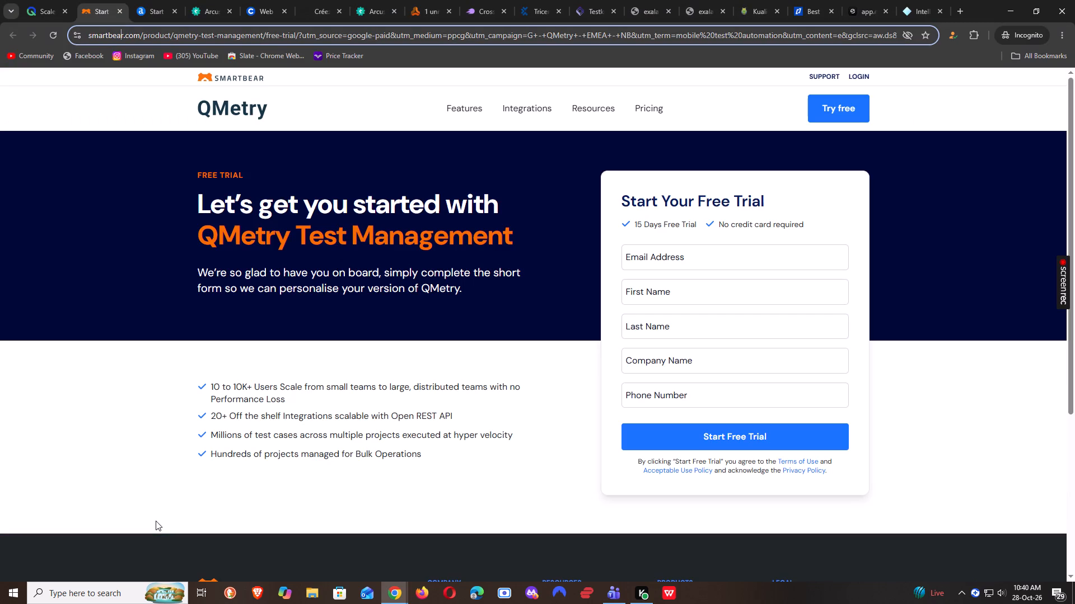
left_click(142, 0)
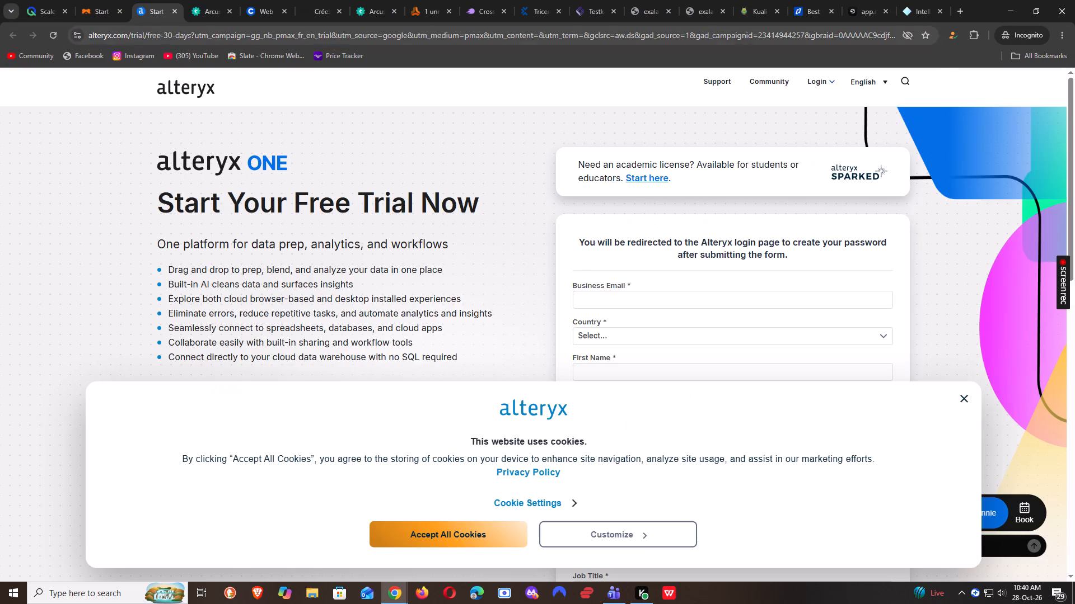
double_click(99, 35)
key("ctrl+c")
key("alt+Tab")
key("ctrl+f")
key("ctrl+v")
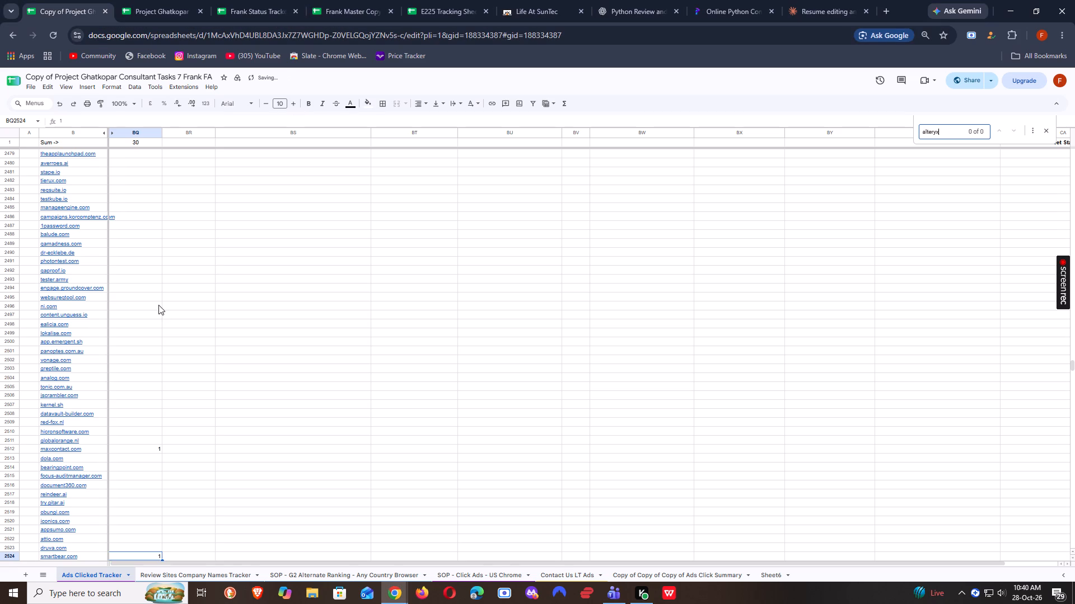
left_click(137, 153)
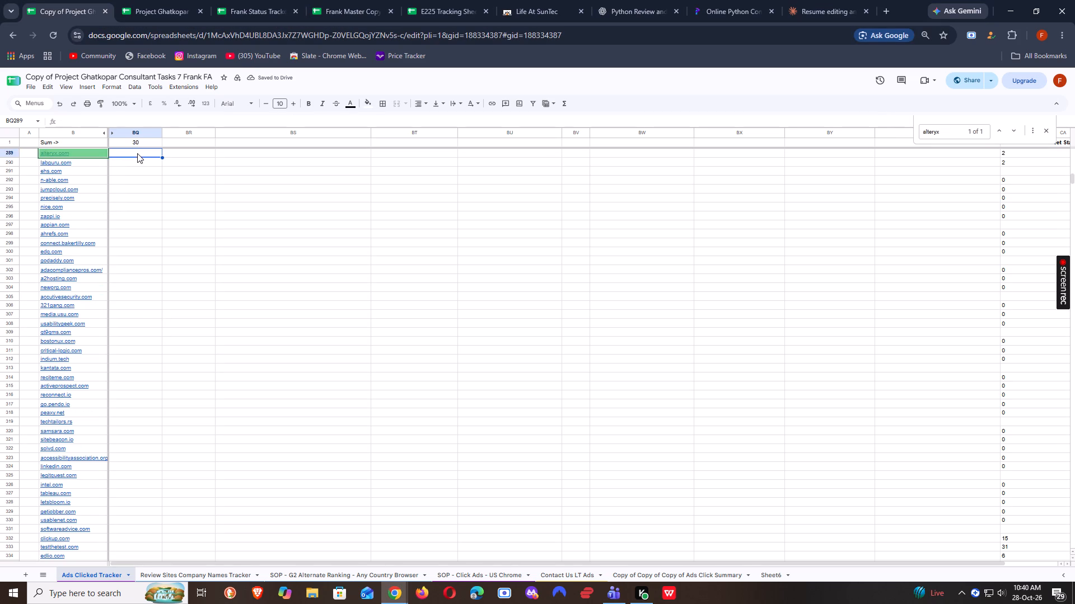
key("2")
key("Return")
Copy the testsigma domain name from the first Arcus ad page, find it in the tracker and enter 1 for 28-Oct-26.
key("alt+Tab")
left_click(214, 0)
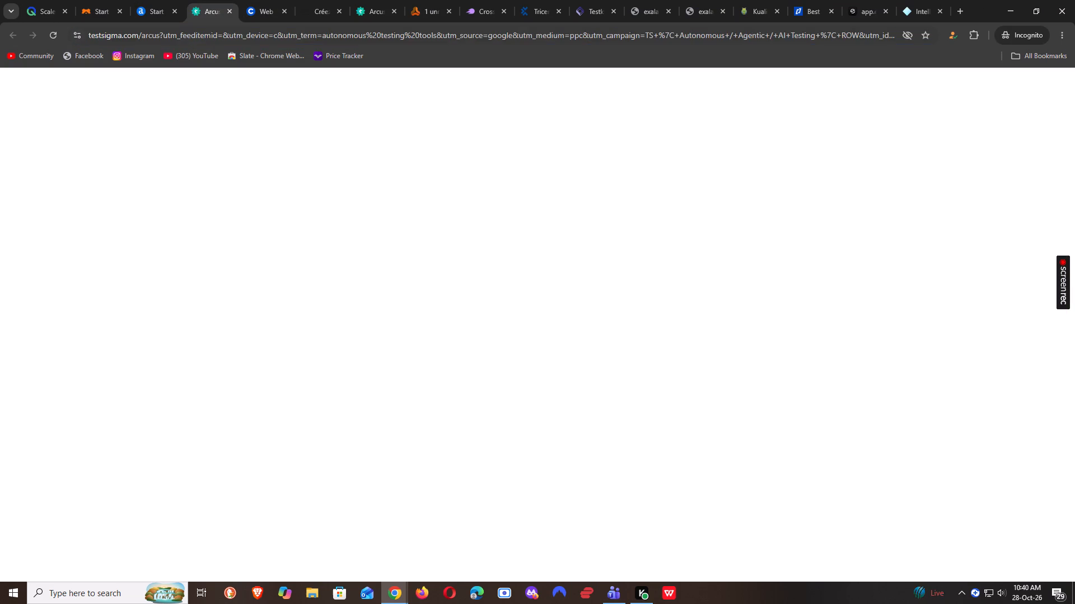
double_click(109, 32)
key("ctrl+c")
key("alt+Tab")
key("ctrl+f")
key("ctrl+v")
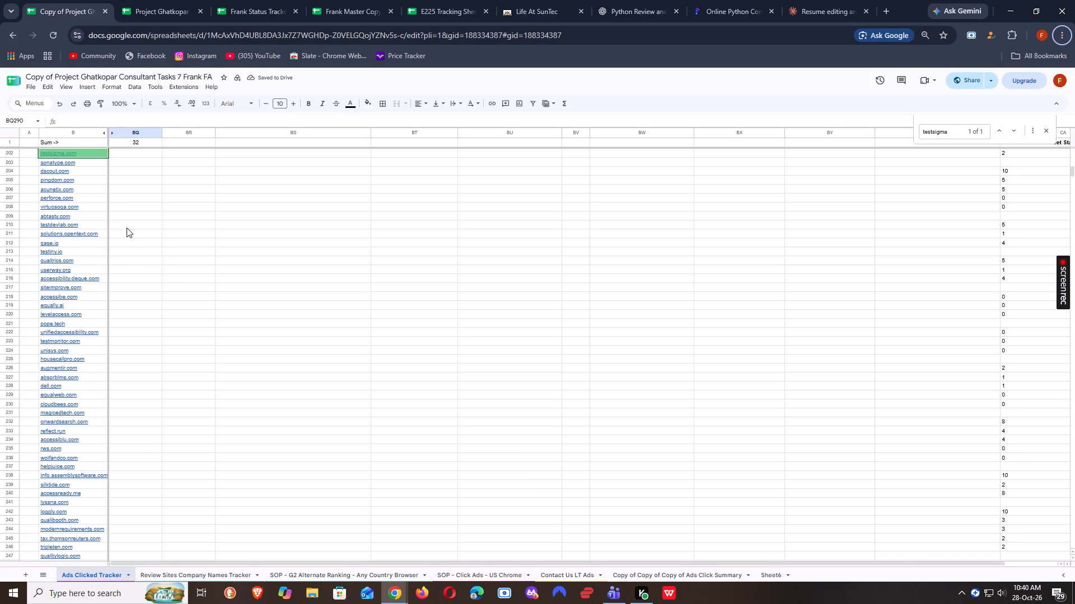
left_click(134, 155)
key("1")
key("alt+Return")
Copy the coursera domain name from its ad page, find it in the tracker and enter 1 for 28-Oct-26.
key("alt+Tab")
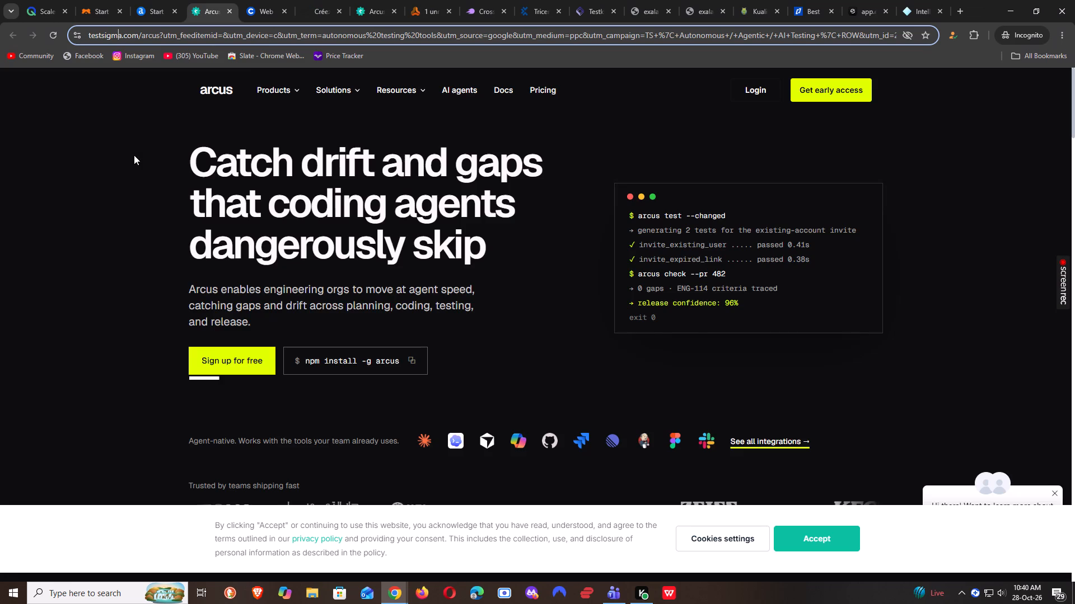
left_click(245, 0)
double_click(96, 29)
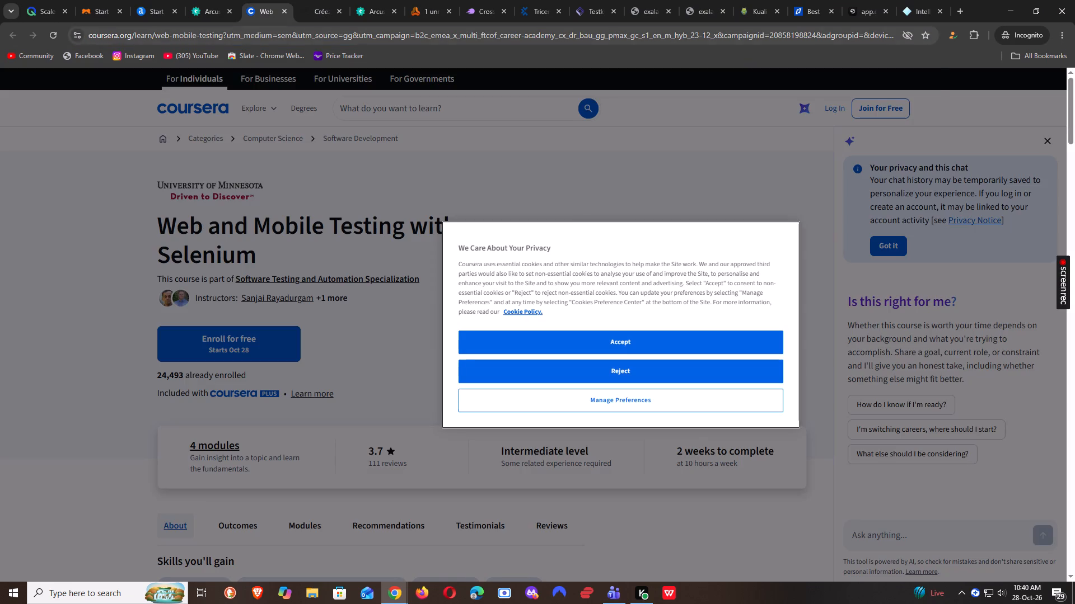
key("ctrl+c")
key("alt+Tab")
key("ctrl+f")
key("ctrl+v")
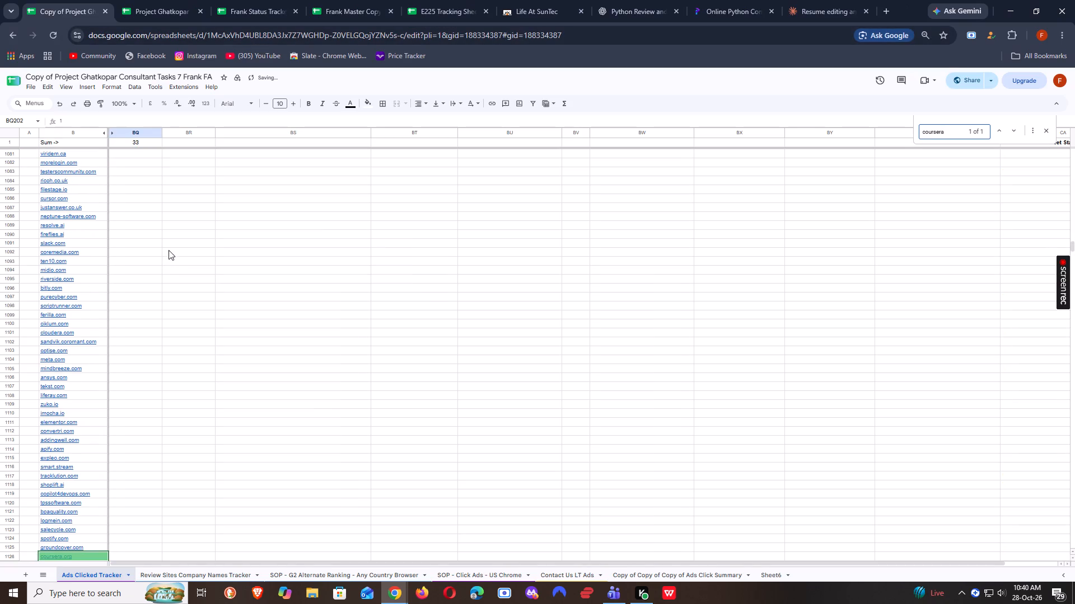
left_click(119, 558)
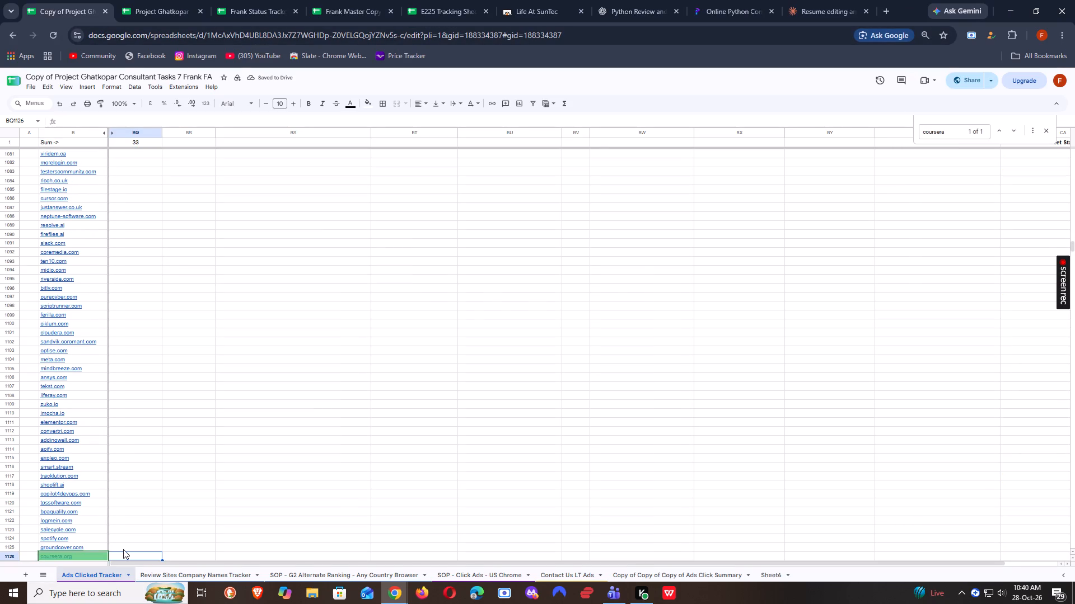
key("1")
key("alt+Return")
Copy fr.goodbarber.com from the GoodBarber ad page, find it in the tracker and enter 1 for 28-Oct-26.
key("alt+Tab")
left_click(319, 0)
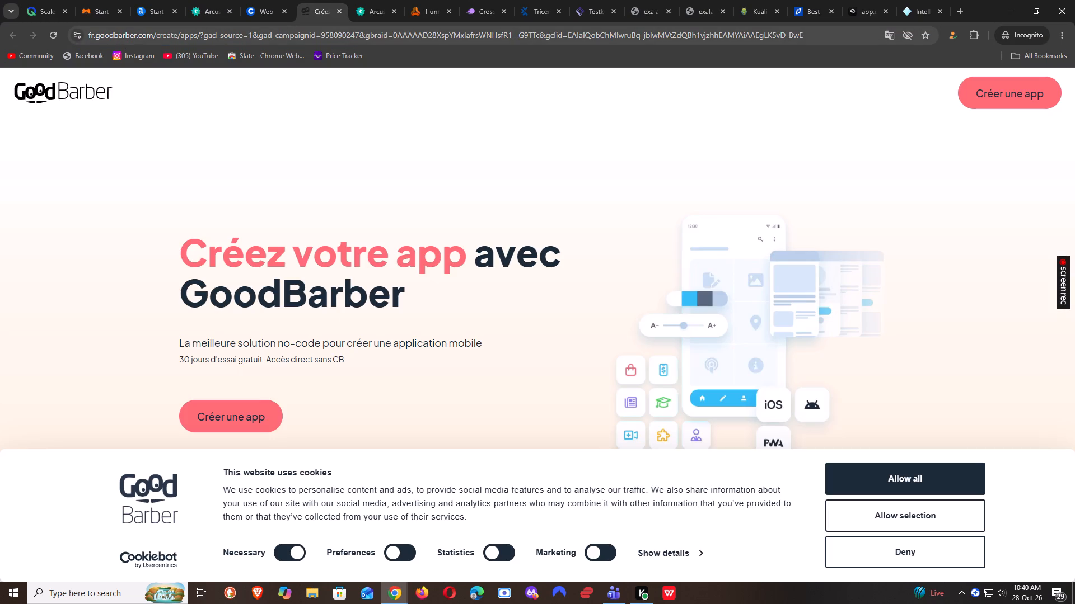
left_click(91, 34)
left_click_drag(91, 34, 185, 44)
key("ctrl+c")
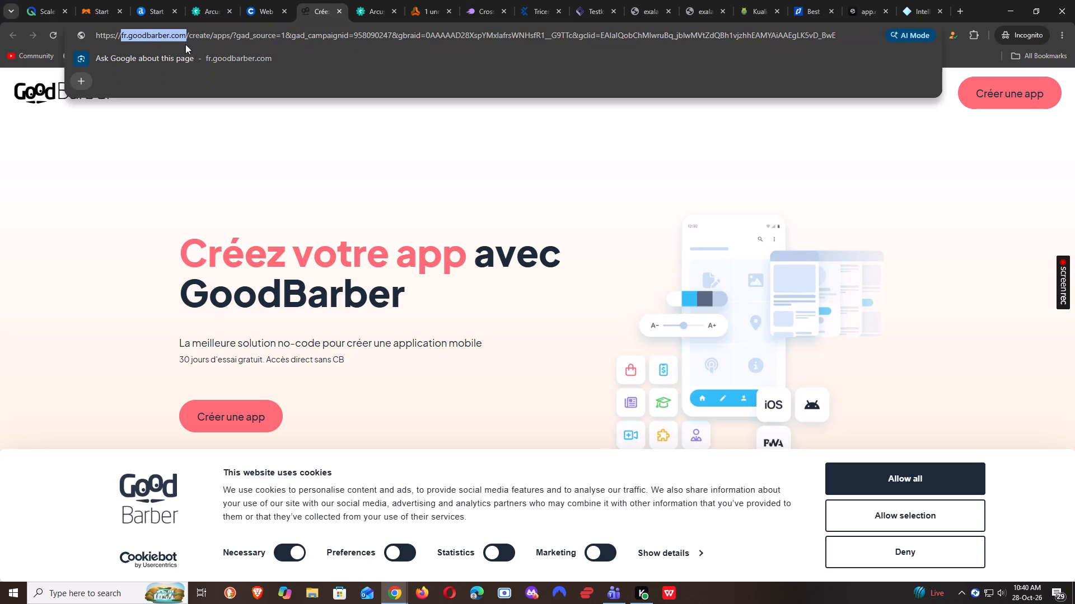
key("alt+Tab")
key("ctrl+f")
key("ctrl+v")
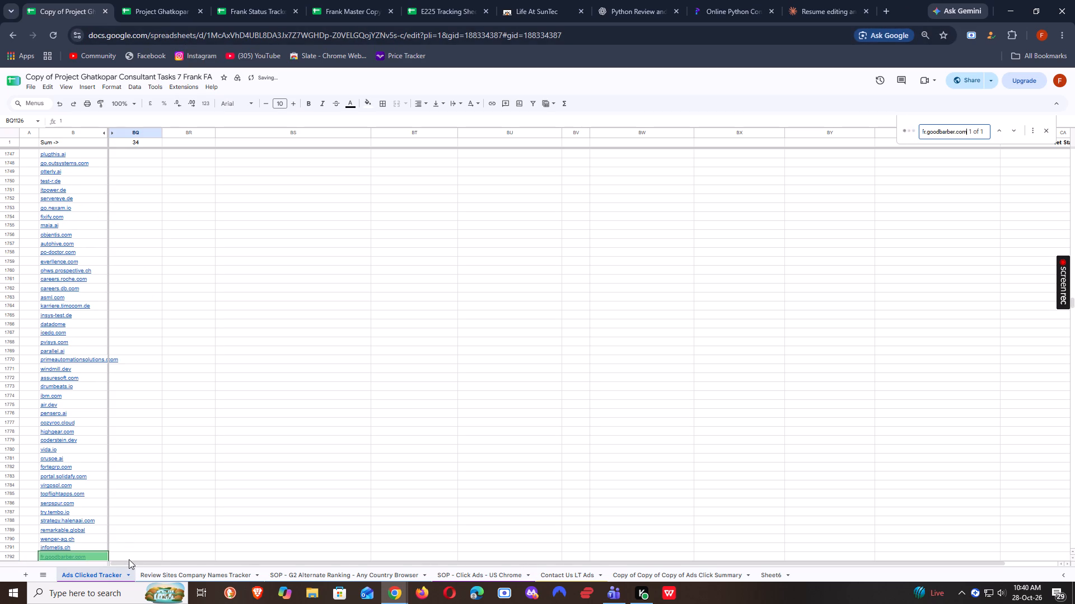
left_click(128, 560)
key("1")
key("alt+Return")
Copy the testsigma domain name from the second Arcus ad page, find it in the tracker and set its 28-Oct-26 count to 2.
key("alt+Tab")
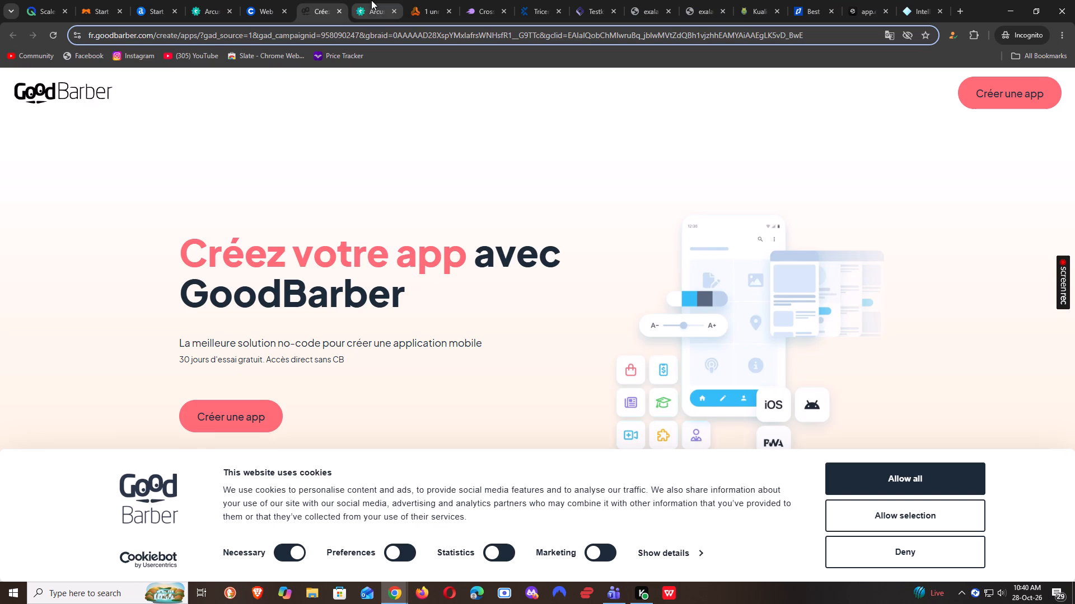
left_click(371, 0)
double_click(116, 33)
key("ctrl+c")
key("alt+Tab")
key("ctrl+f")
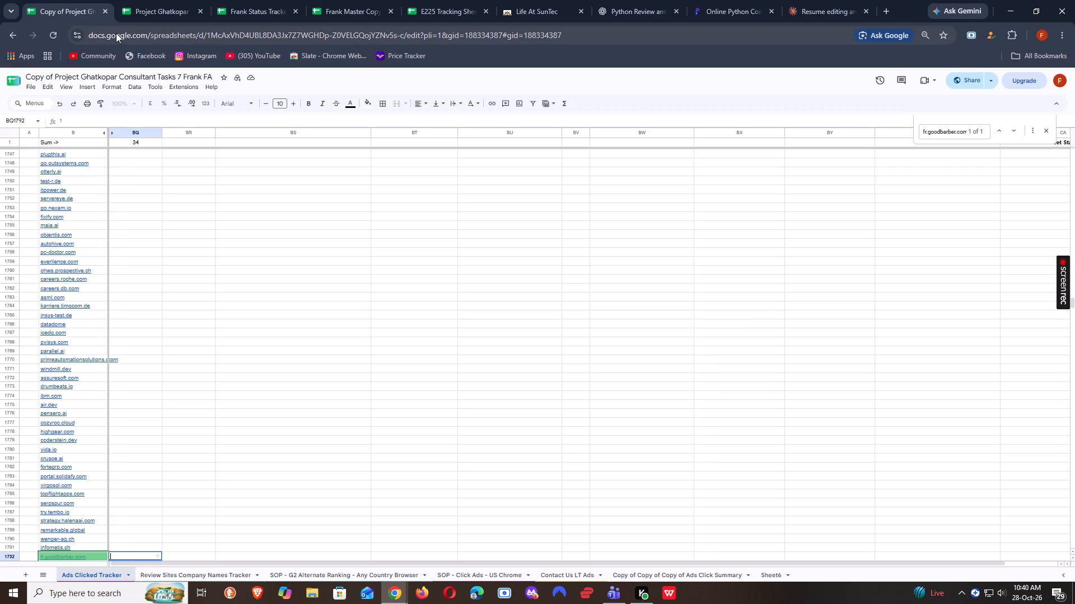
key("ctrl+v")
left_click(138, 156)
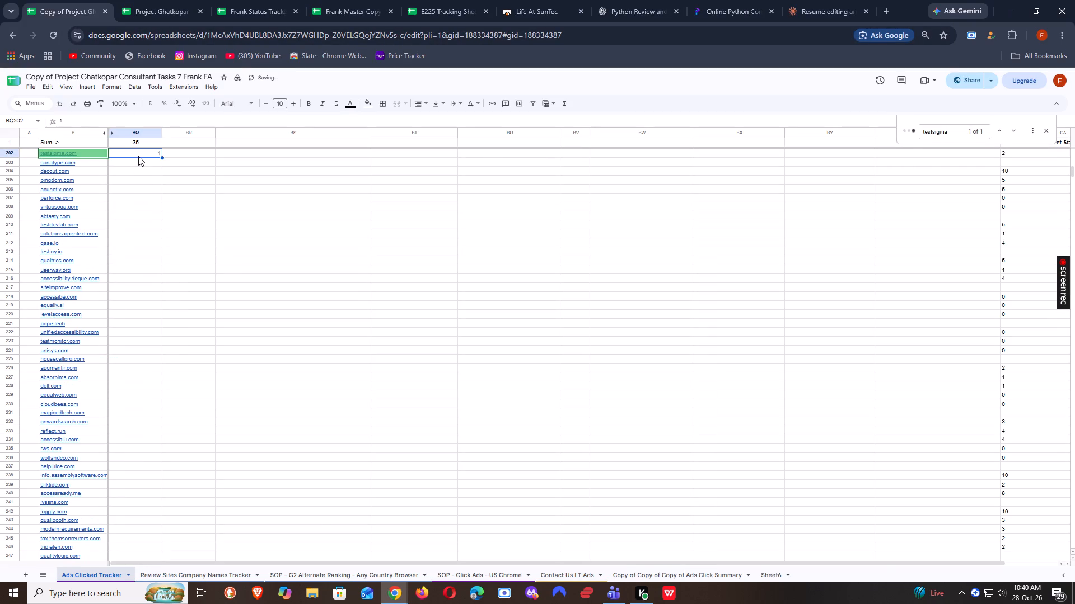
key("2")
key("alt+Return")
Copy the jamasoftware domain name from its ad page, find it in the tracker and enter 1 for 28-Oct-26.
key("alt+Tab")
left_click(429, 0)
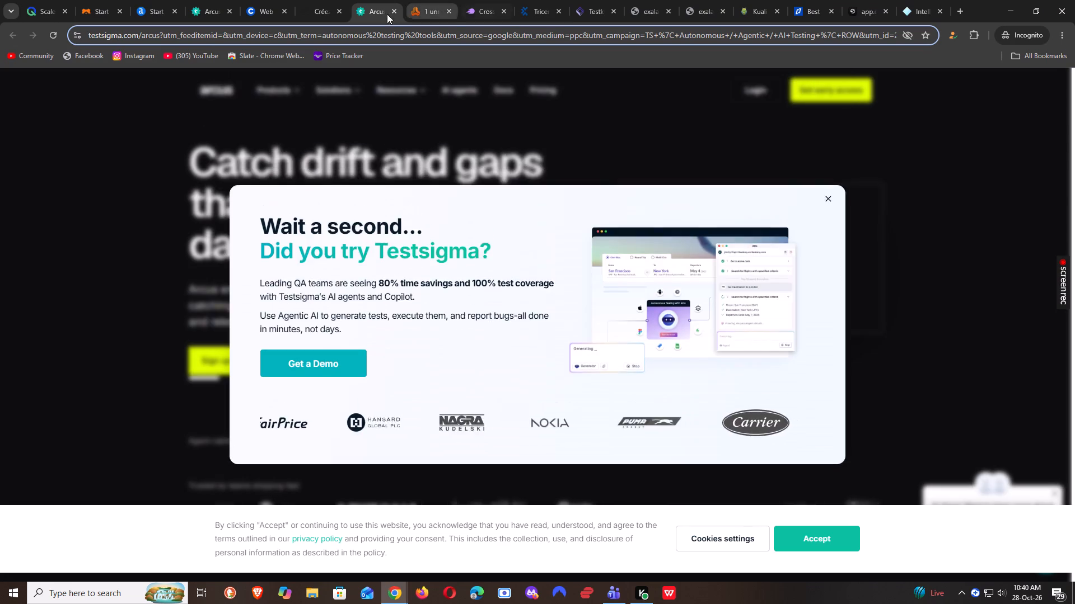
double_click(99, 35)
key("ctrl+c")
key("alt+Tab")
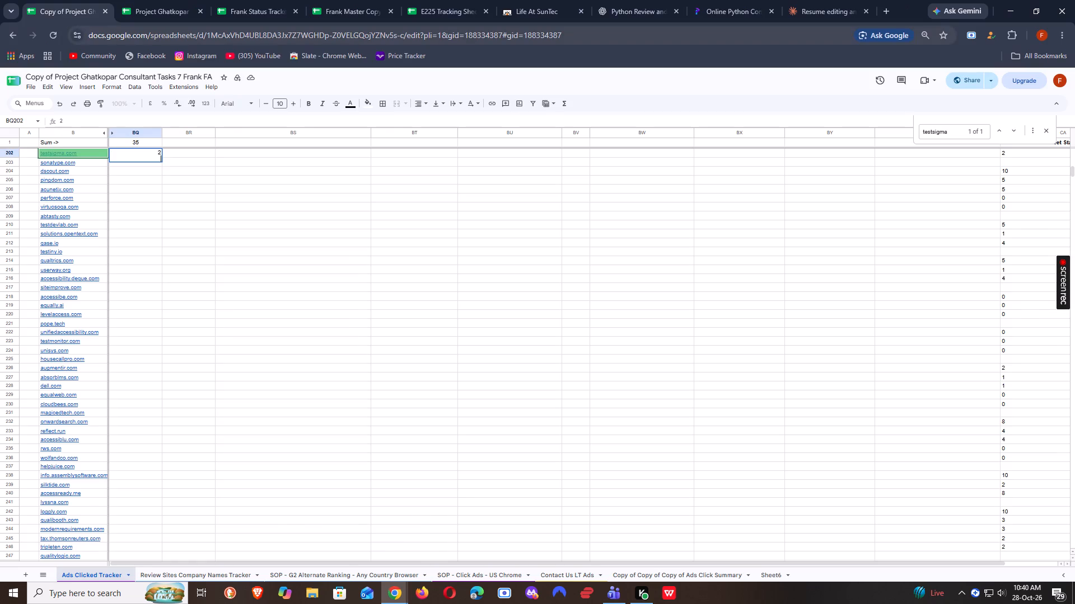
key("ctrl+f")
key("ctrl+v")
left_click(128, 556)
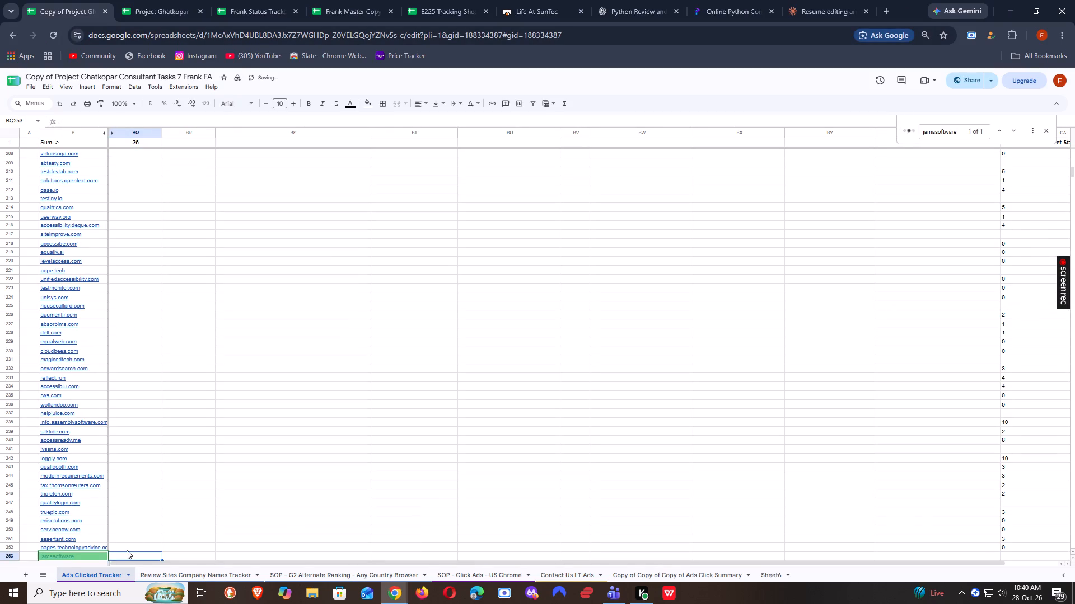
key("1")
key("alt+Return")
Copy the semrush domain name from the cross browser testing ad page, find it in the tracker and enter 1 for 28-Oct-26.
key("alt+Tab")
left_click(534, 0)
left_click(485, 0)
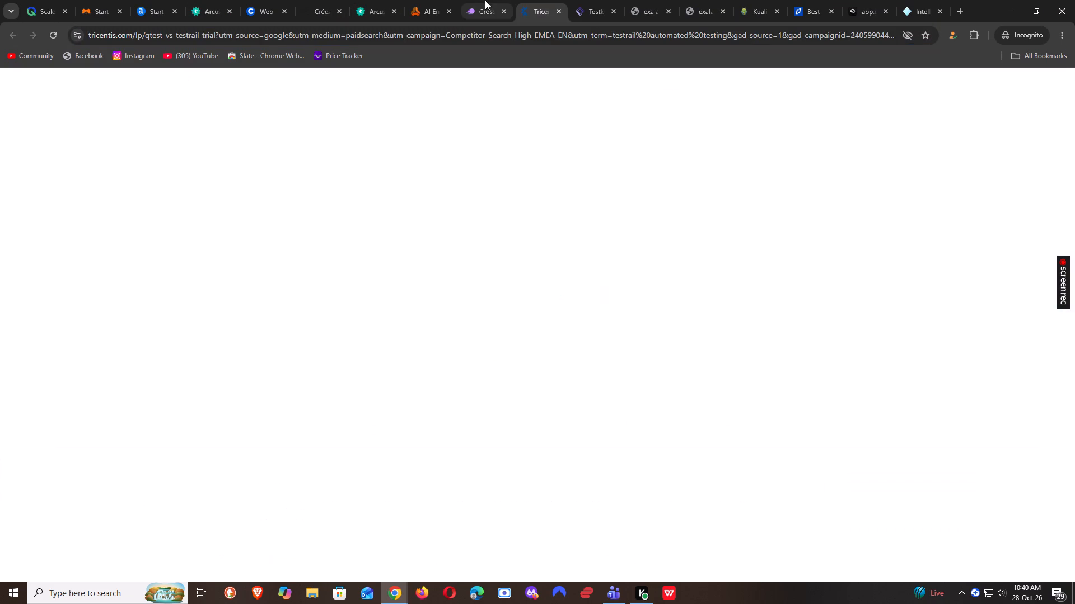
double_click(99, 34)
key("ctrl+c")
key("alt+Tab")
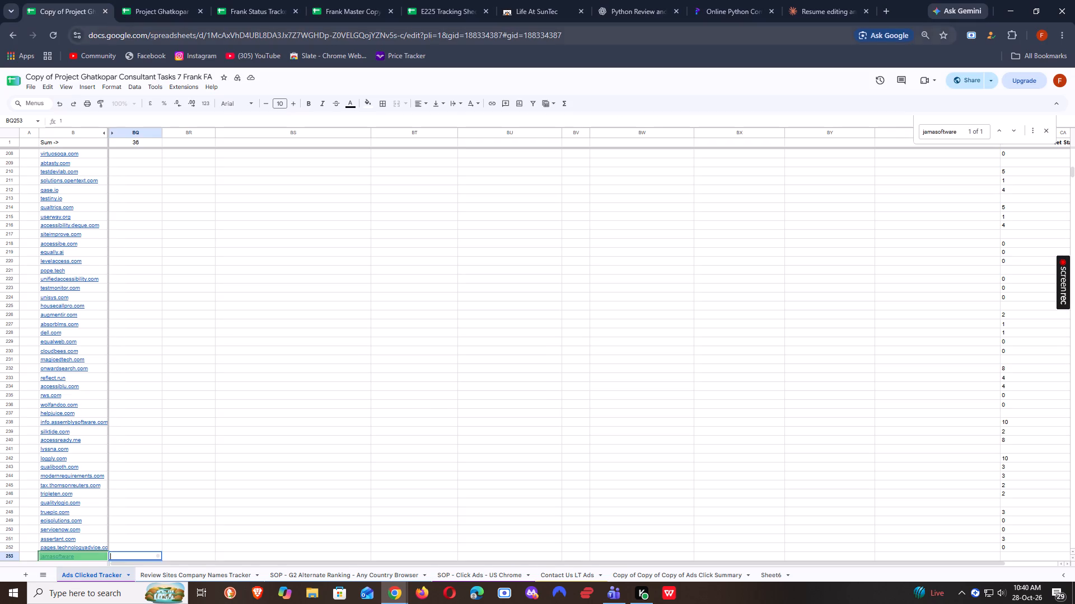
key("ctrl+f")
key("ctrl+v")
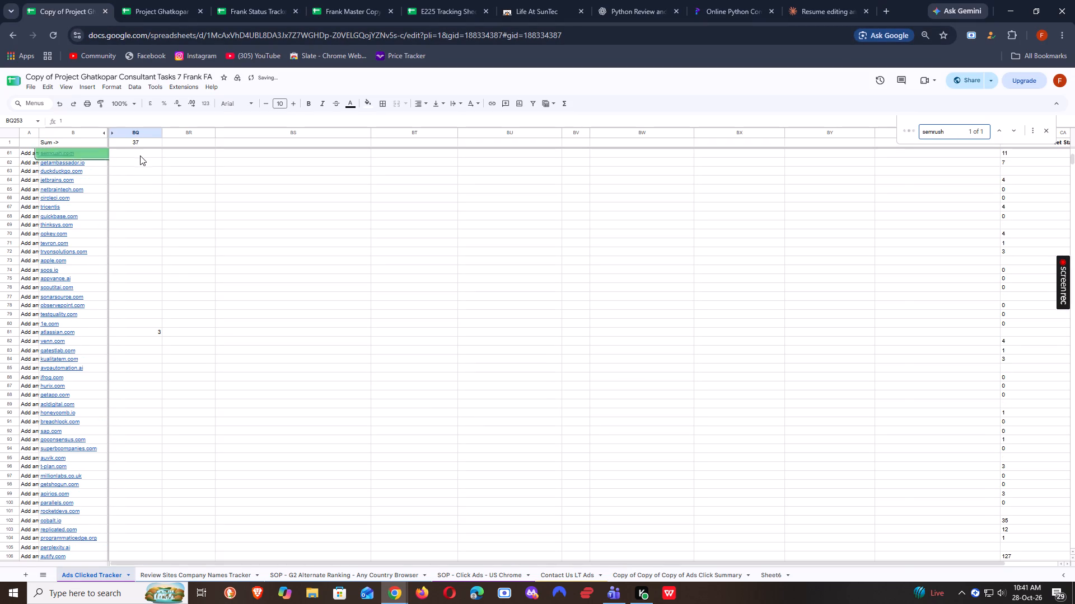
left_click(140, 155)
key("1")
key("alt+Return")
Copy the tricentis domain name from its ad page, find its first match in the tracker and enter 1 for 28-Oct-26.
key("alt+Tab")
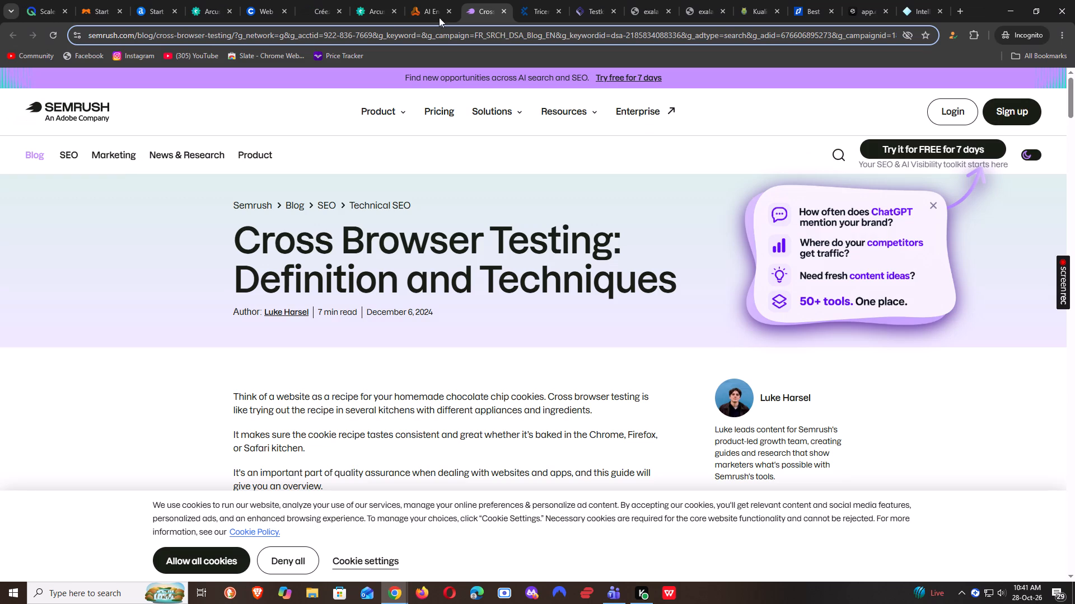
left_click(533, 0)
double_click(103, 30)
key("ctrl+c")
key("alt+Tab")
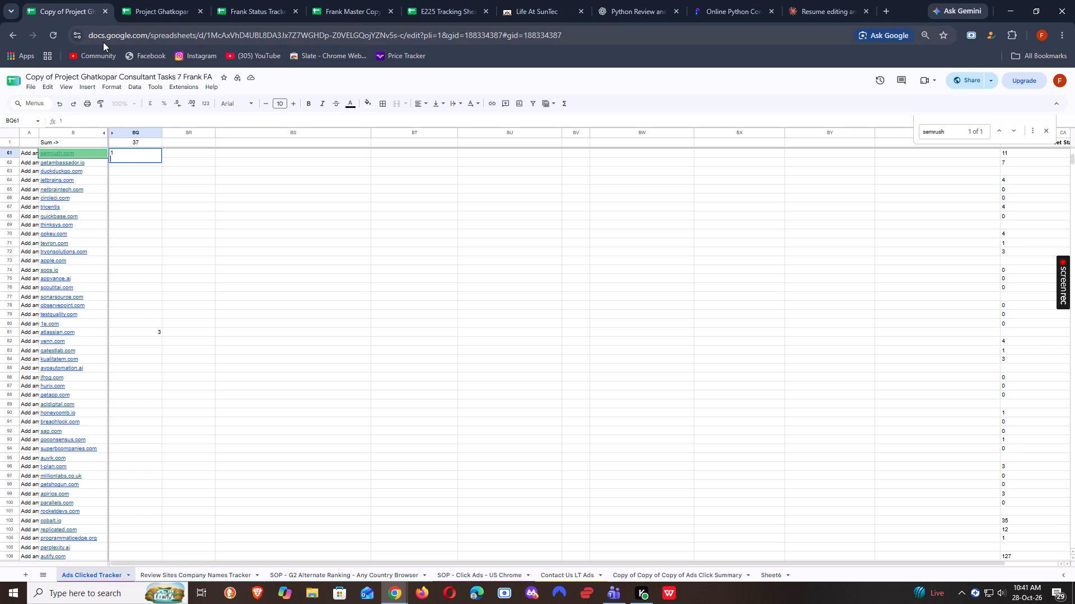
key("ctrl+f")
key("ctrl+v")
left_click(128, 210)
key("1")
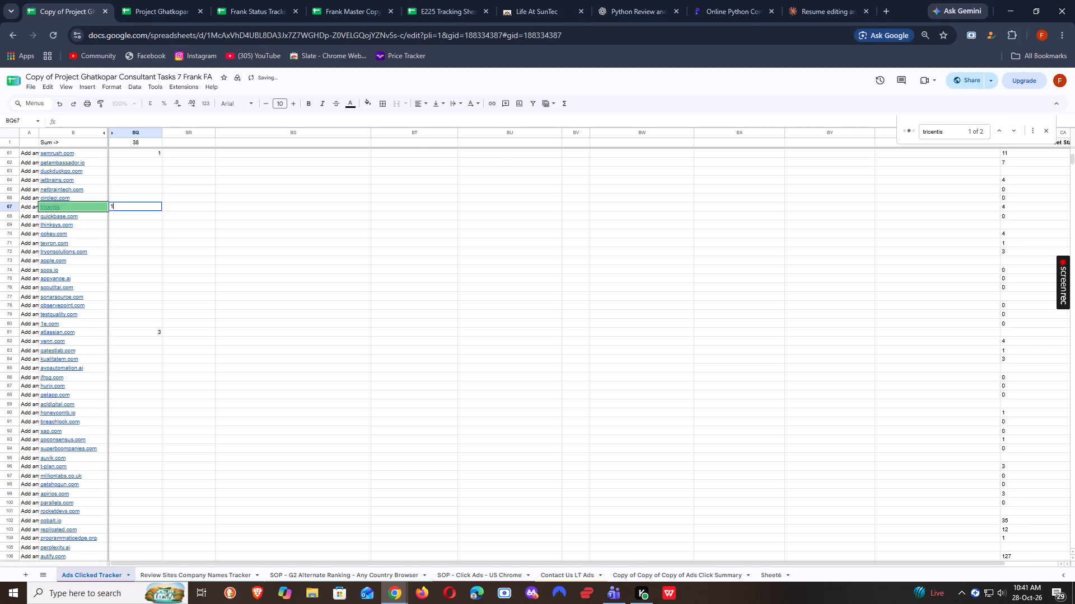
key("alt+Return")
Copy the testkube domain name from its ad page, find it in the tracker and enter 1 for 28-Oct-26.
key("alt+Tab")
left_click(581, 0)
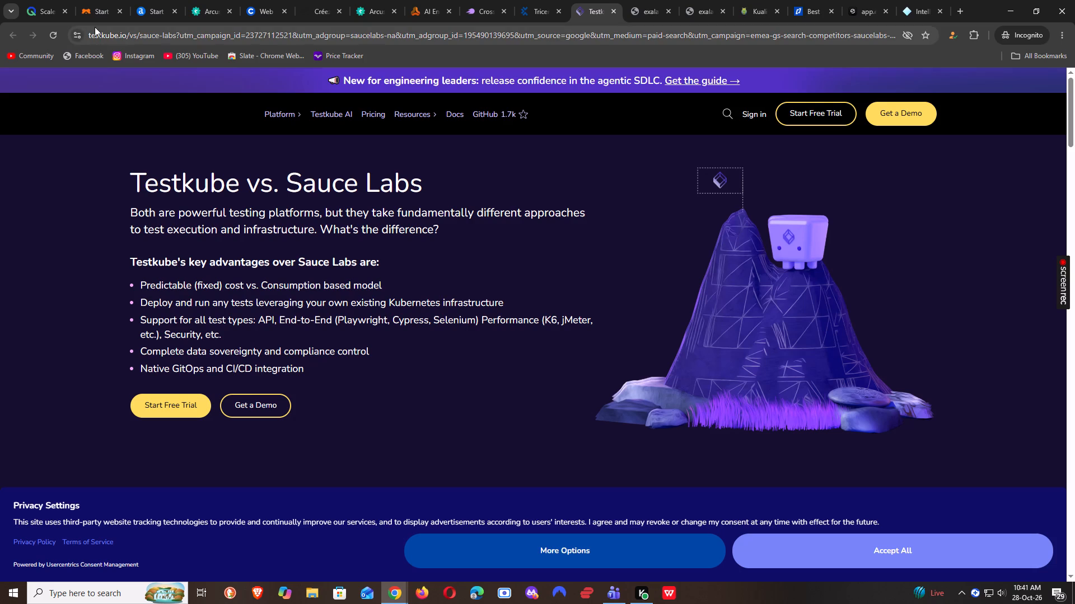
double_click(95, 27)
key("ctrl+c")
key("alt+Tab")
key("ctrl+f")
key("ctrl+v")
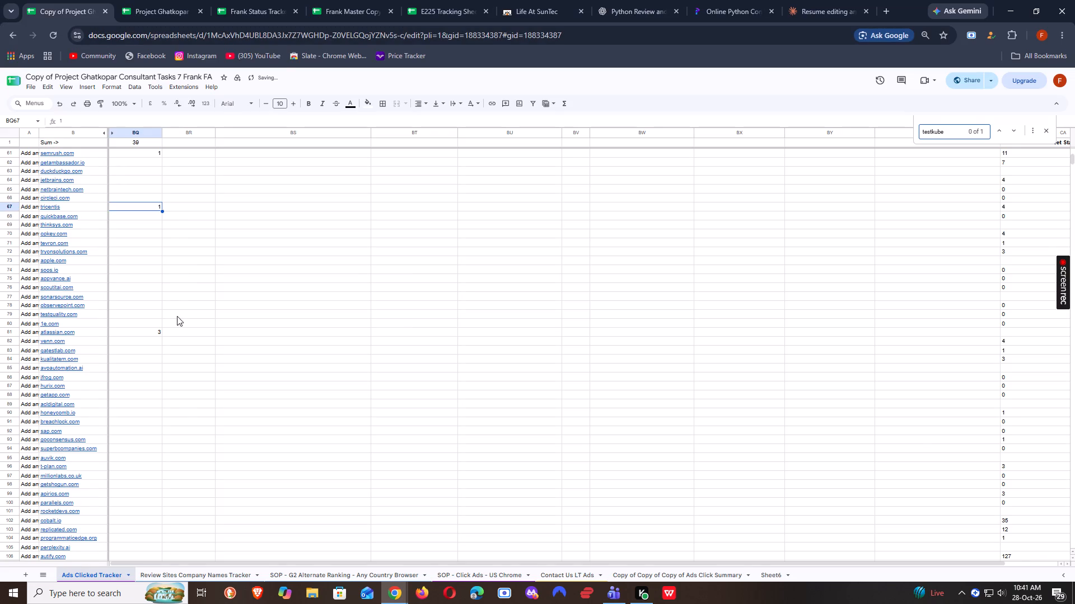
left_click(126, 560)
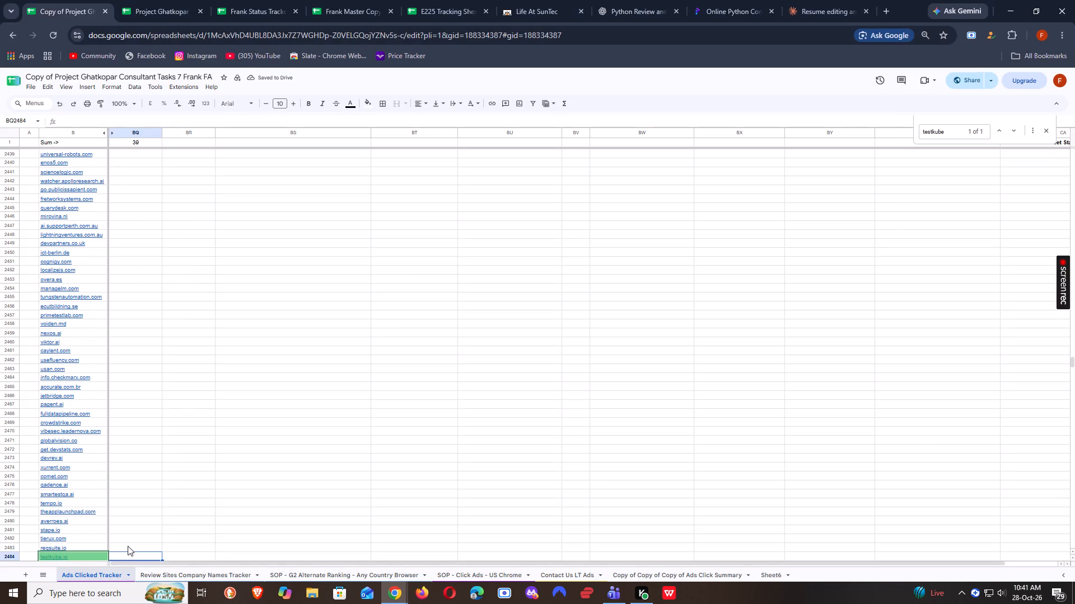
key("1")
key("alt+Return")
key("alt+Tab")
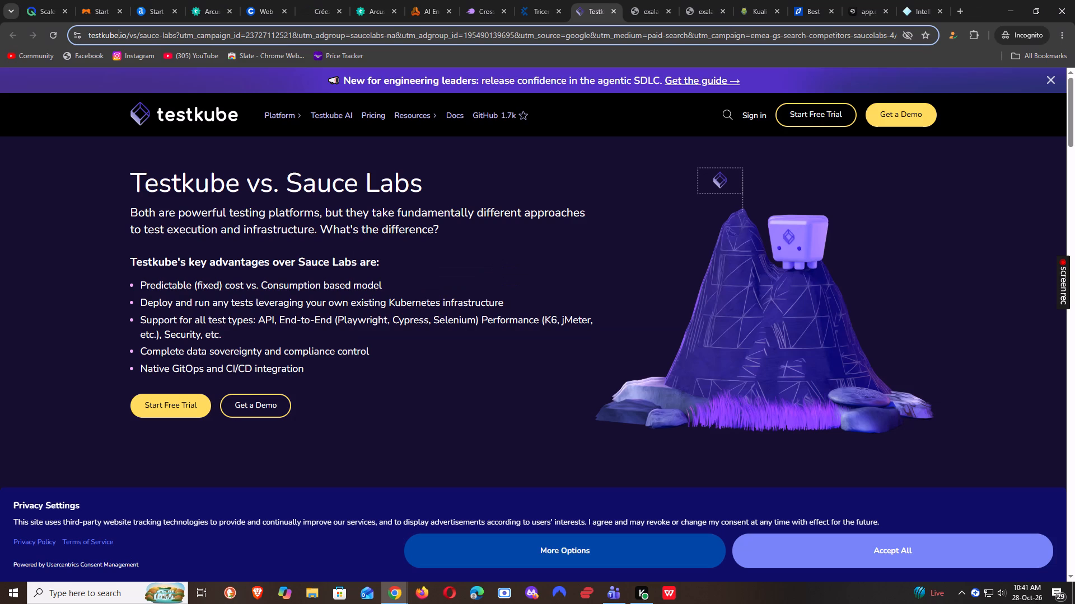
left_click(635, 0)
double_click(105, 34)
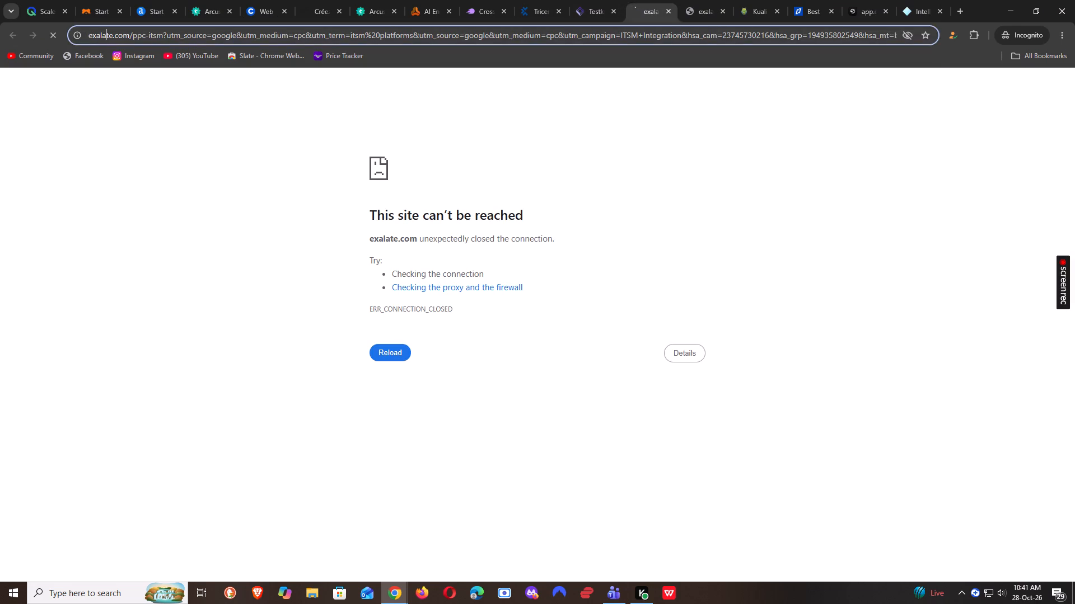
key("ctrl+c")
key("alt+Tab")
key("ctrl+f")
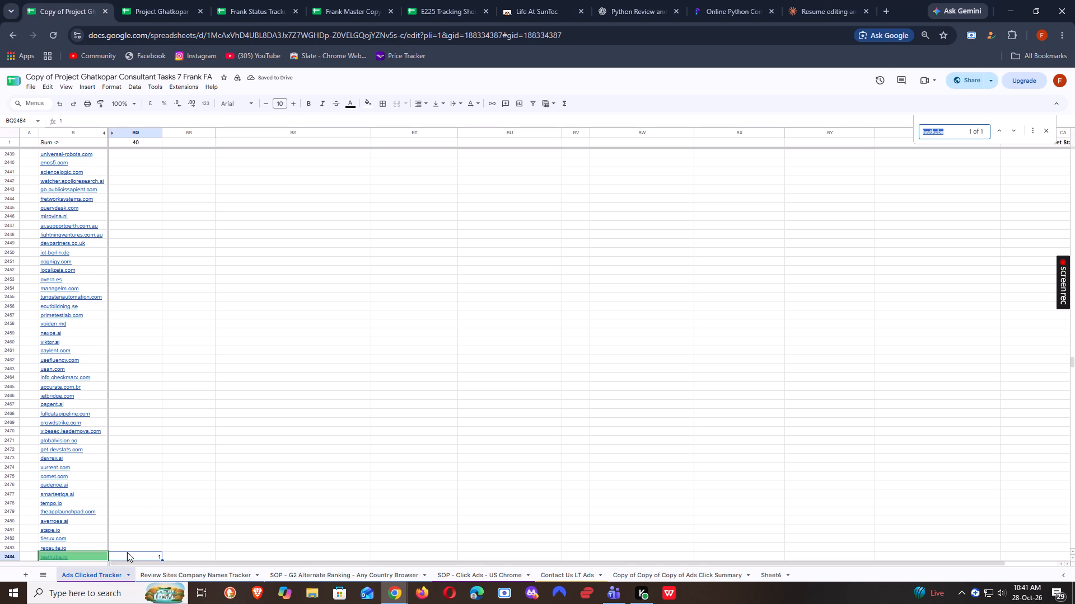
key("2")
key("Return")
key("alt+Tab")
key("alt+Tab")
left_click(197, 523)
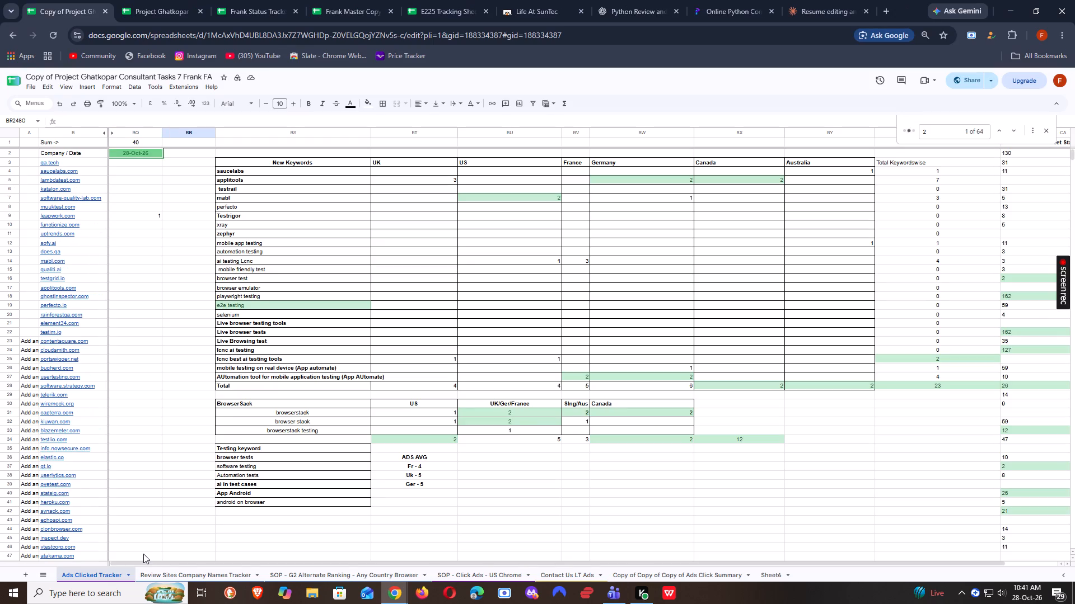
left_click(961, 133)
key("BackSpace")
Copy the exalate domain name from the second exalate ad page and search the tracker for it.
key("alt+Tab")
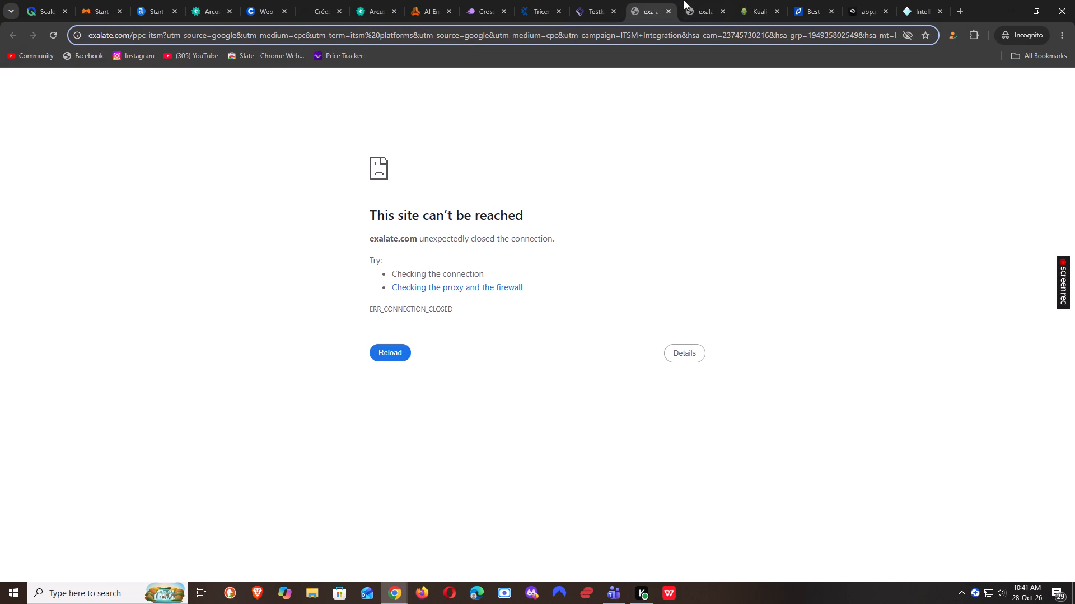
left_click(686, 0)
double_click(98, 27)
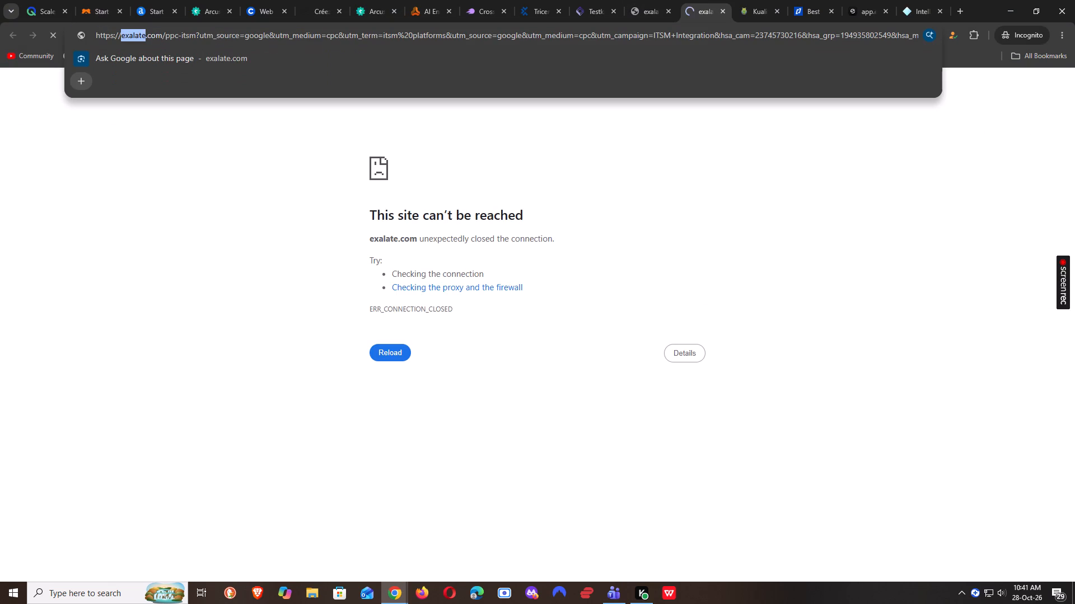
key("ctrl+c")
key("alt+Tab")
key("ctrl+f")
key("ctrl+v")
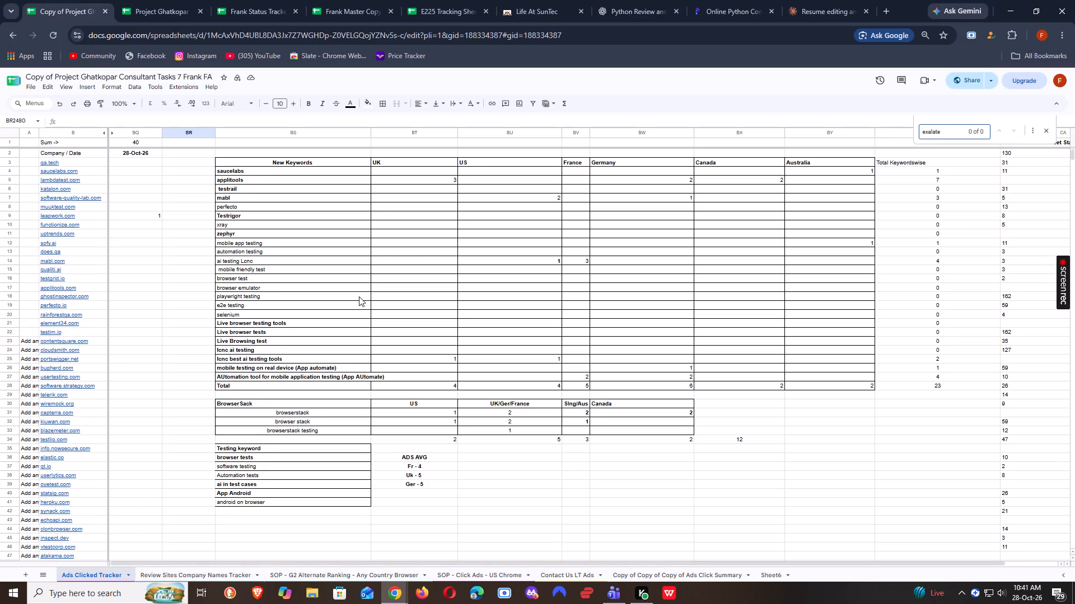
Copy the full domain exalate.com from the second exalate ad page's address and search the tracker for it.
key("alt+Tab")
left_click(110, 37)
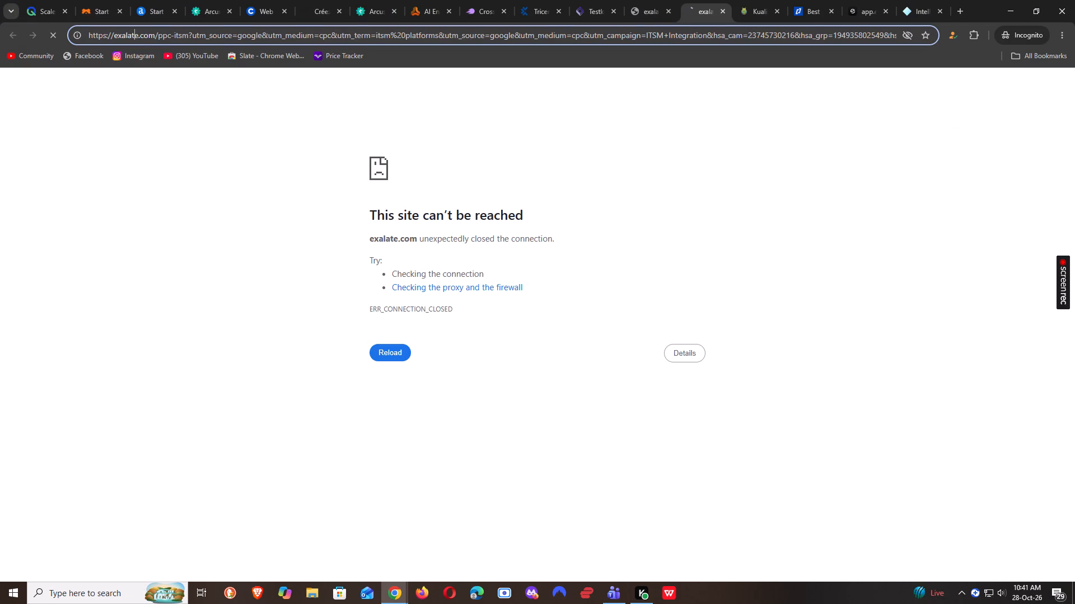
left_click(120, 34)
left_click_drag(120, 34, 143, 36)
key("ctrl+c")
key("alt+Tab")
left_click(253, 301)
key("ctrl+f")
key("ctrl+v")
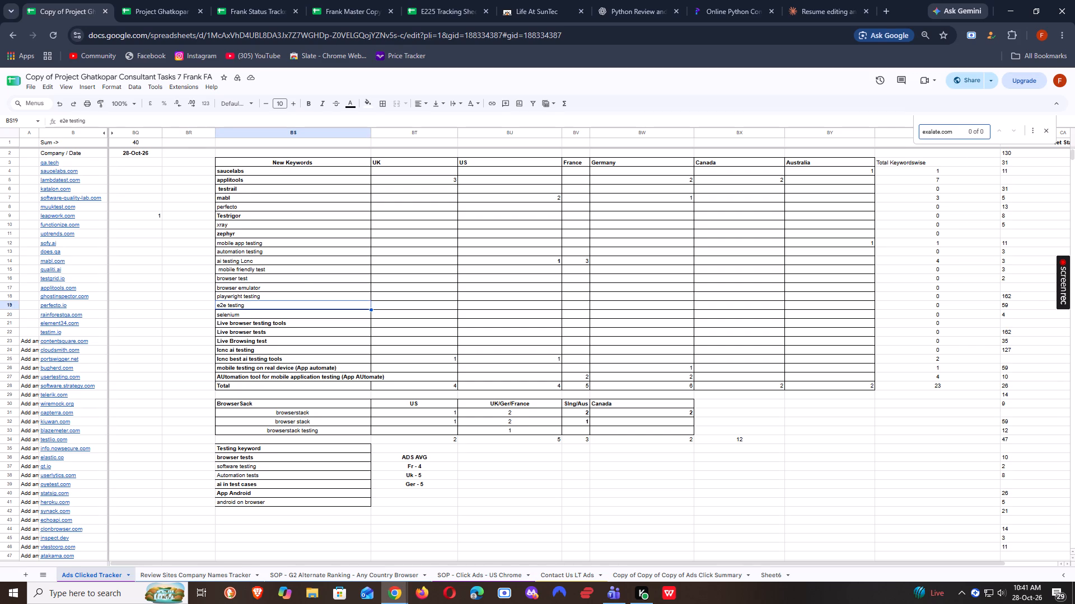
Add exalate.com in the first empty row below tinyfish.ai in the company list and enter 1 for 28-Oct-26.
left_click_drag(1072, 154, 1072, 180)
left_click_drag(1072, 180, 1074, 383)
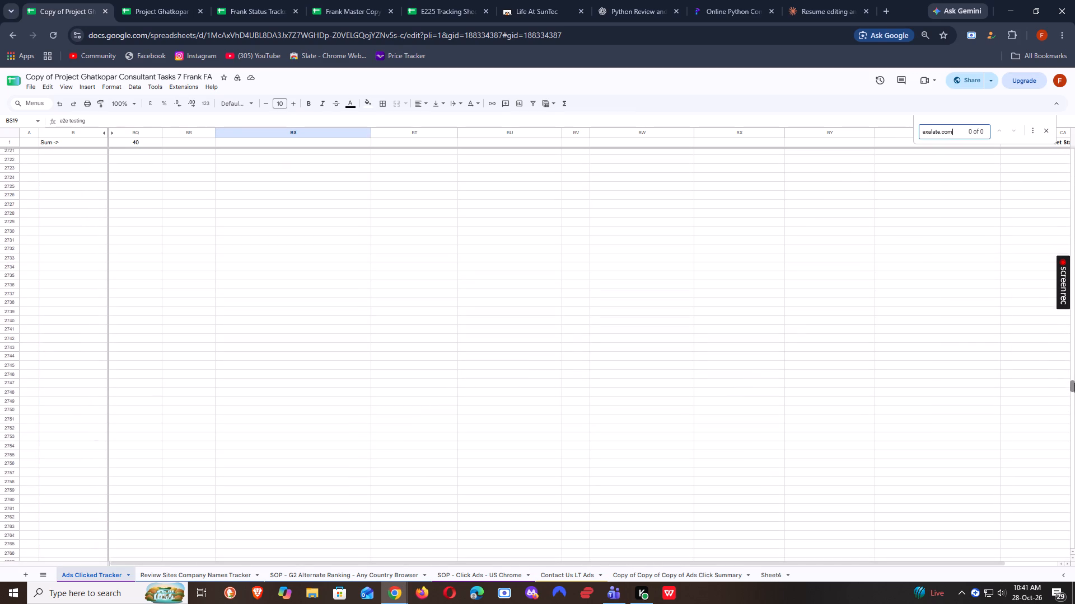
left_click_drag(1074, 383, 1074, 377)
scroll(485, 394, "up", 8)
scroll(164, 446, "down", 1)
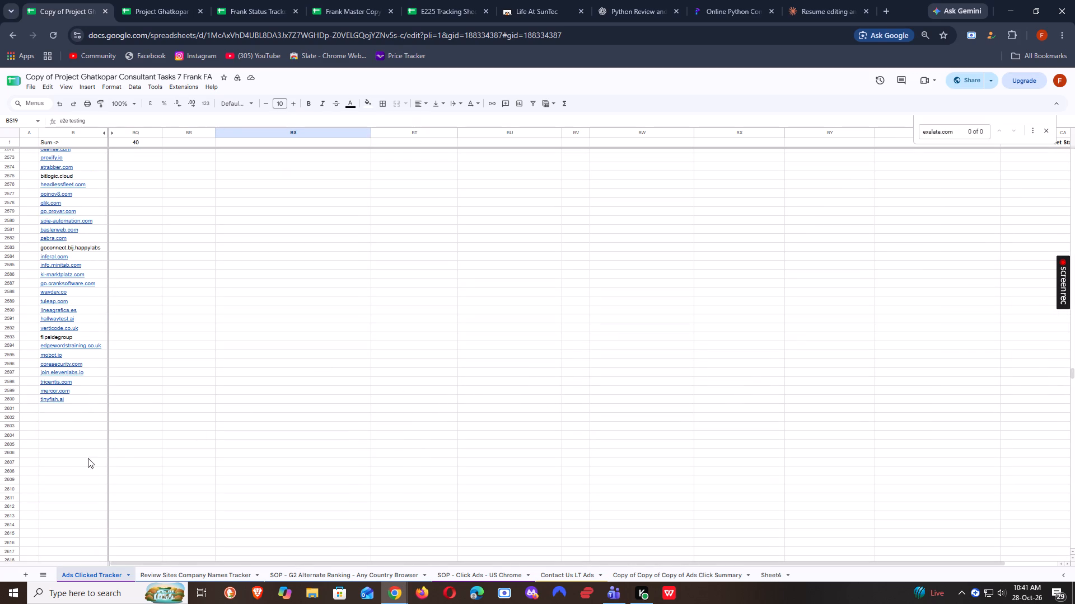
left_click(63, 407)
key("ctrl+v")
left_click(161, 408)
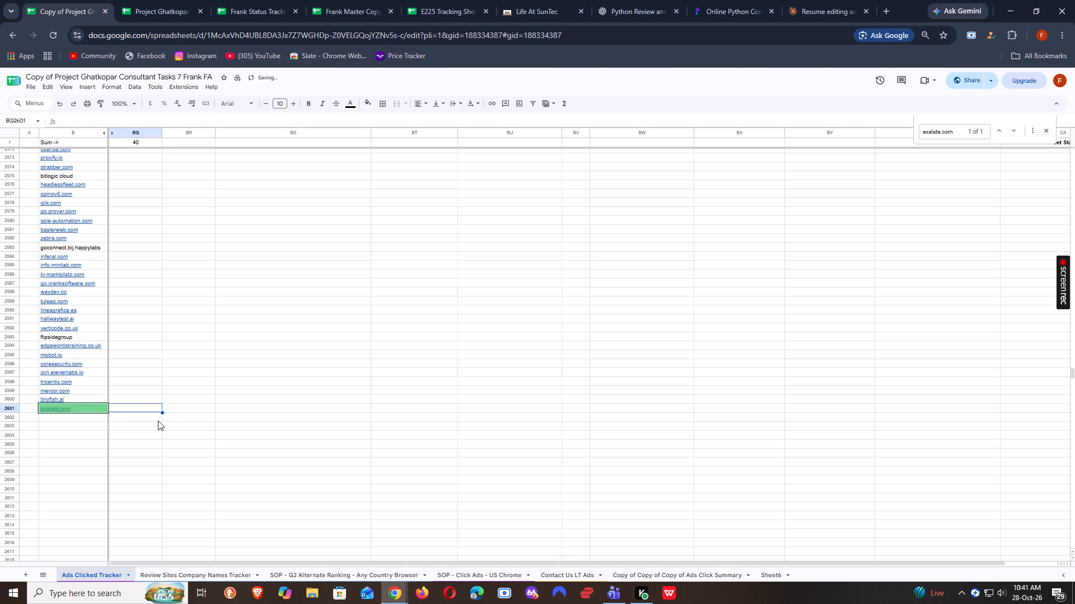
key("1")
key("alt+Return")
Copy the kualitee domain name from its ad page, find it in the tracker and enter 1 for 28-Oct-26.
key("alt+Tab")
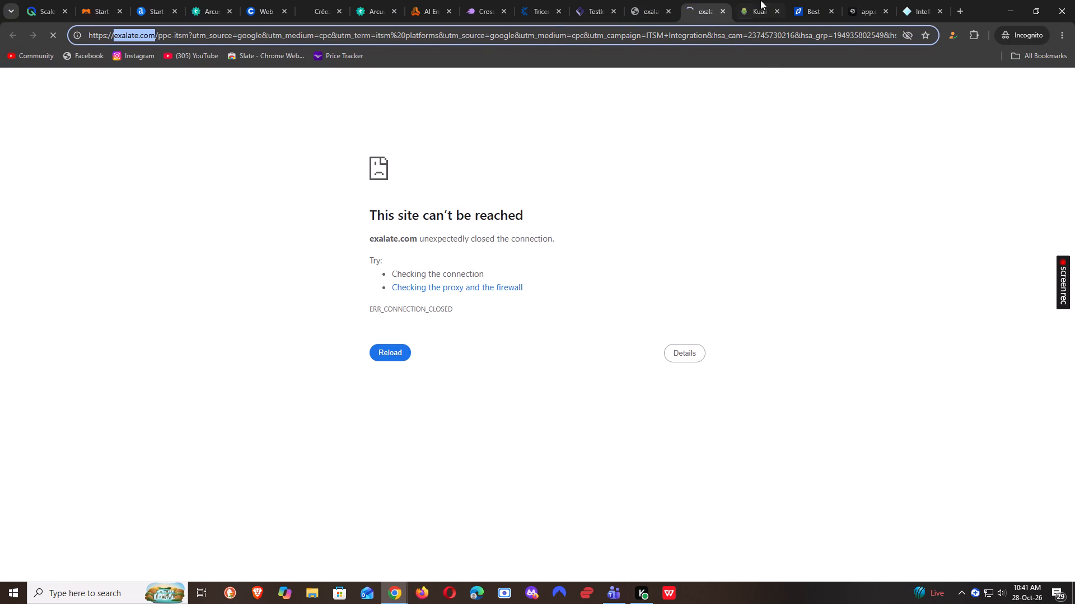
left_click(779, 0)
double_click(115, 34)
key("ctrl+c")
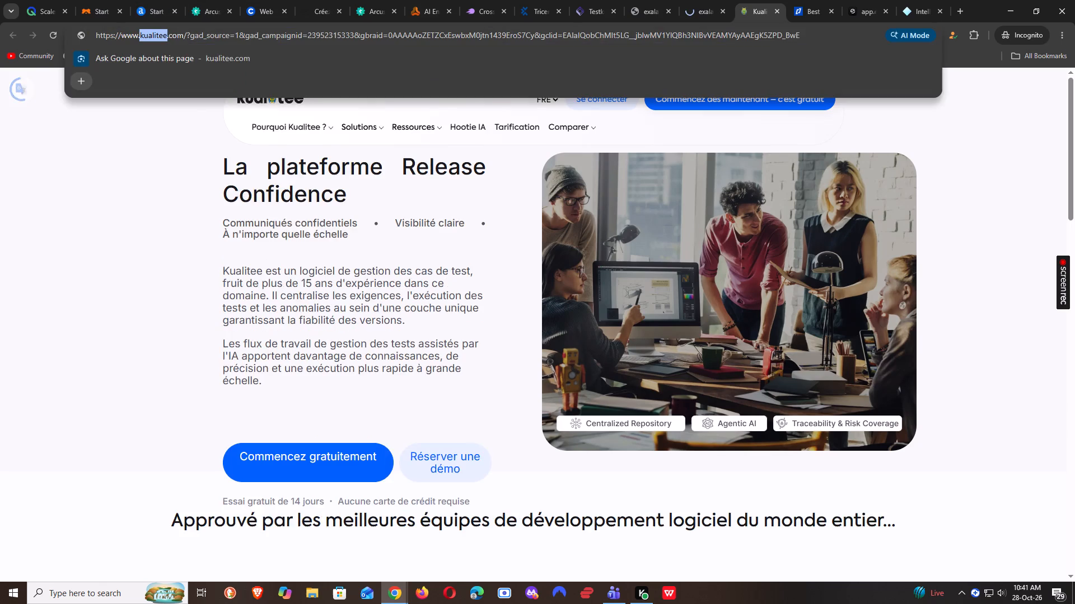
key("alt+Tab")
key("ctrl+f")
key("ctrl+v")
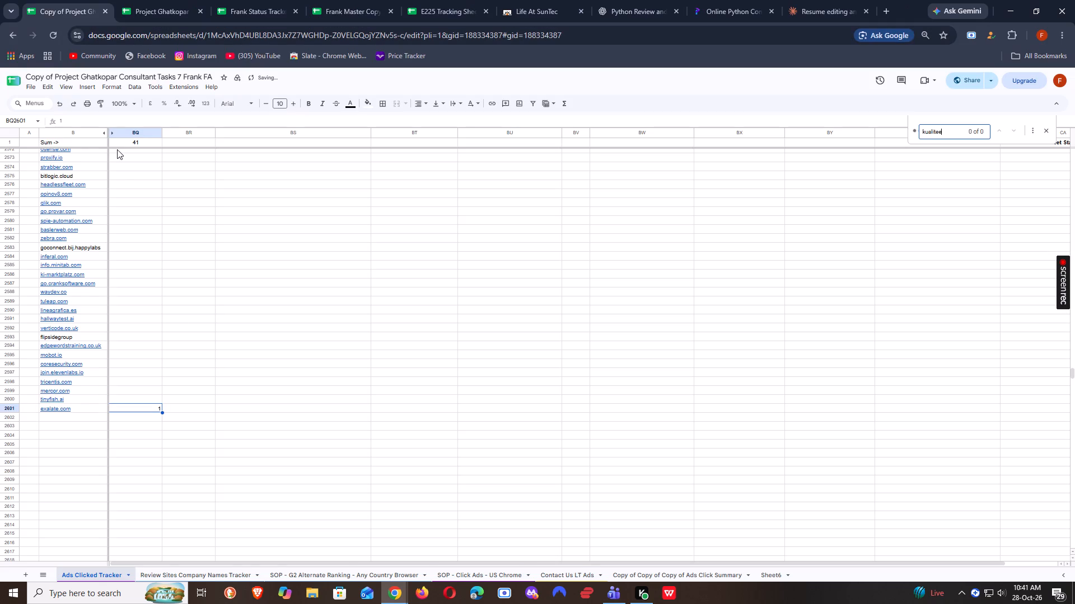
left_click(118, 152)
key("1")
key("alt+Return")
Copy the thunders domain name from its BrowserStack comparison ad page, find it in the tracker and enter 1 for 28-Oct-26.
key("alt+Tab")
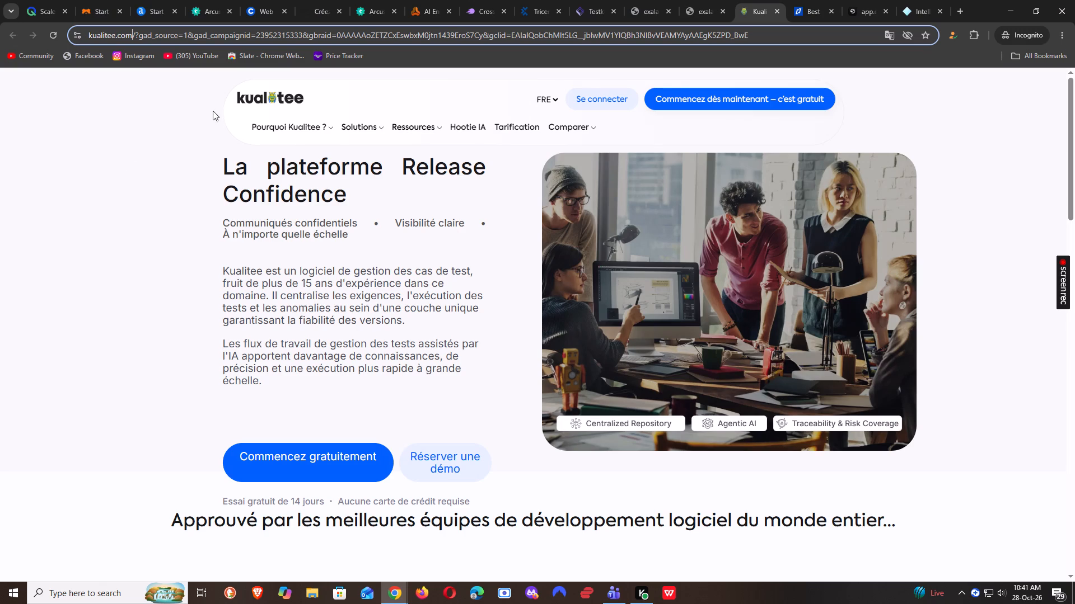
left_click(826, 0)
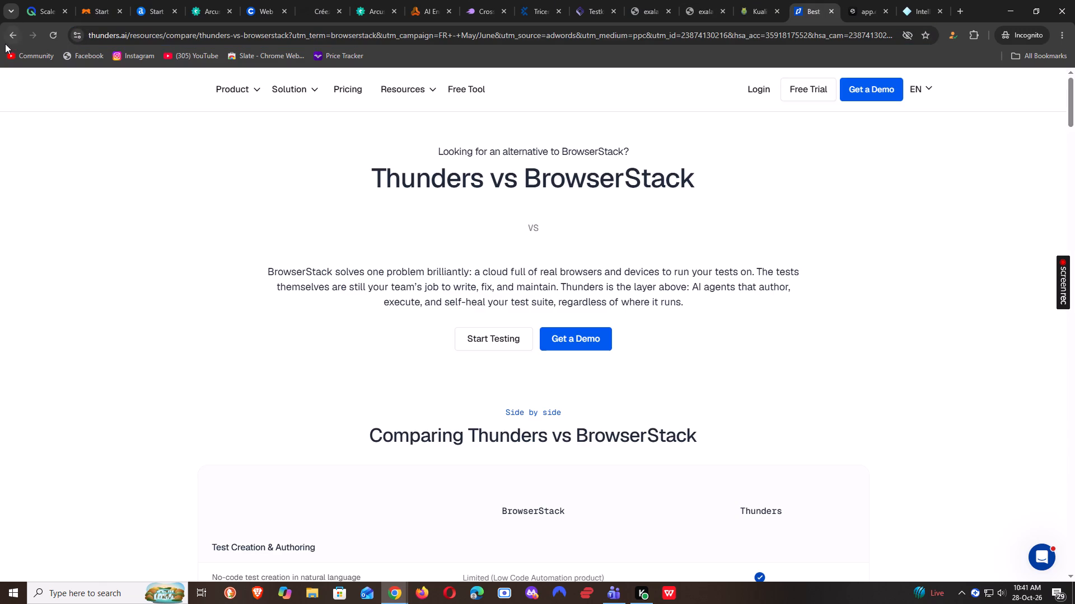
double_click(94, 31)
key("ctrl+c")
key("alt+Tab")
key("ctrl+f")
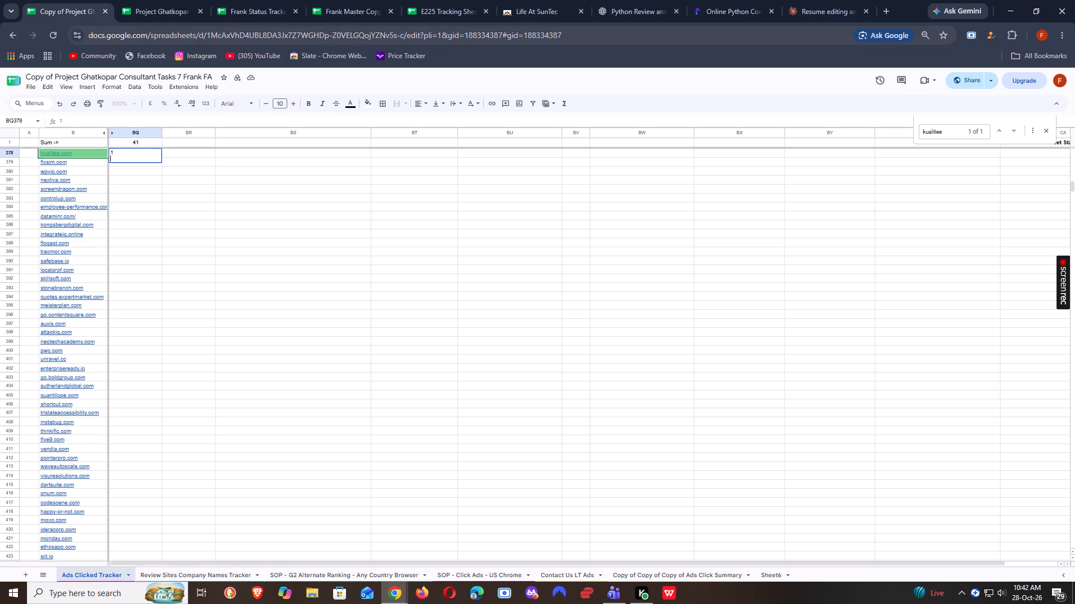
key("ctrl+v")
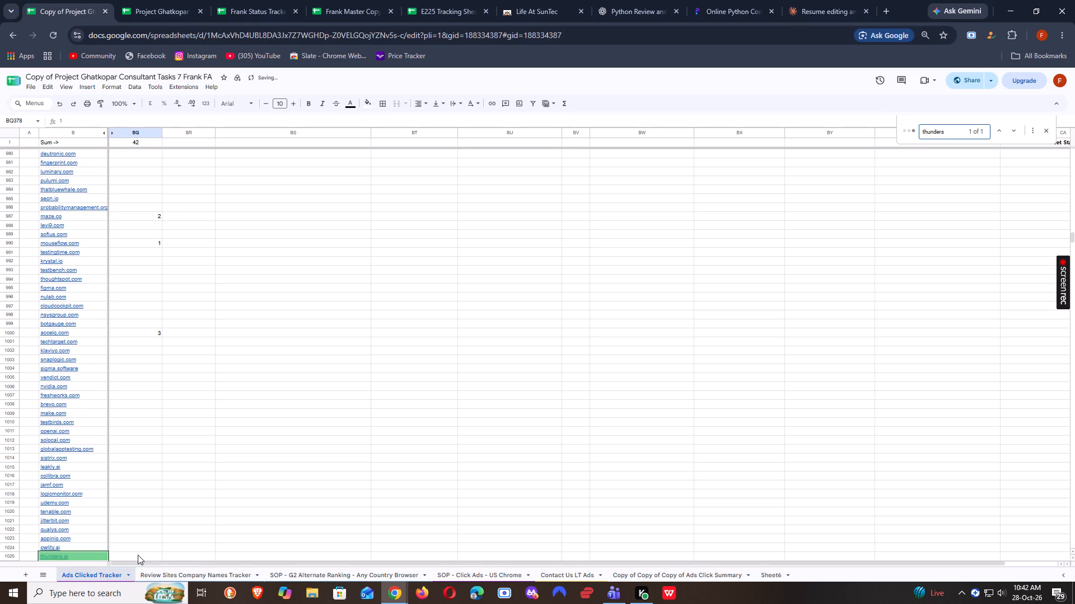
left_click(138, 555)
key("1")
key("alt+Return")
key("alt+Tab")
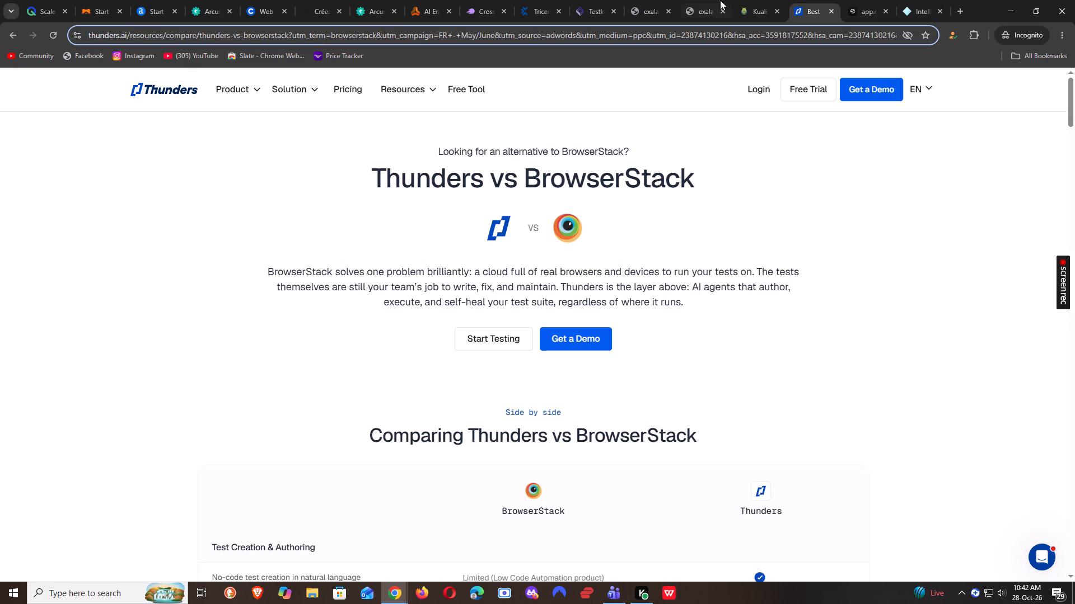
left_click(864, 0)
left_click(85, 31)
left_click_drag(85, 31, 140, 35)
left_click(140, 35)
left_click(120, 32)
left_click_drag(120, 32, 156, 32)
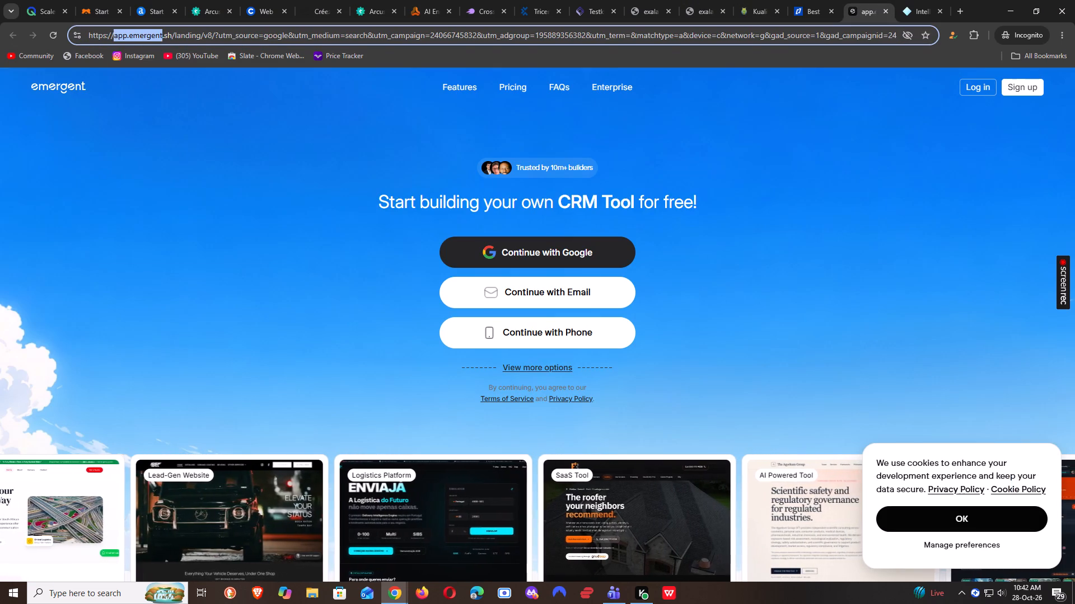
left_click_drag(156, 32, 167, 32)
key("ctrl+c")
key("alt+Tab")
key("ctrl+f")
key("ctrl+v")
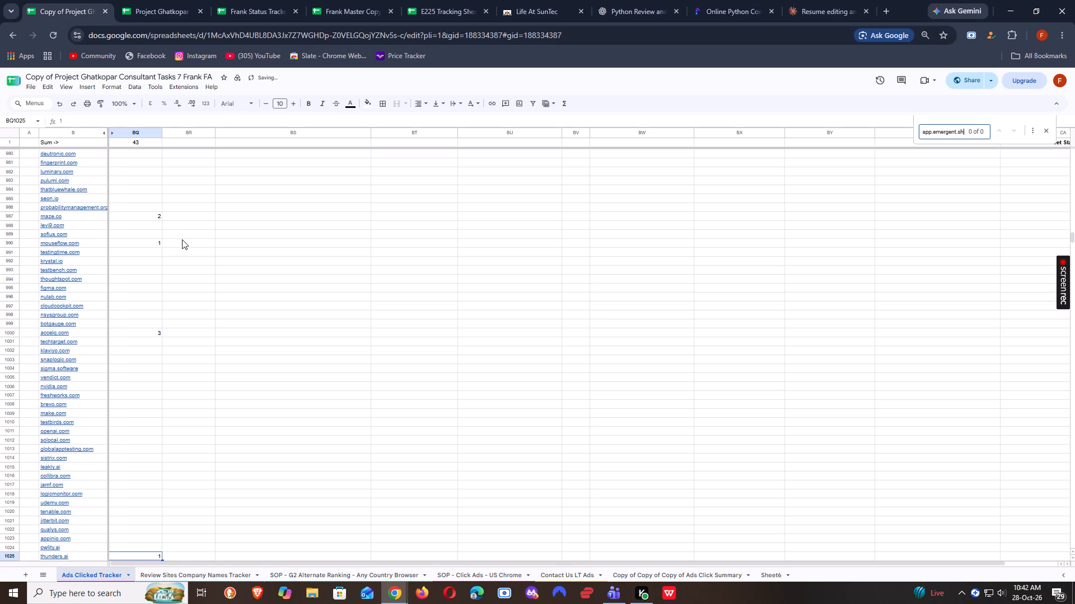
left_click(137, 155)
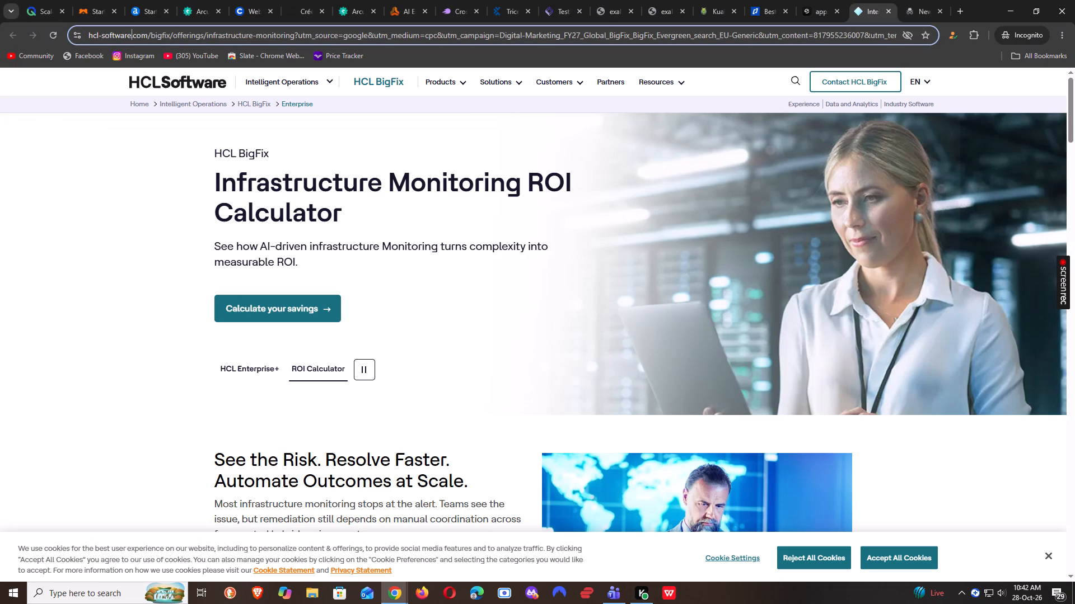
left_click(0, 0)
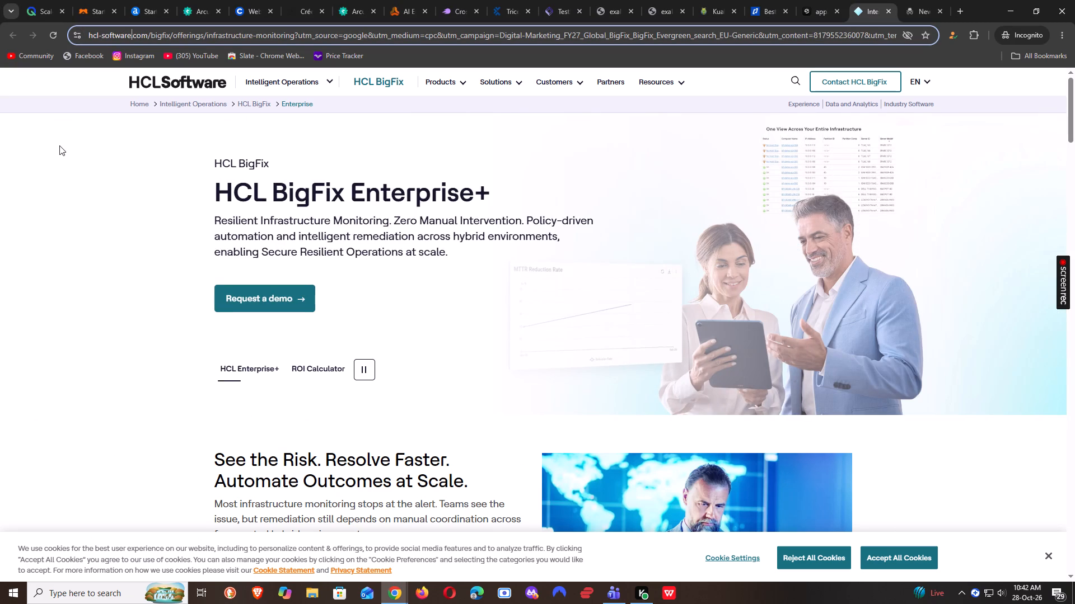
left_click(63, 156)
left_click(1074, 0)
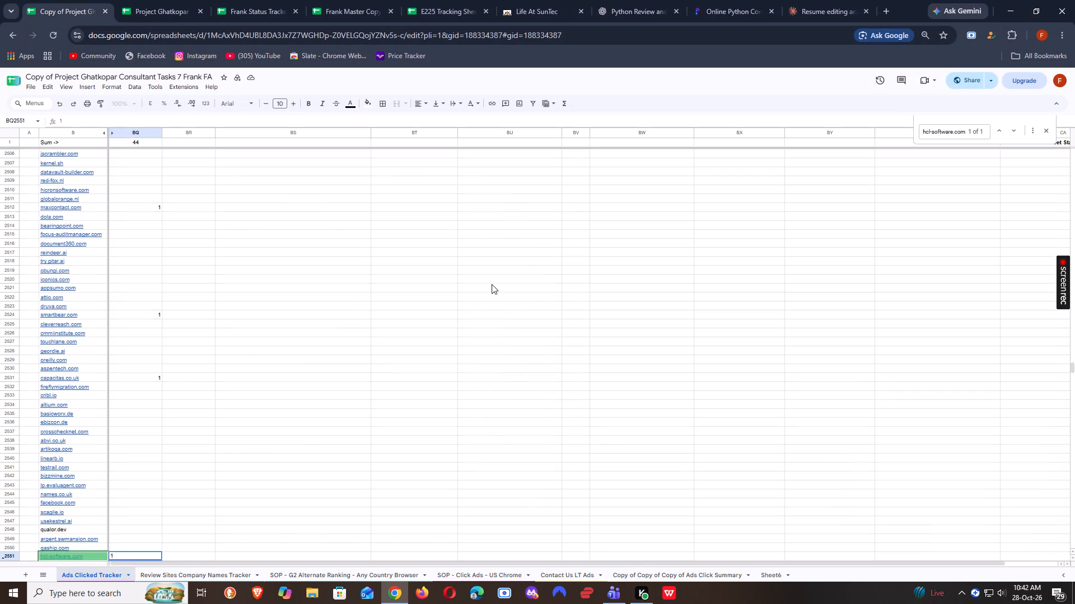
Close the tracker's search and return to the keyword tables at the start of the sheet.
left_click_drag(493, 284, 487, 296)
left_click(1044, 131)
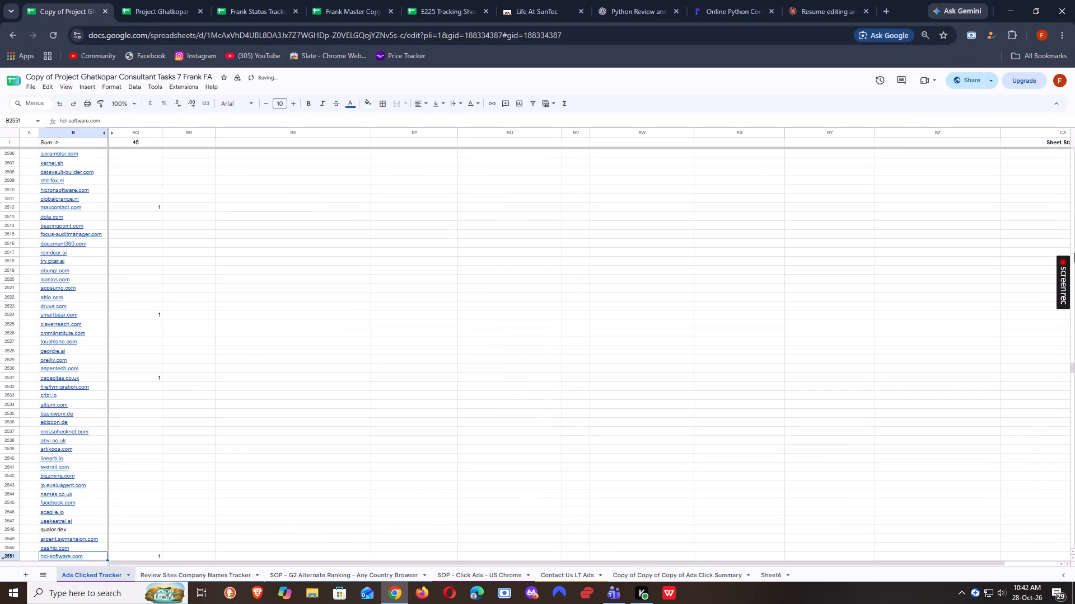
left_click_drag(1074, 366, 1073, 75)
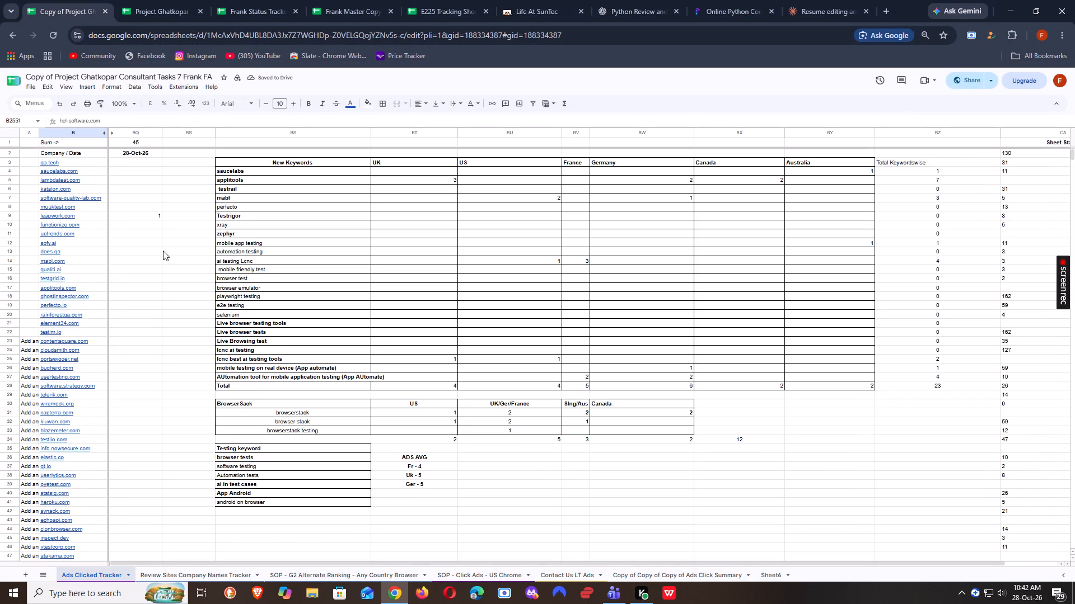
left_click(157, 261)
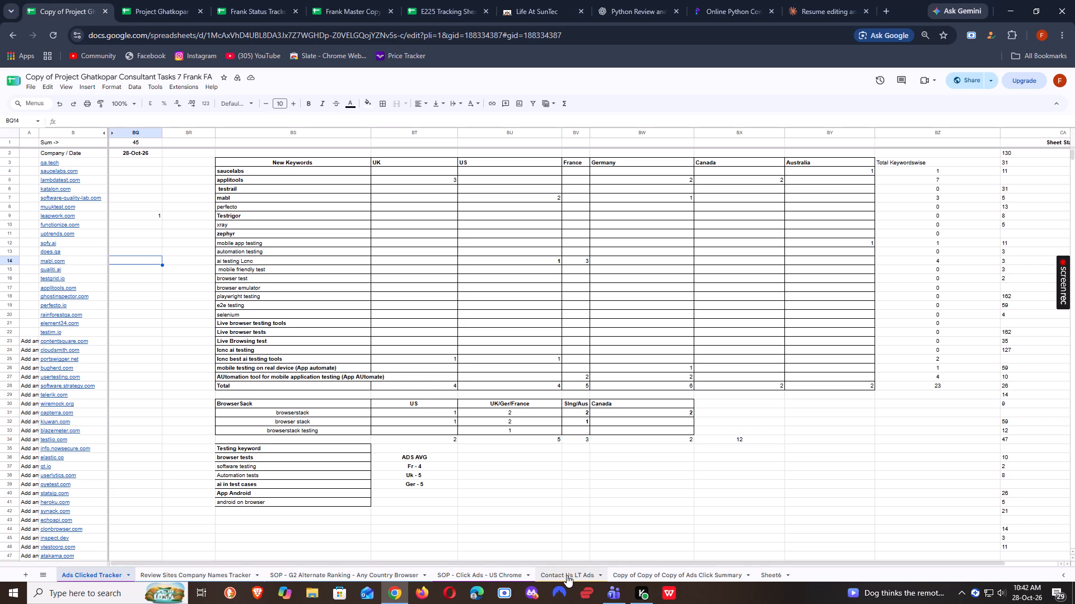
Switch to ExpressVPN, search its locations for United and connect to UK - London.
left_click(590, 595)
left_click(618, 595)
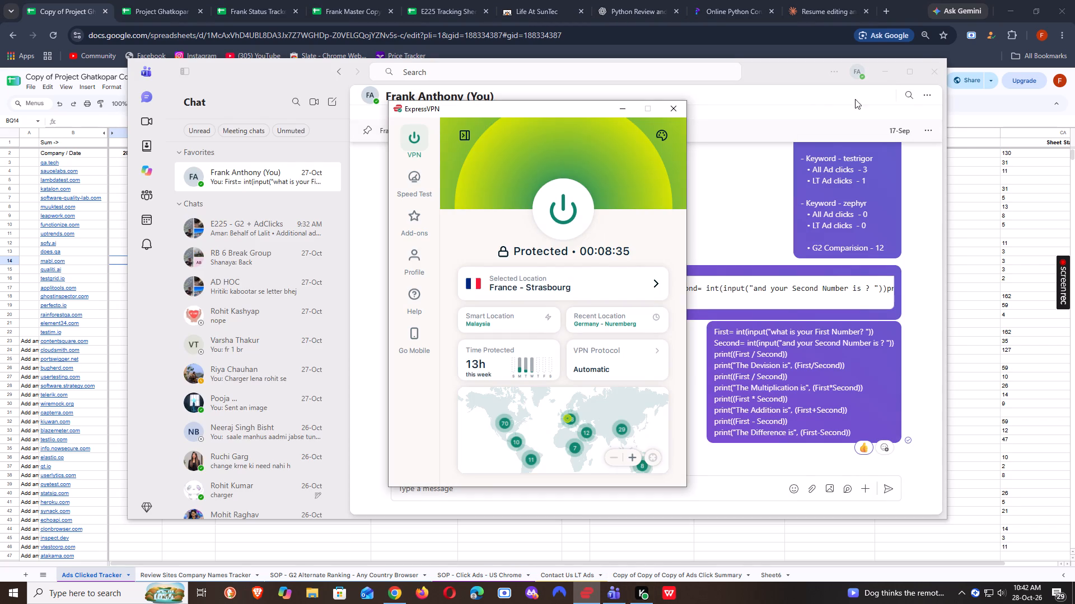
left_click(927, 72)
left_click(488, 281)
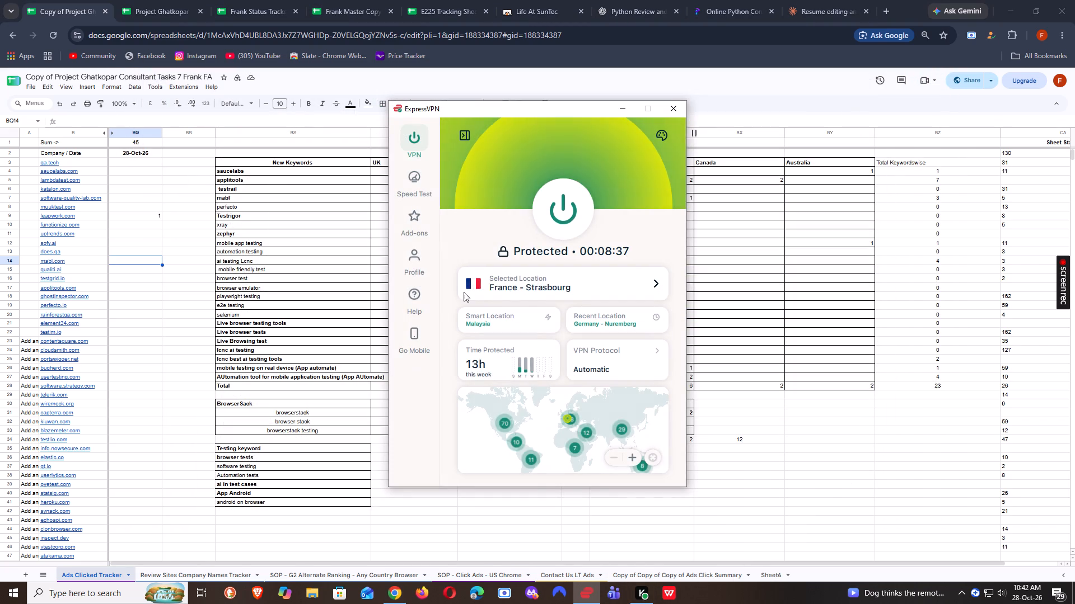
left_click_drag(493, 112, 34, 156)
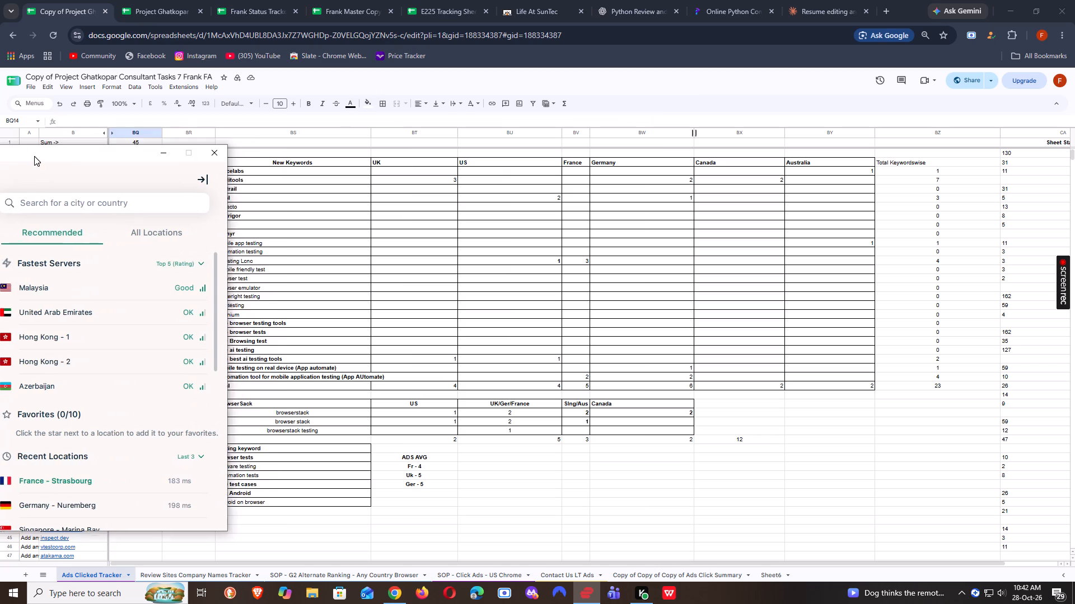
left_click_drag(34, 156, 87, 140)
left_click(98, 185)
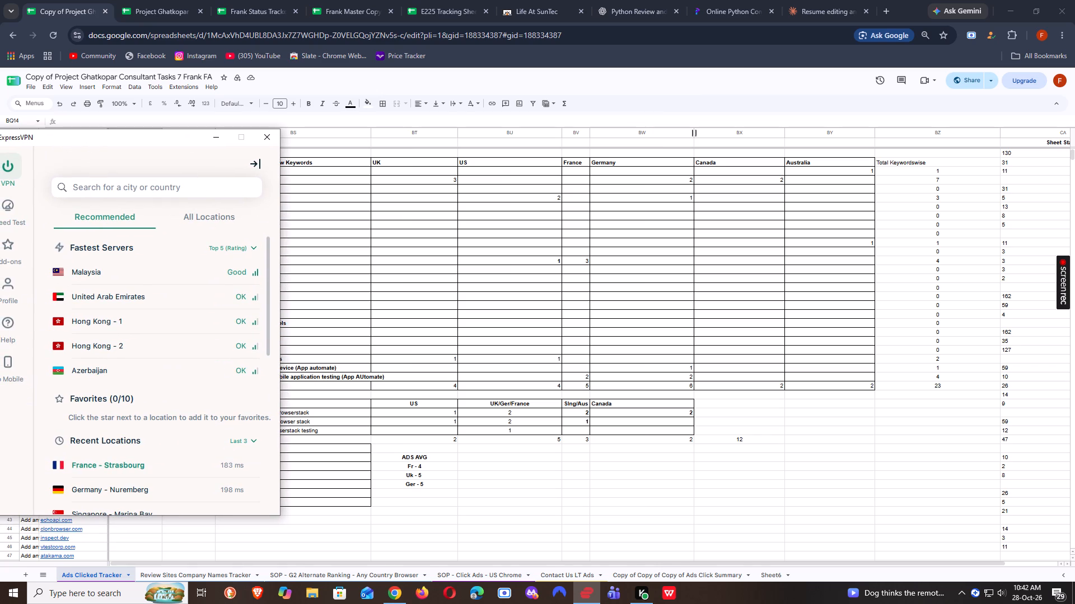
type("UNIted")
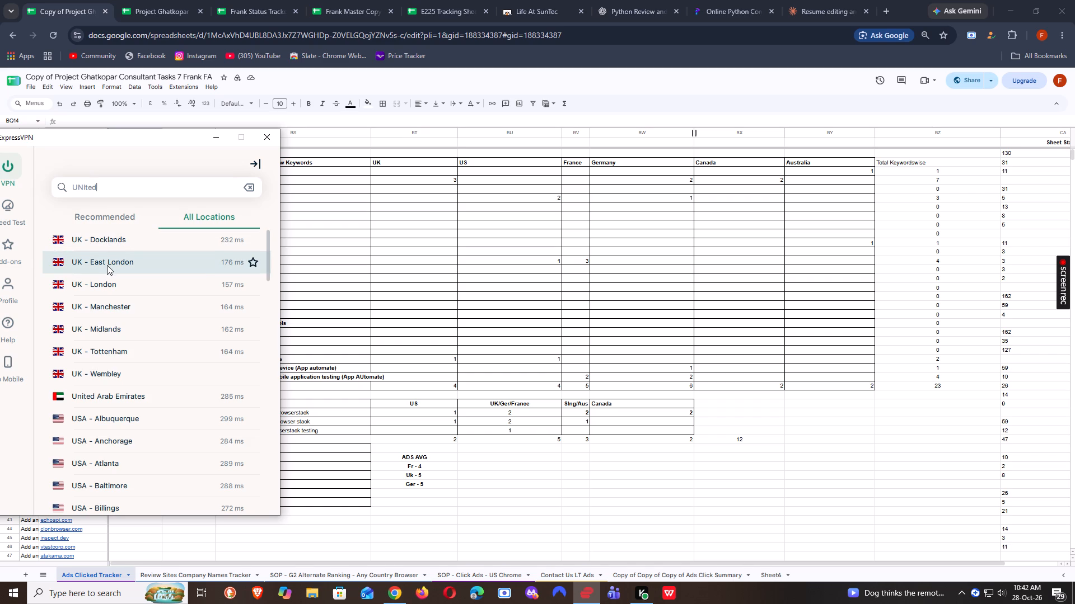
left_click_drag(106, 329, 109, 293)
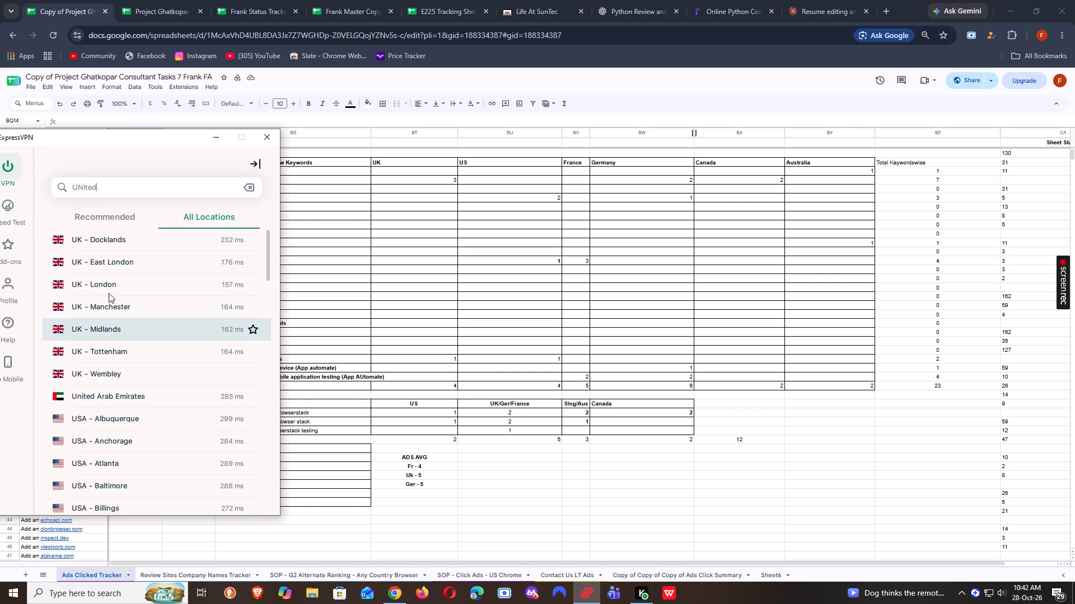
left_click_drag(109, 293, 112, 280)
left_click(112, 280)
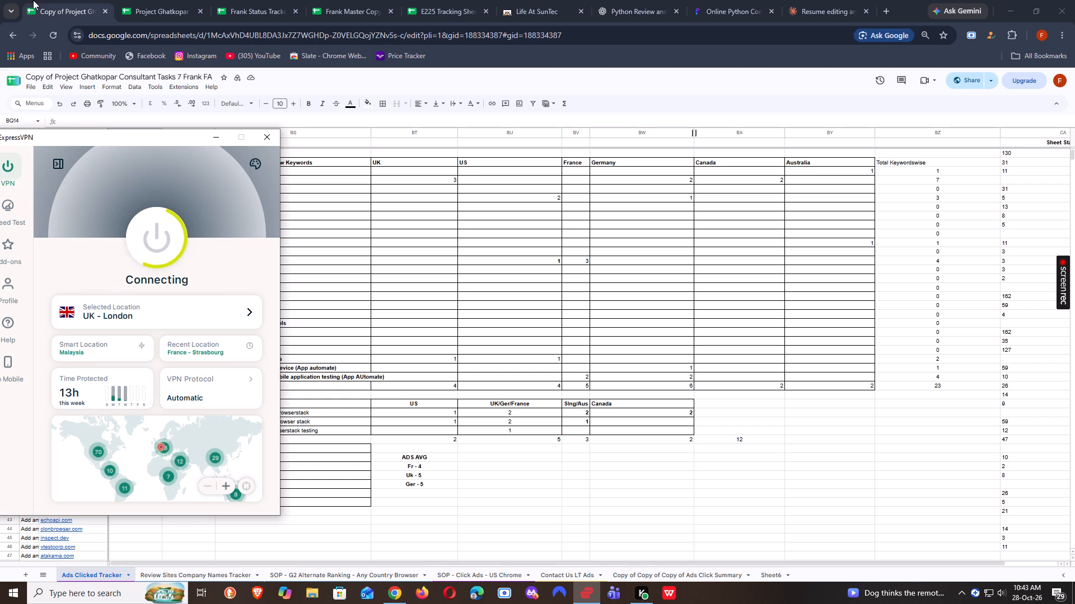
left_click(68, 267)
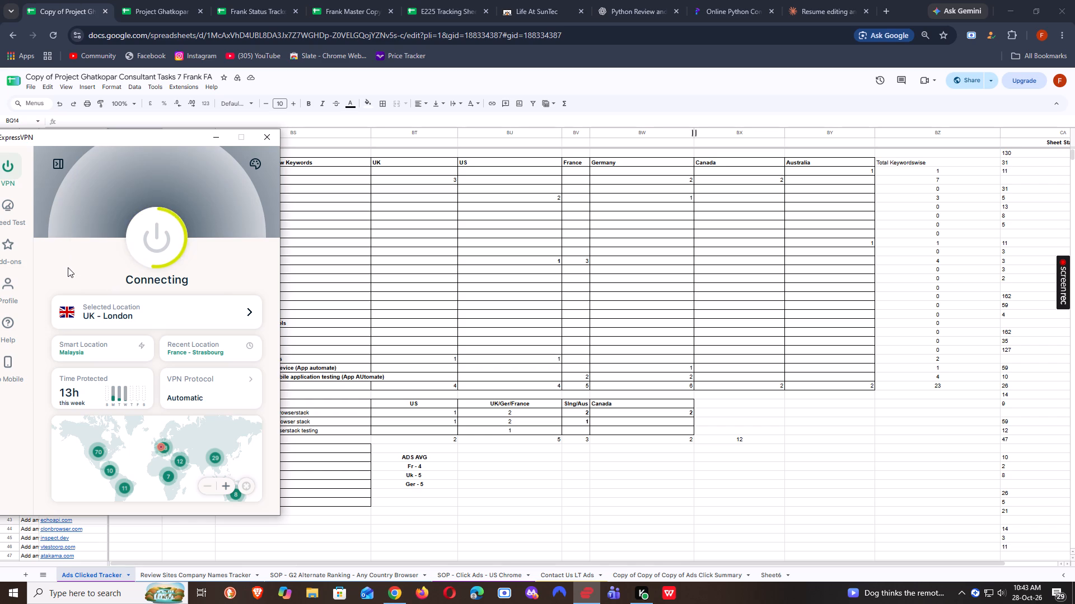
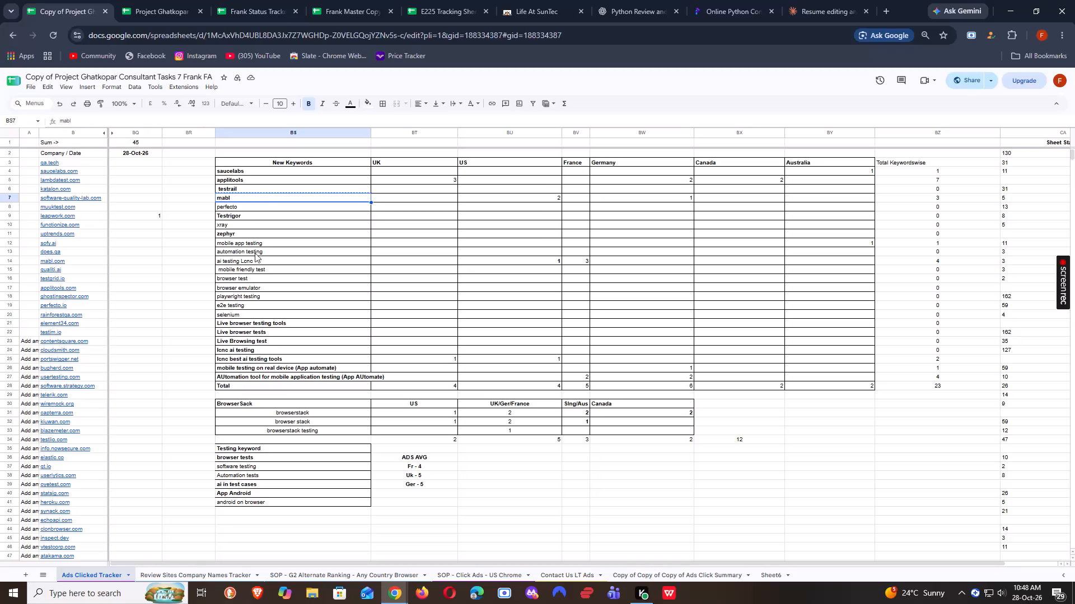
Copy the keyword applitools from the tracker's New Keywords table and search Google for it in the incognito window.
left_click(249, 181)
key("ctrl+c")
key("alt+Tab")
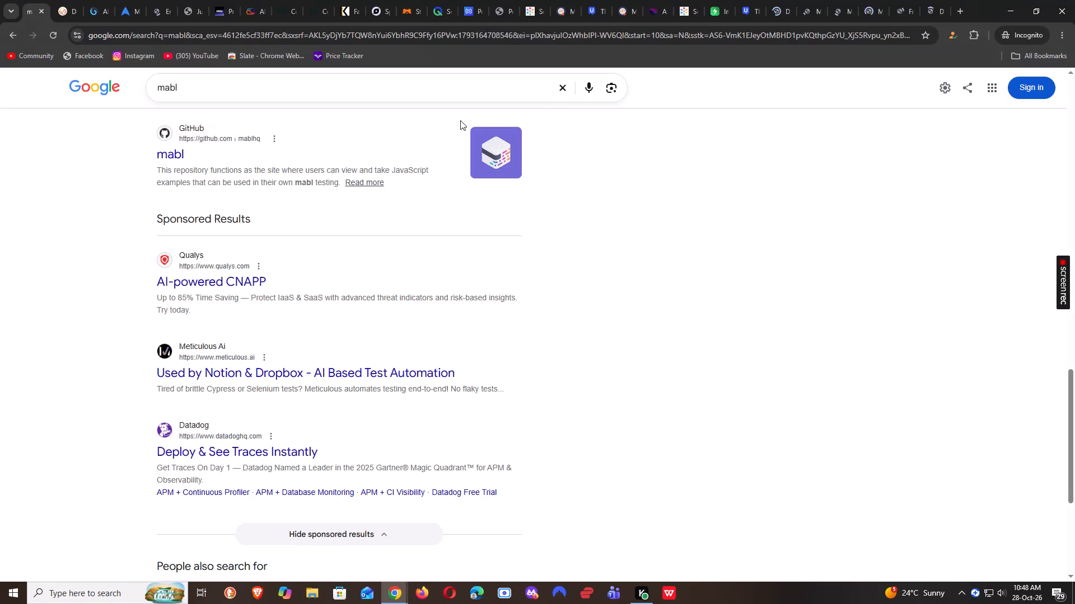
left_click(557, 91)
key("ctrl+v")
key("ctrl+Return")
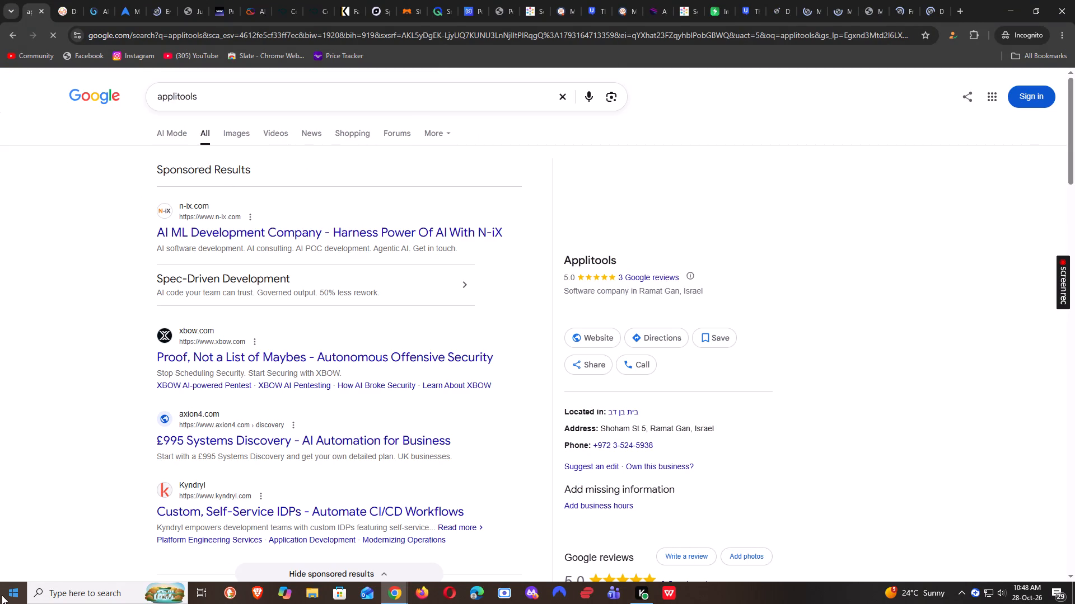
Open sponsored results from the first page of the applitools search in background tabs.
scroll(96, 263, "down", 20)
scroll(96, 263, "down", 4)
scroll(89, 329, "down", 14)
scroll(128, 345, "down", 7)
scroll(149, 411, "up", 5)
middle_click(197, 385)
scroll(144, 388, "down", 3)
middle_click(205, 308)
scroll(152, 340, "down", 7)
Go to the second page of applitools results and open a sponsored result there in a background tab.
left_click(283, 503)
scroll(80, 355, "down", 9)
scroll(80, 356, "up", 1)
scroll(80, 356, "down", 10)
scroll(2, 595, "down", 3)
scroll(80, 356, "up", 3)
key("alt+Tab")
key("alt+Tab")
middle_click(187, 283)
Copy the keyword saucelabs from the tracker and search Google for it in the incognito window.
key("alt+Tab")
left_click(252, 168)
key("ctrl+c")
key("alt+Tab")
left_click(559, 81)
key("ctrl+v")
key("ctrl+Return")
Look through the saucelabs search results for sponsored listings.
scroll(176, 369, "down", 14)
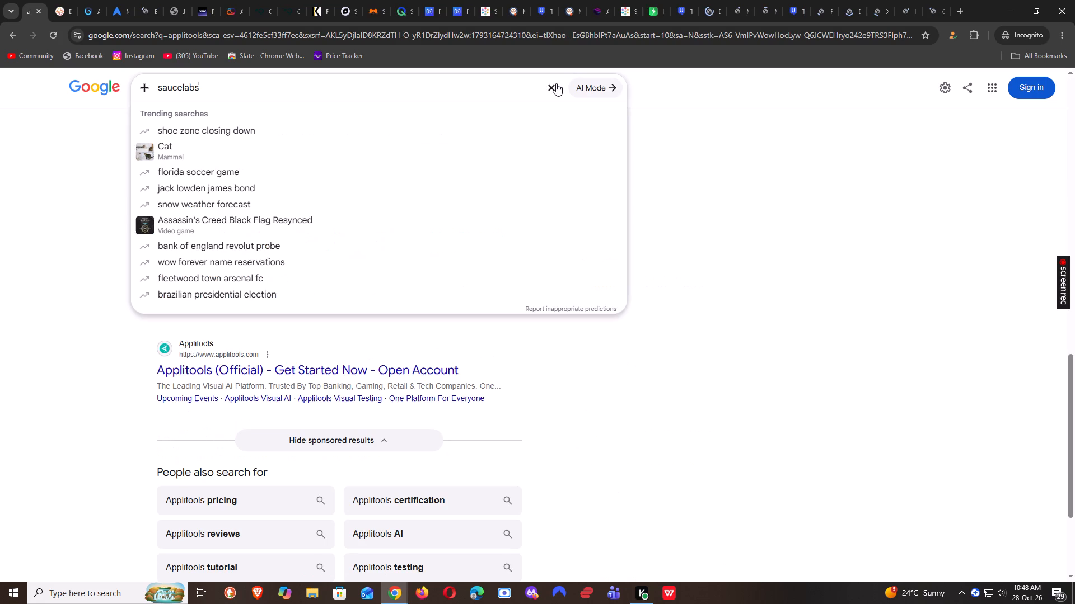
scroll(556, 83, "down", 3)
scroll(83, 370, "down", 20)
left_click(281, 502)
scroll(155, 444, "down", 8)
scroll(556, 83, "down", 7)
scroll(124, 433, "down", 4)
Close the Google search tab, leaving the Avanade ad page in front.
left_click(67, 15)
left_click(36, 11)
left_click(36, 10)
Browse the Avanade ad page, copy avanade from its address, find it in the tracker and enter 1 for 28-Oct-26.
middle_click(831, 199)
left_click_drag(833, 218, 834, 223)
scroll(406, 308, "down", 20)
scroll(406, 308, "down", 18)
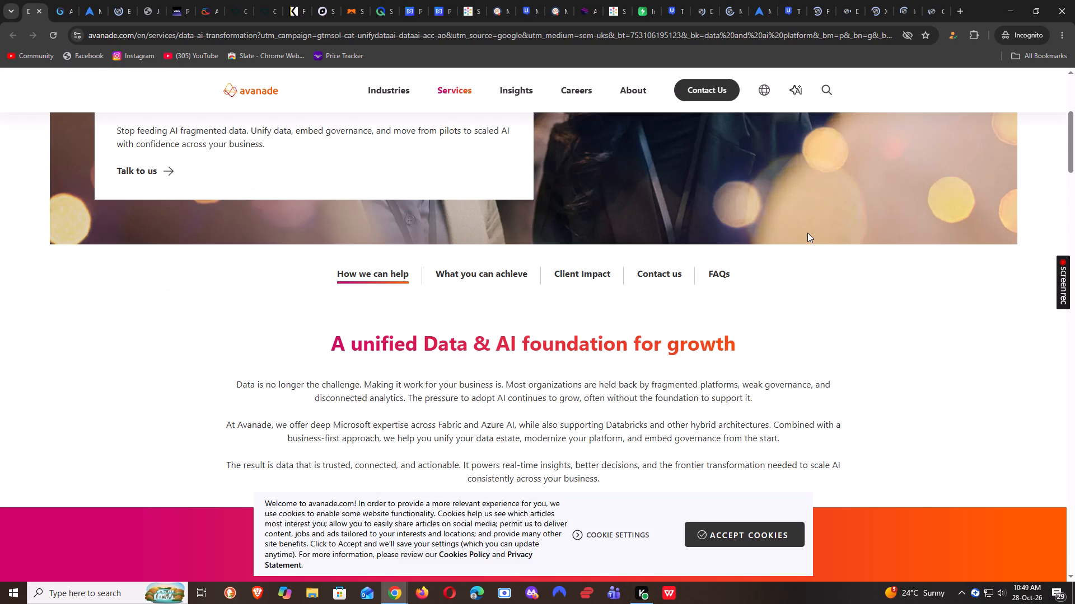
scroll(807, 233, "down", 20)
scroll(807, 233, "down", 13)
left_click(58, 233)
double_click(104, 35)
key("ctrl+c")
key("alt+Tab")
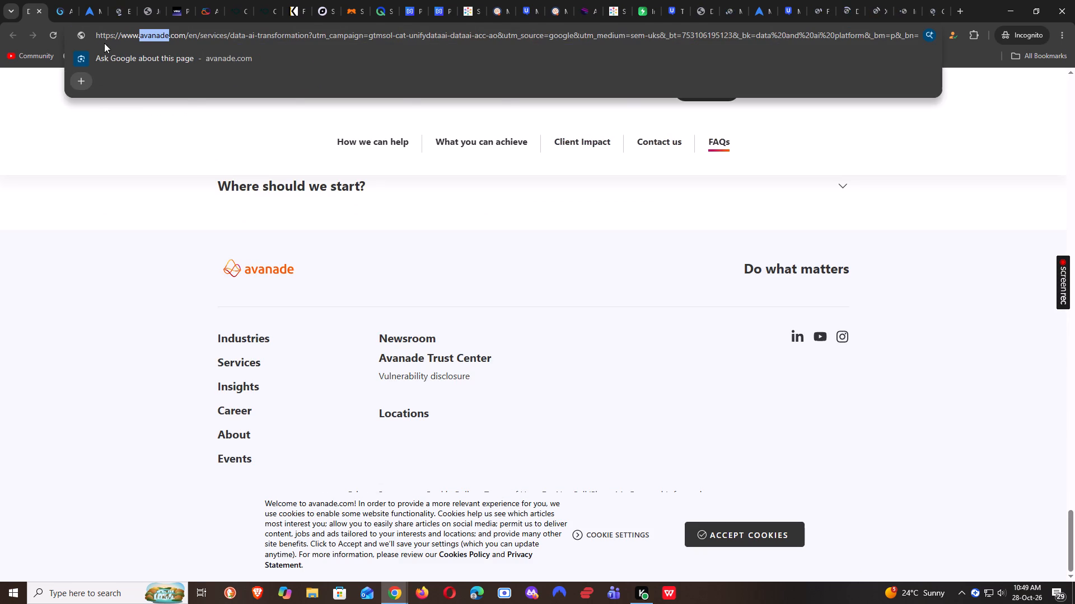
key("ctrl+f")
key("ctrl+v")
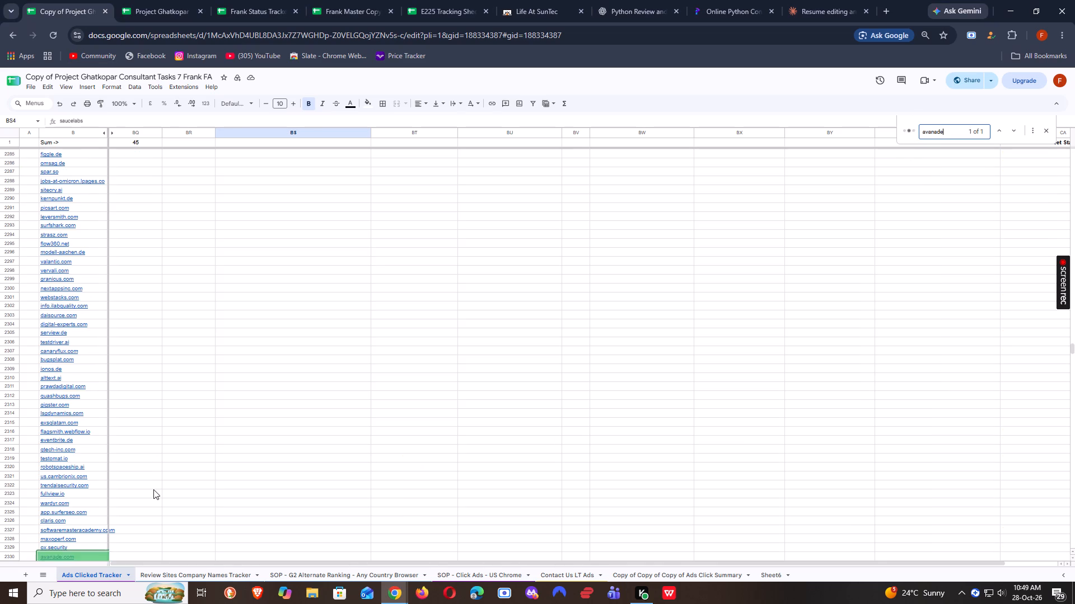
left_click(129, 556)
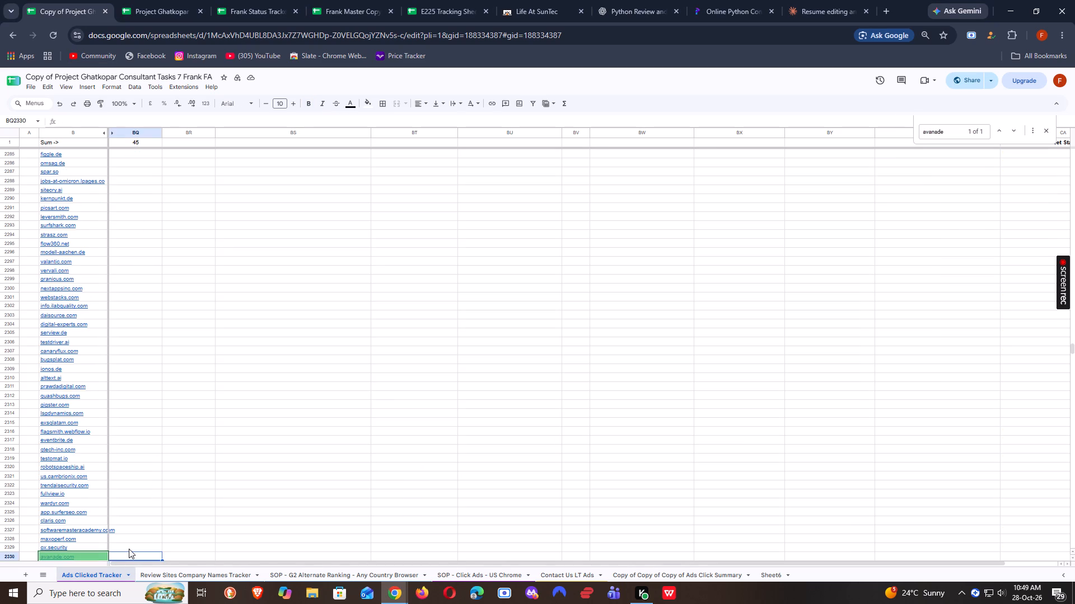
key("1")
key("Return")
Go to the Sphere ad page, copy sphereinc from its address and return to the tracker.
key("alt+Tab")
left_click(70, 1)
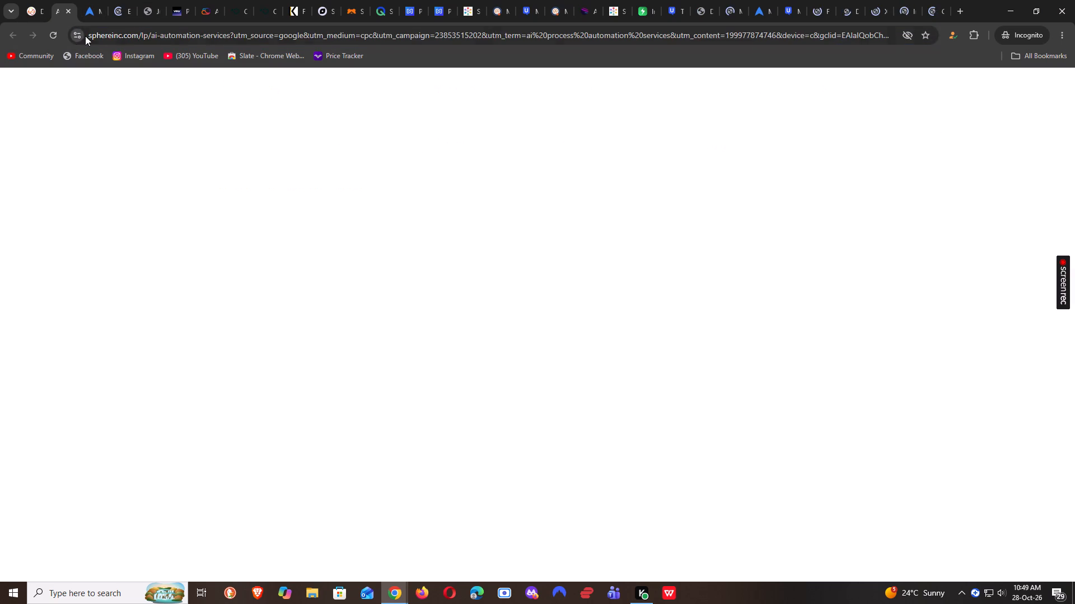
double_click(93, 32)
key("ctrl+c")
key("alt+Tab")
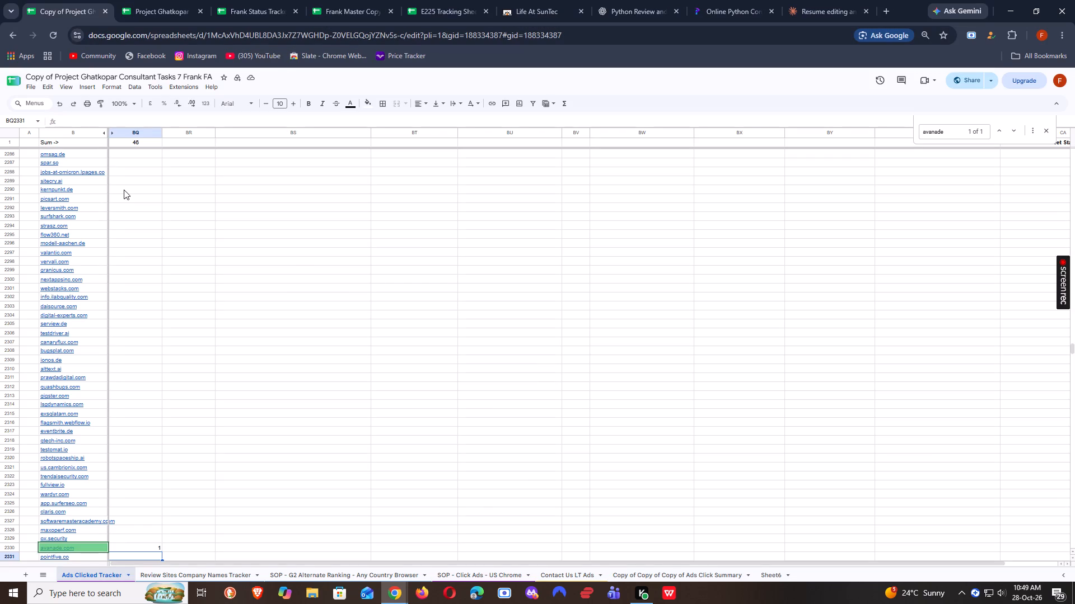
Set avanade.com's 28-Oct-26 click count to 2 in the tracker.
left_click(140, 548)
key("2")
key("Return")
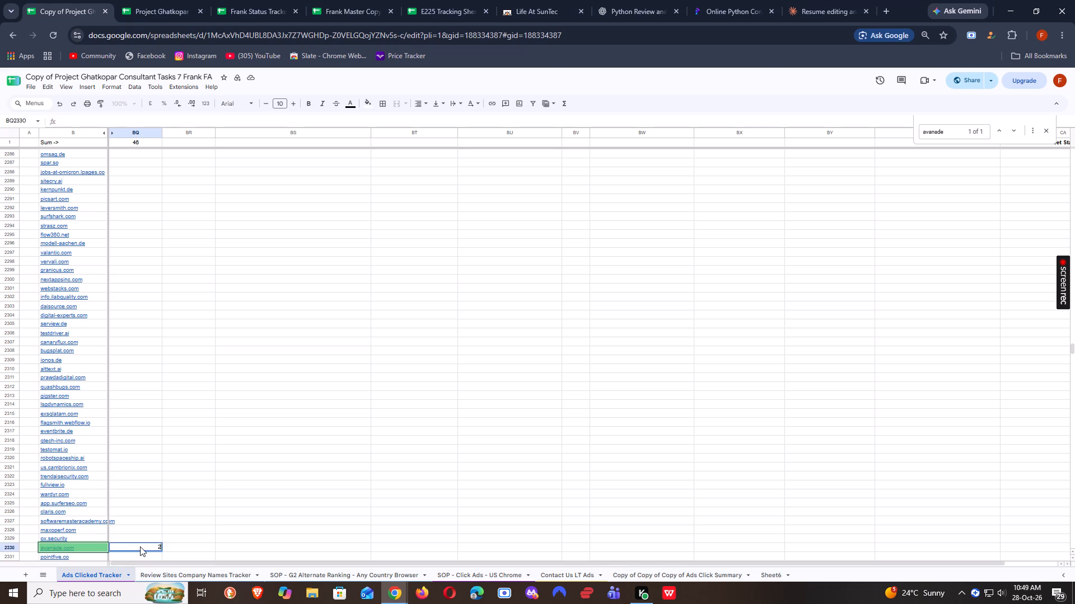
Browse the Mouseflow ad page, copy its domain from the address, find it in the tracker and enter 2 for 28-Oct-26.
key("alt+Tab")
left_click(100, 1)
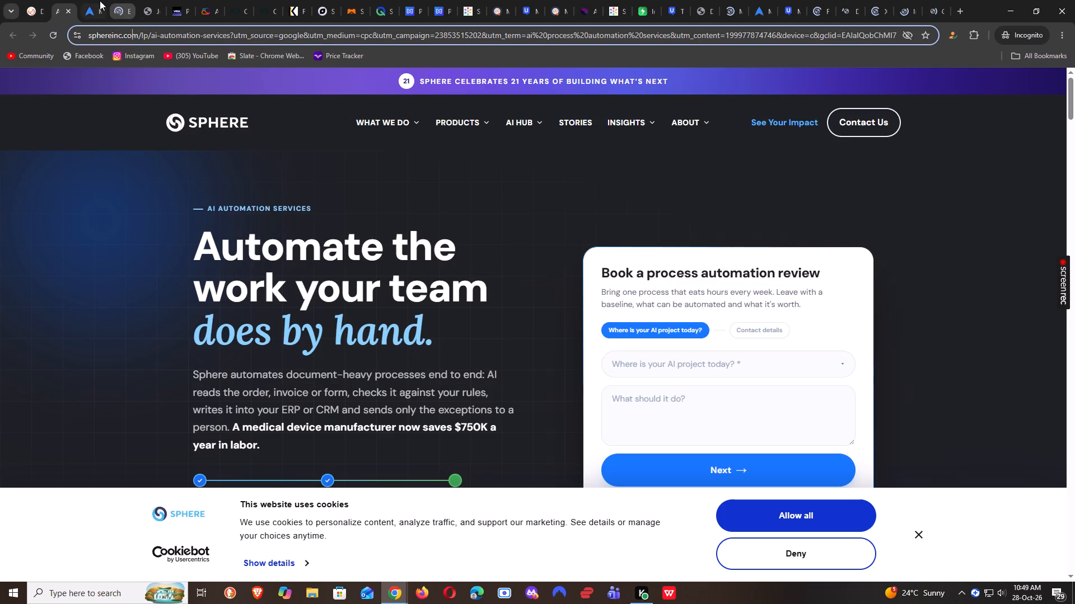
scroll(115, 301, "down", 20)
scroll(115, 301, "down", 20)
left_click(436, 417)
scroll(34, 298, "down", 20)
scroll(34, 298, "down", 20)
scroll(34, 298, "down", 3)
scroll(100, 1, "down", 20)
scroll(100, 1, "down", 20)
scroll(100, 1, "down", 15)
left_click(109, 30)
left_click_drag(109, 30, 135, 32)
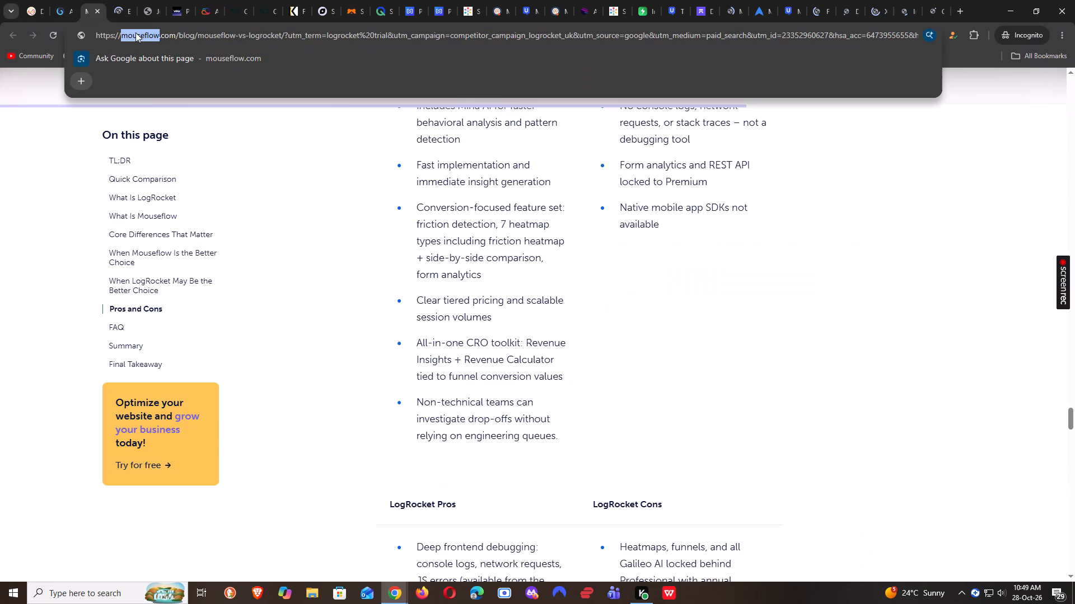
left_click_drag(135, 32, 163, 34)
key("ctrl+c")
key("alt+Tab")
key("ctrl+f")
key("ctrl+v")
left_click(131, 157)
key("2")
key("alt+Return")
Copy the domain name from the ad page following Mouseflow, find it in the tracker and enter 2 for 28-Oct-26.
key("alt+Tab")
left_click(114, 0)
double_click(117, 34)
key("ctrl+c")
key("alt+Tab")
key("ctrl+f")
key("ctrl+v")
left_click(137, 556)
key("2")
key("Return")
key("alt+Tab")
Go to the Kyndryl ad page, proceed with required cookies only and browse through the page.
left_click(157, 0)
scroll(110, 258, "down", 13)
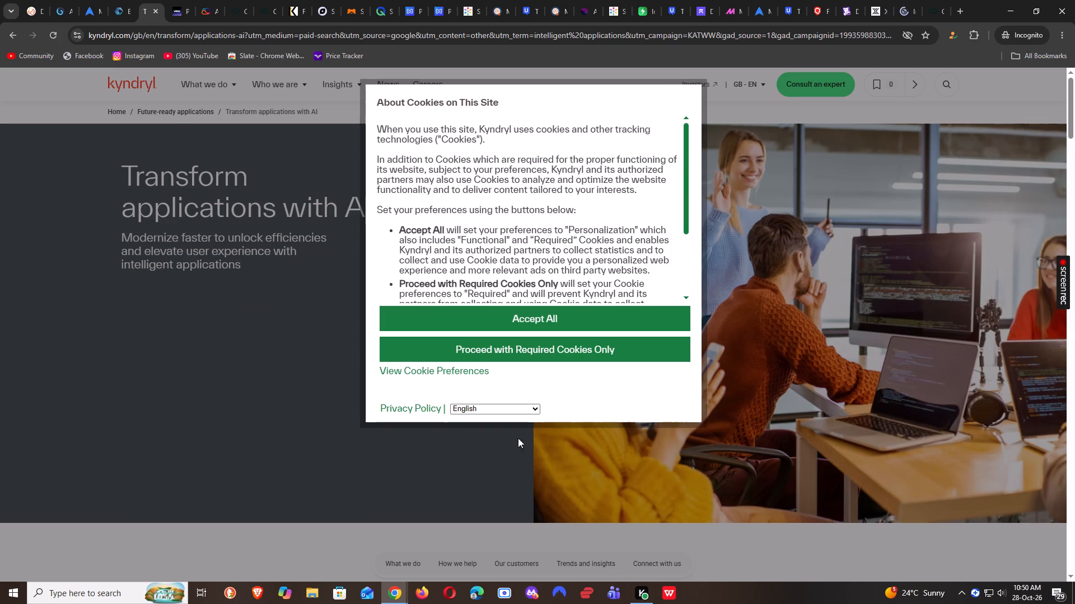
left_click(476, 334)
left_click(472, 342)
scroll(40, 315, "down", 20)
scroll(40, 315, "down", 1)
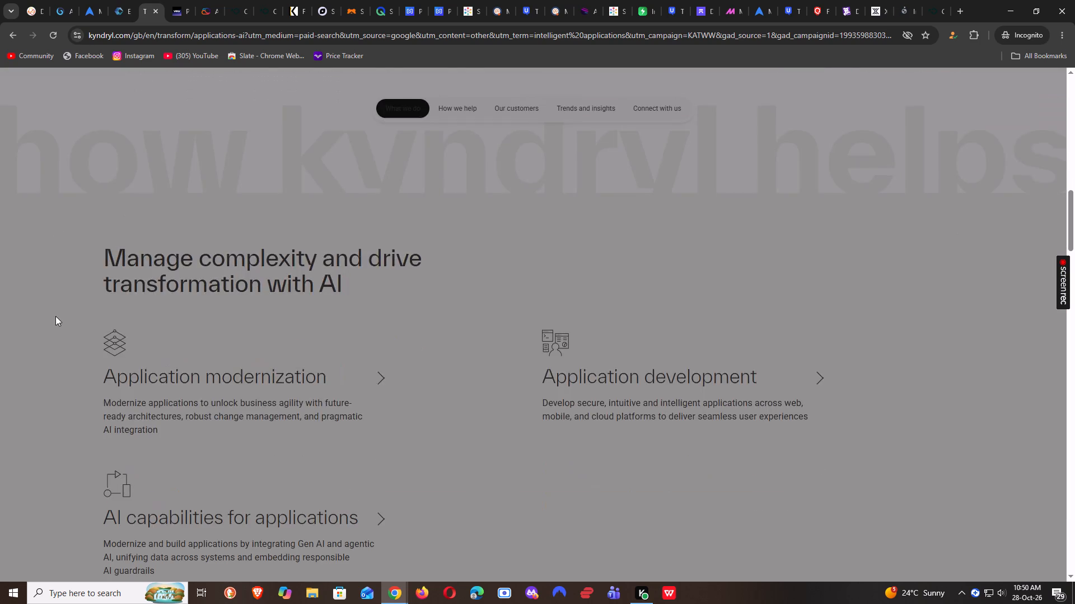
scroll(55, 316, "down", 20)
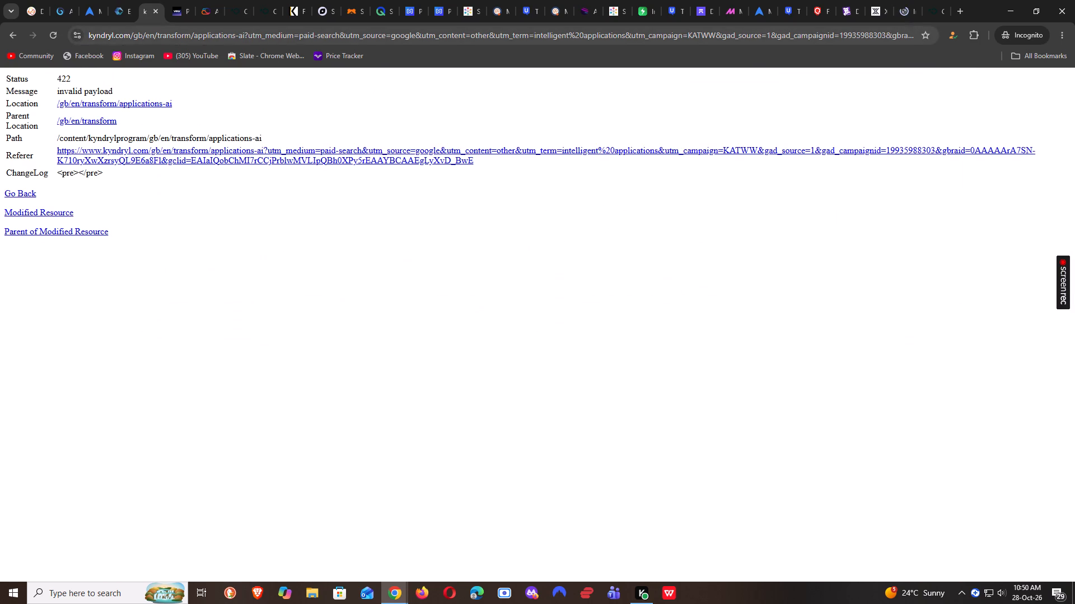
Copy kyndryl from the page address, find it in the tracker and enter 1 for 28-Oct-26.
double_click(101, 29)
key("ctrl+c")
key("alt+Tab")
key("ctrl+f")
key("ctrl+v")
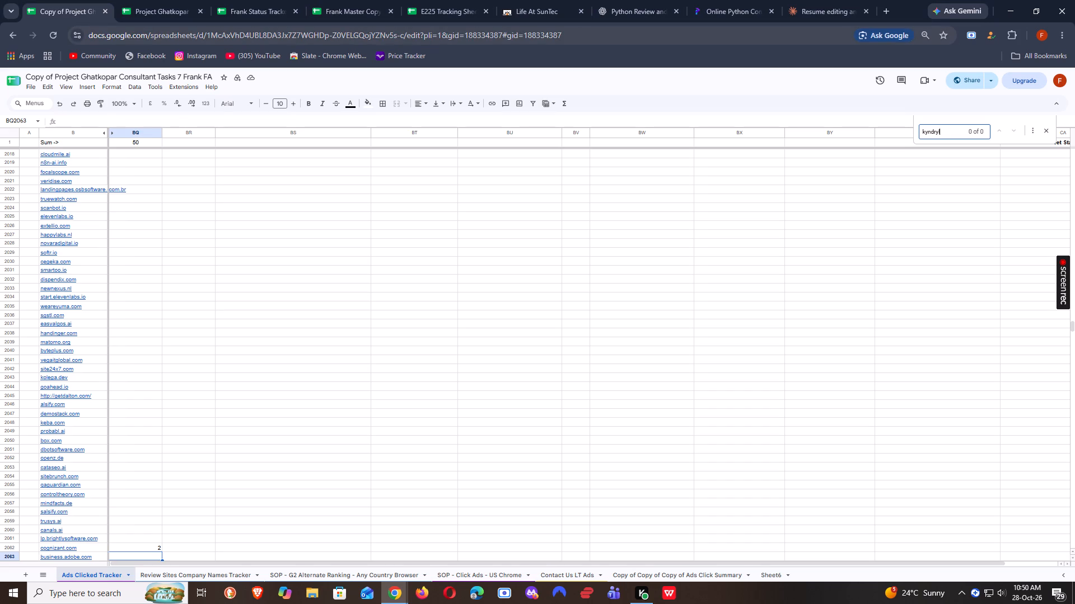
left_click(143, 152)
key("1")
key("Return")
key("alt+Tab")
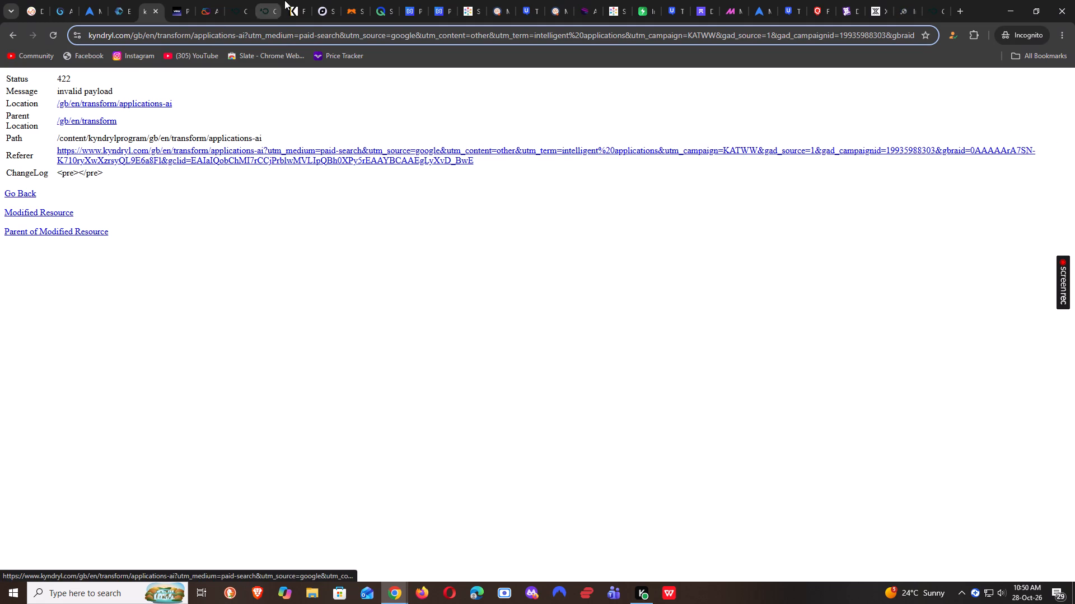
Browse the Velv ad page, reject its cookies, copy velv.pt from the address and search the tracker for it.
left_click(177, 0)
scroll(160, 254, "down", 20)
scroll(160, 254, "down", 6)
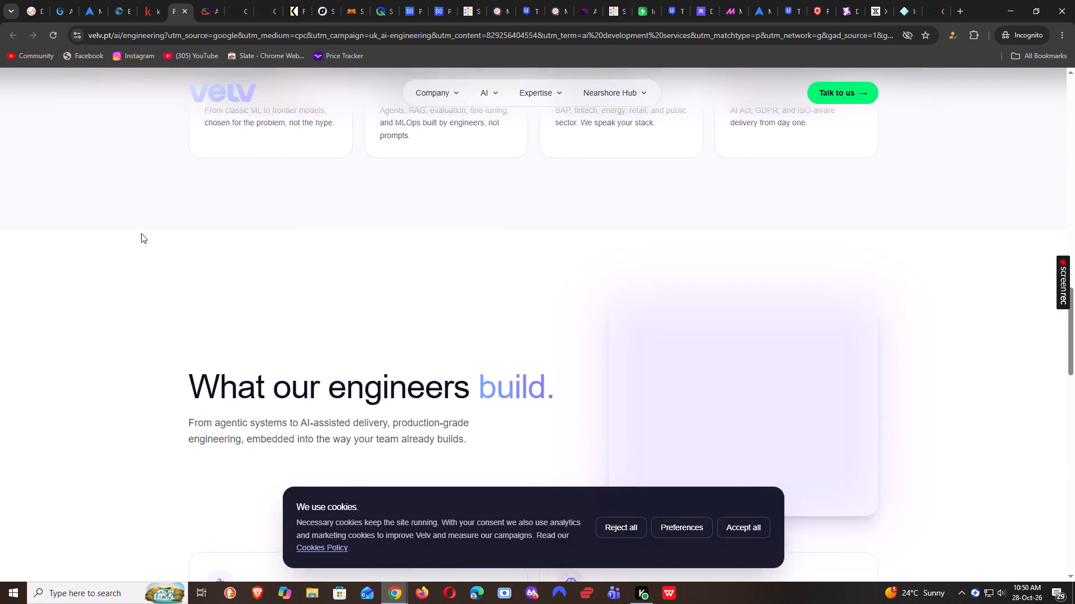
scroll(141, 233, "down", 20)
scroll(141, 233, "down", 19)
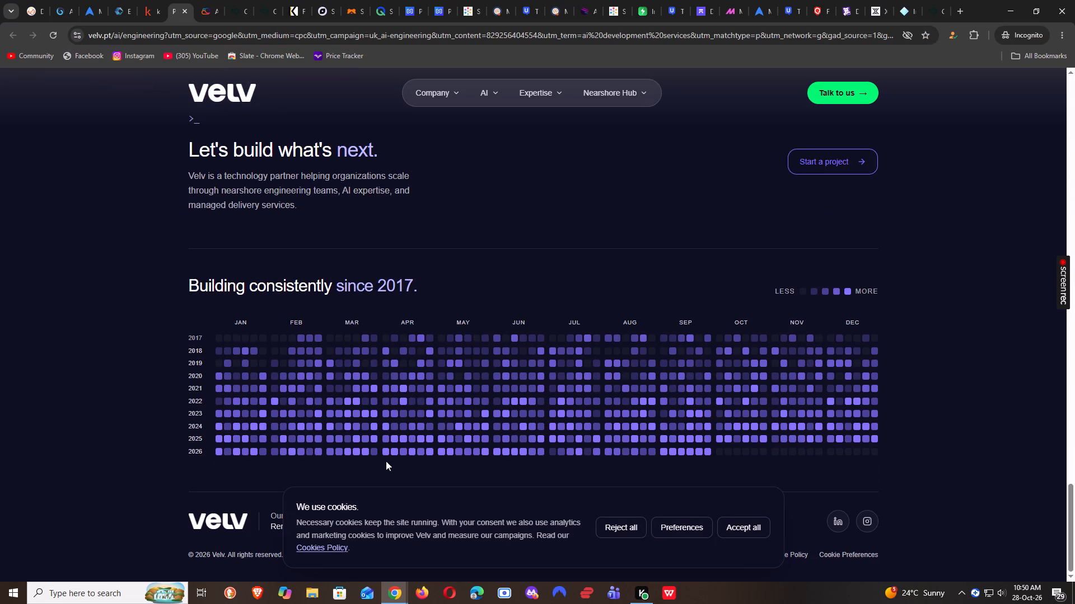
left_click(607, 528)
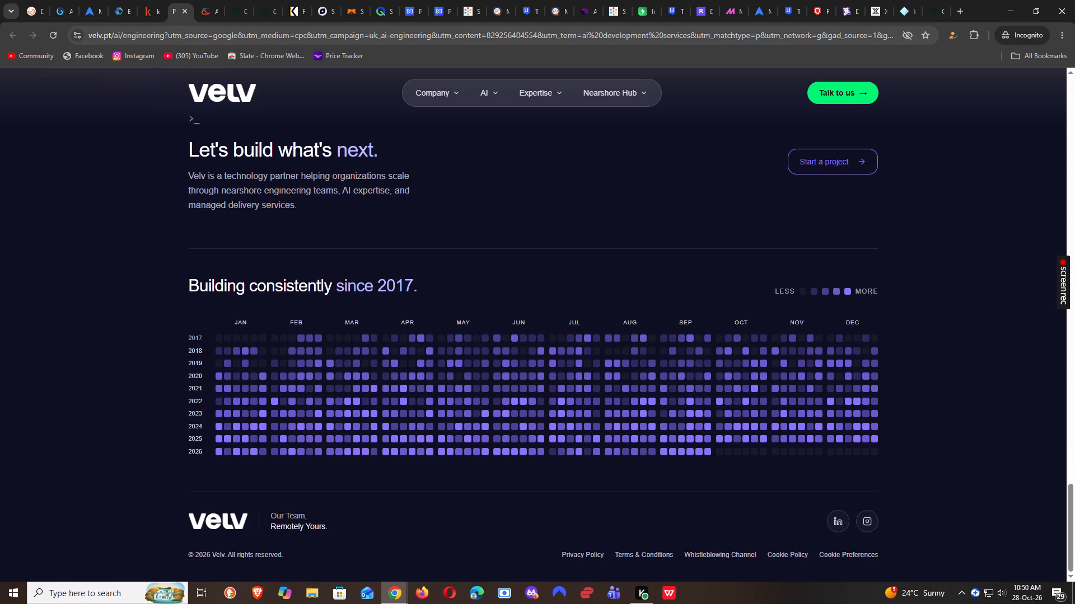
left_click(89, 33)
left_click_drag(89, 33, 139, 36)
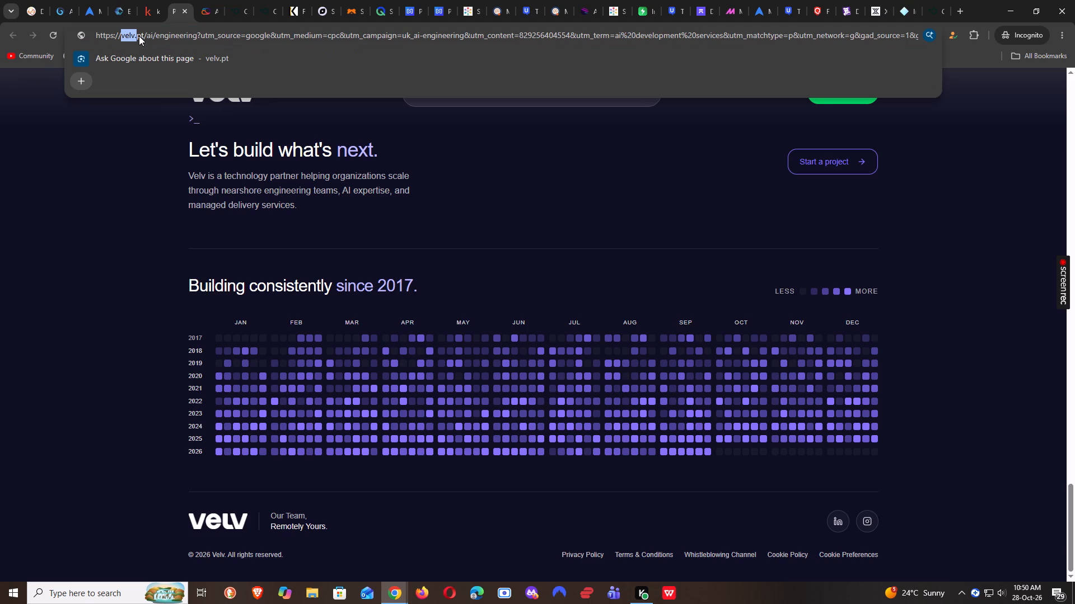
key("ctrl+c")
key("alt+Tab")
key("ctrl+f")
key("ctrl+v")
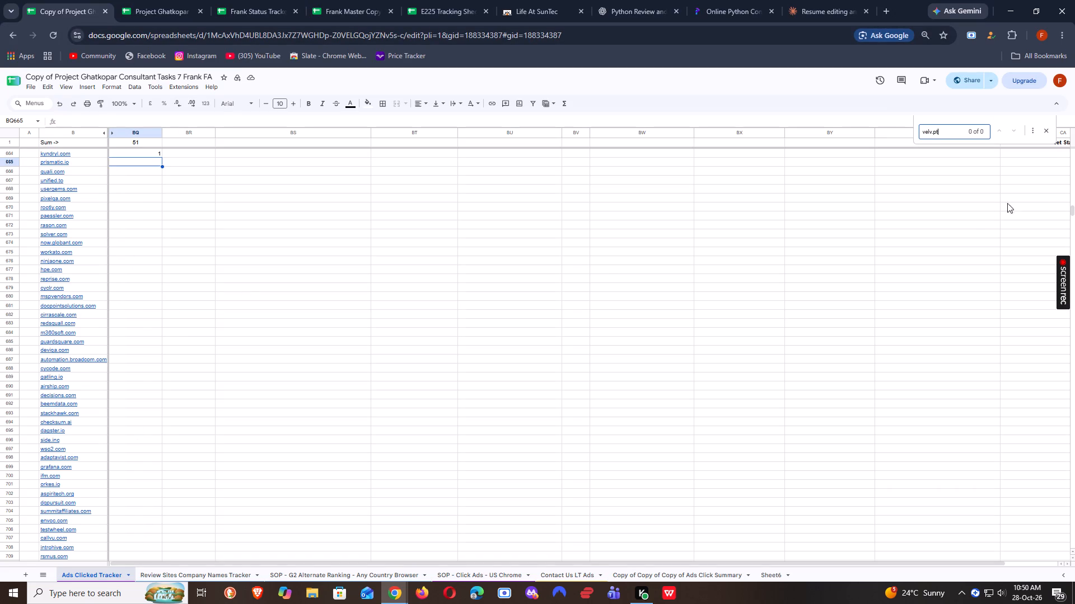
Add velv.pt in the first empty row below exalate.com in the tracker, with 1 for 28-Oct-26.
left_click_drag(1074, 204, 1073, 389)
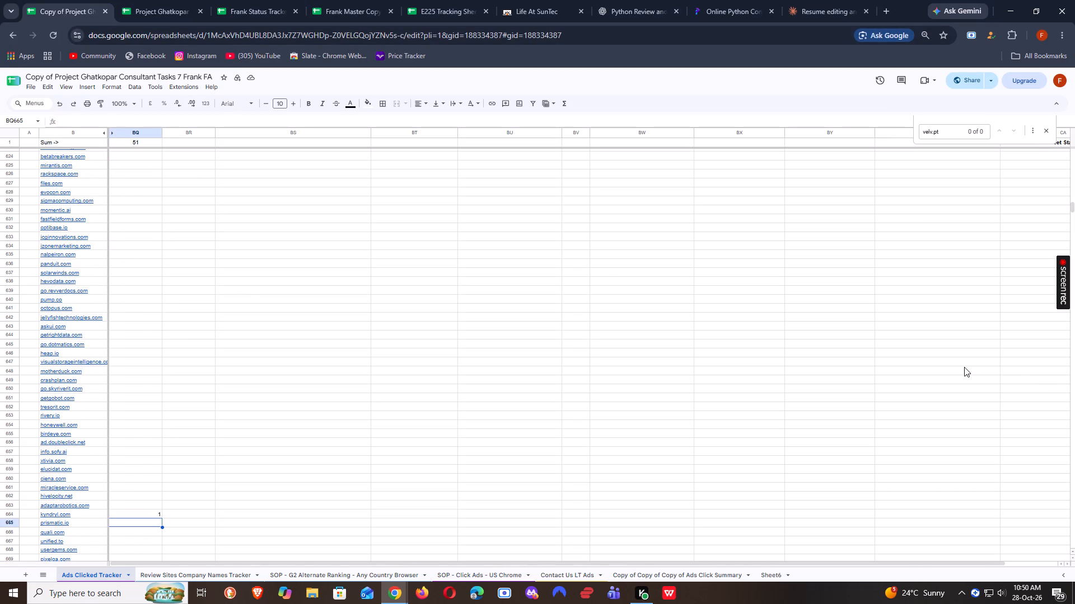
left_click_drag(1074, 205, 1074, 398)
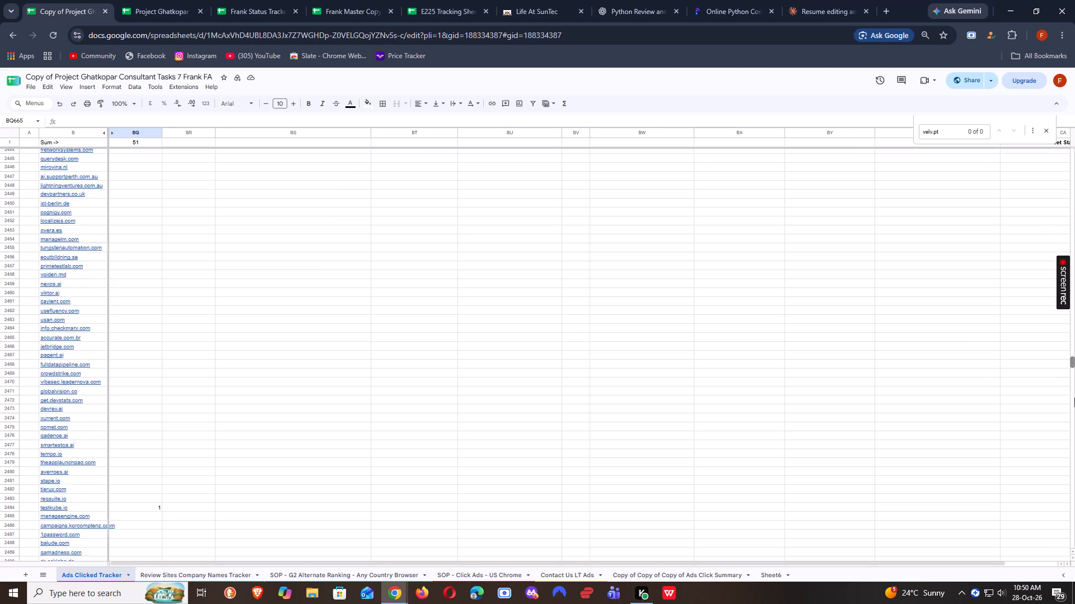
left_click_drag(1074, 398, 1074, 385)
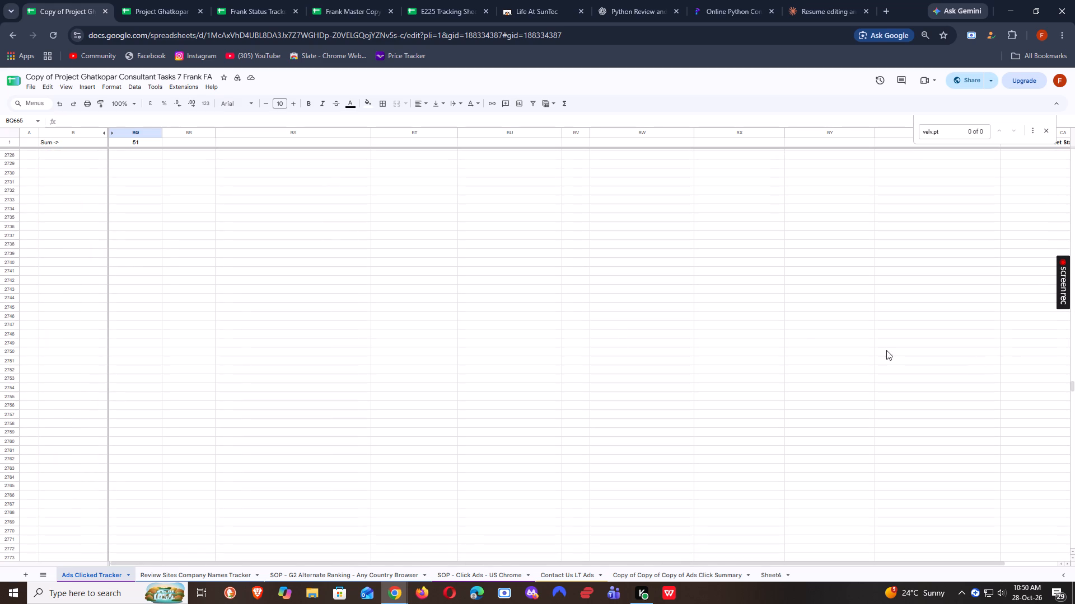
scroll(493, 357, "up", 20)
scroll(493, 357, "up", 7)
scroll(162, 305, "down", 4)
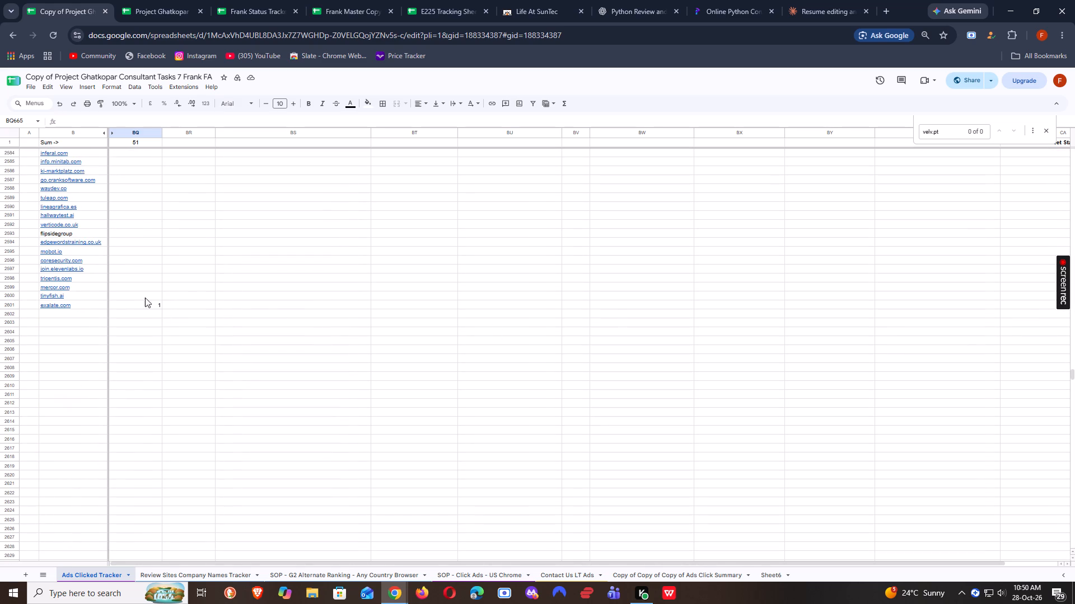
left_click(71, 314)
key("ctrl+v")
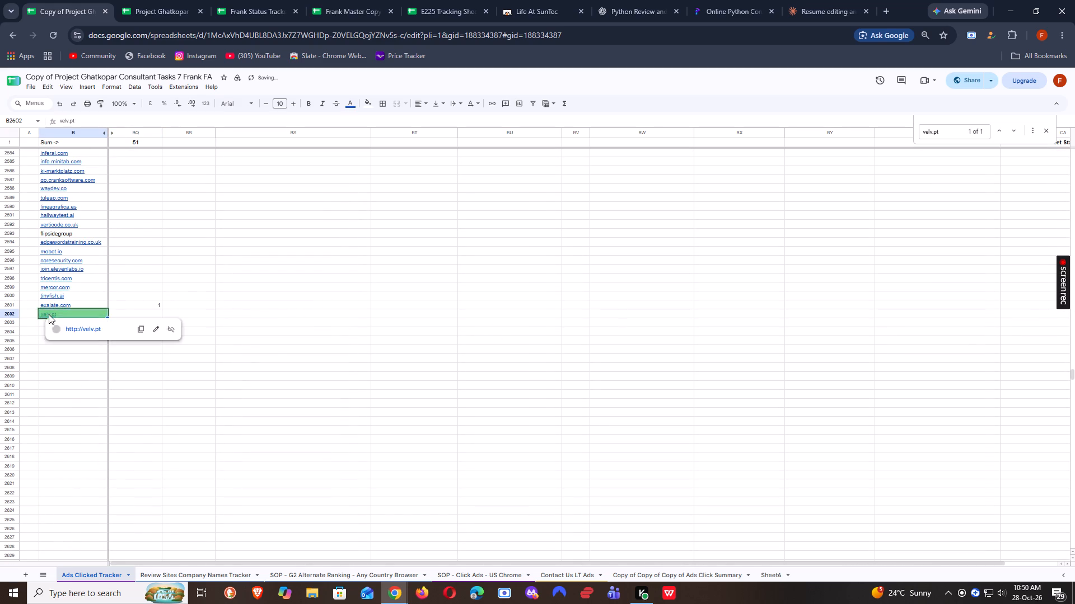
key("1")
key("Return")
key("Up")
key("BackSpace")
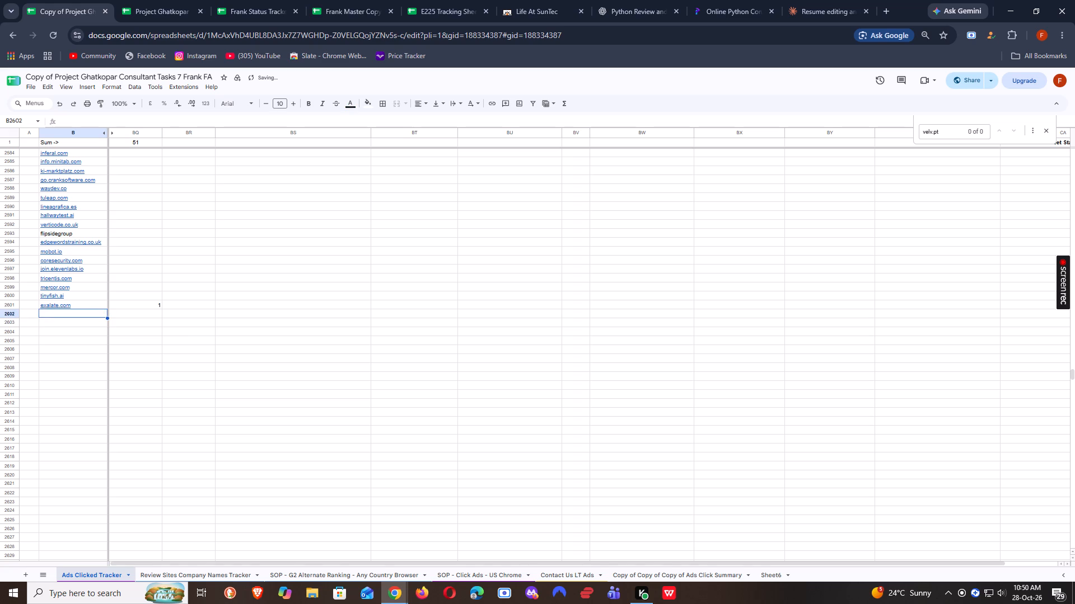
key("ctrl+v")
key("Right")
key("1")
key("Return")
key("alt+Tab")
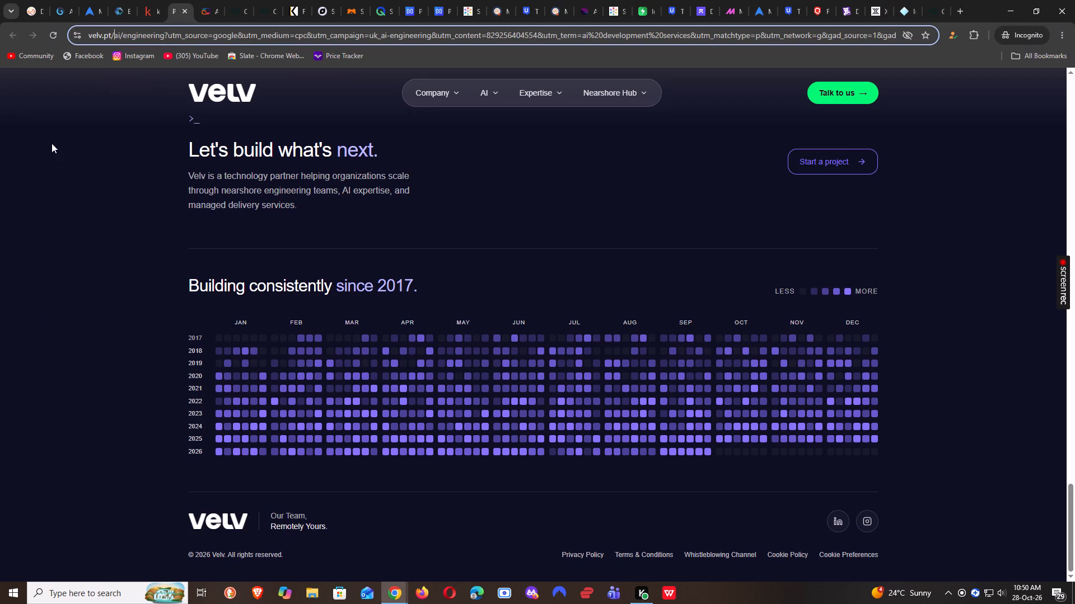
Browse the Peruzzi Solutions ad page, copy peruzzisolutions from its address and search the tracker for it.
left_click(220, 1)
scroll(92, 239, "down", 11)
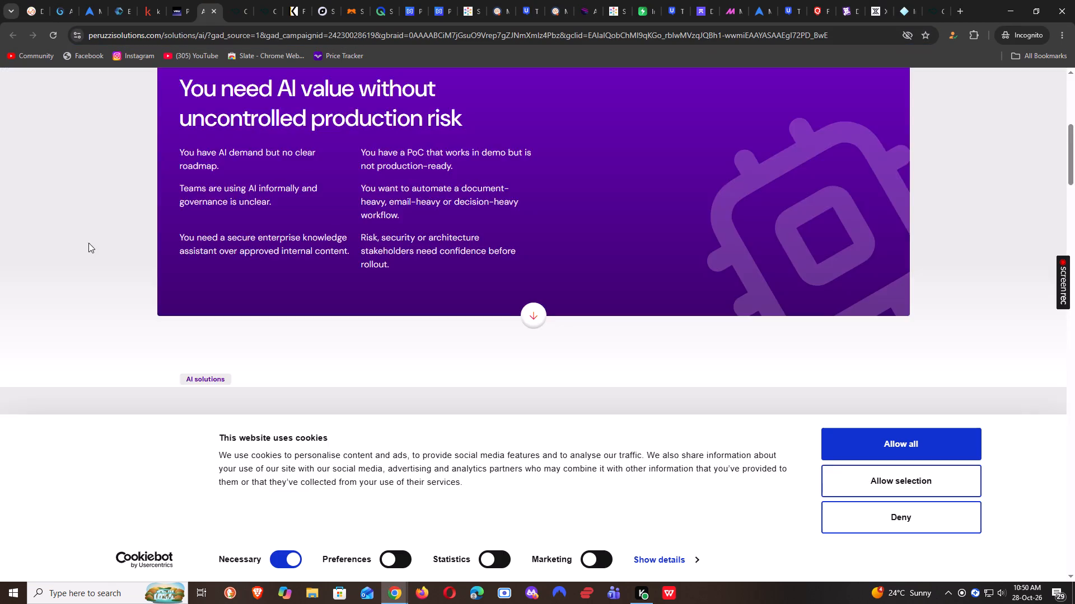
scroll(88, 243, "down", 4)
scroll(88, 243, "up", 1)
scroll(88, 243, "down", 20)
scroll(88, 243, "down", 12)
scroll(90, 249, "up", 3)
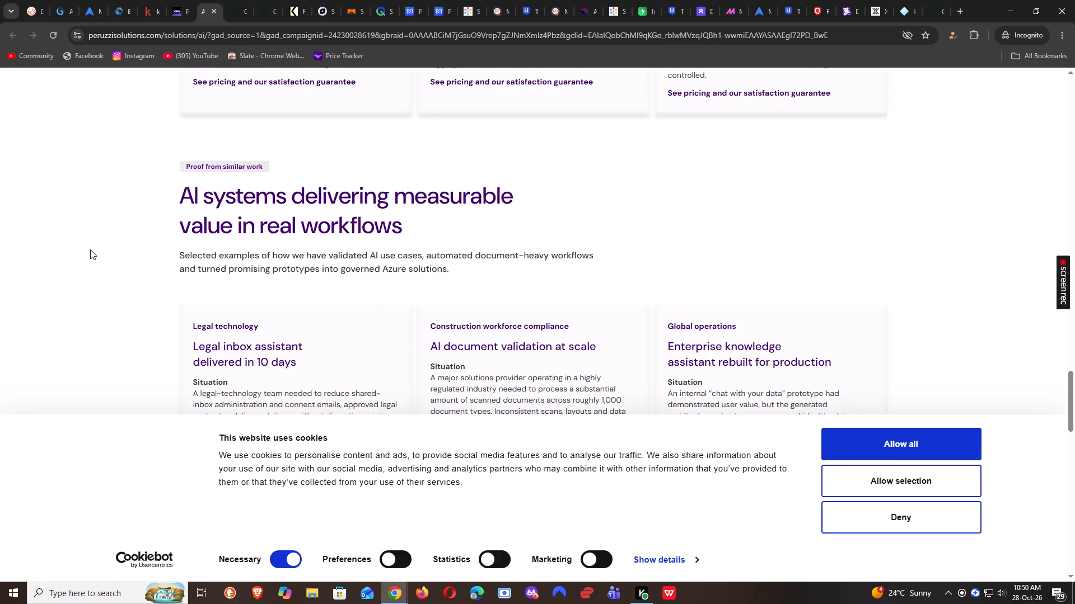
scroll(90, 249, "up", 20)
scroll(90, 249, "up", 11)
double_click(118, 39)
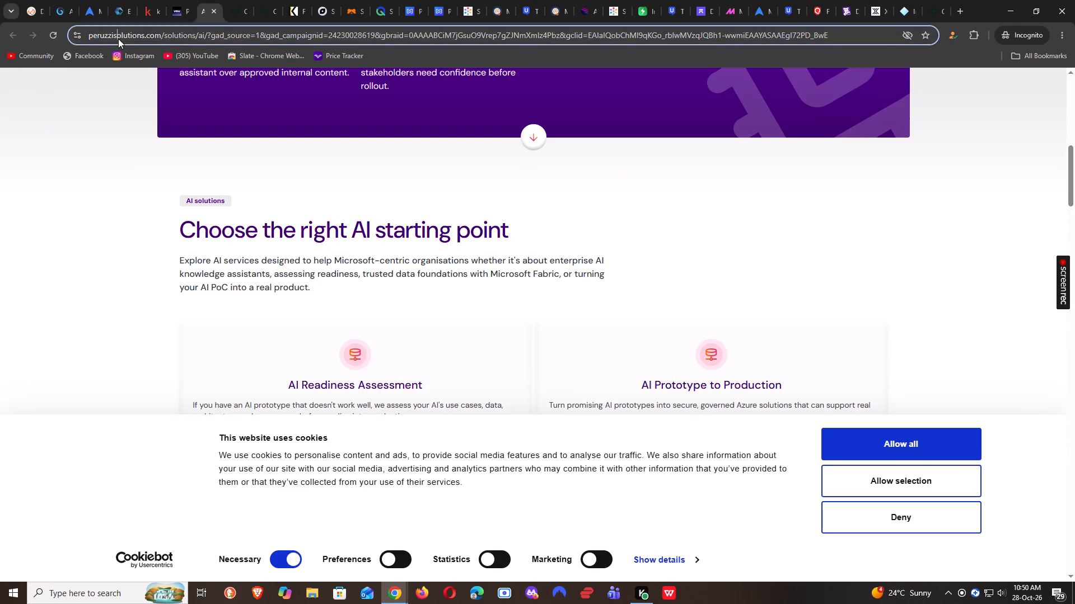
double_click(119, 36)
key("ctrl+c")
key("alt+Tab")
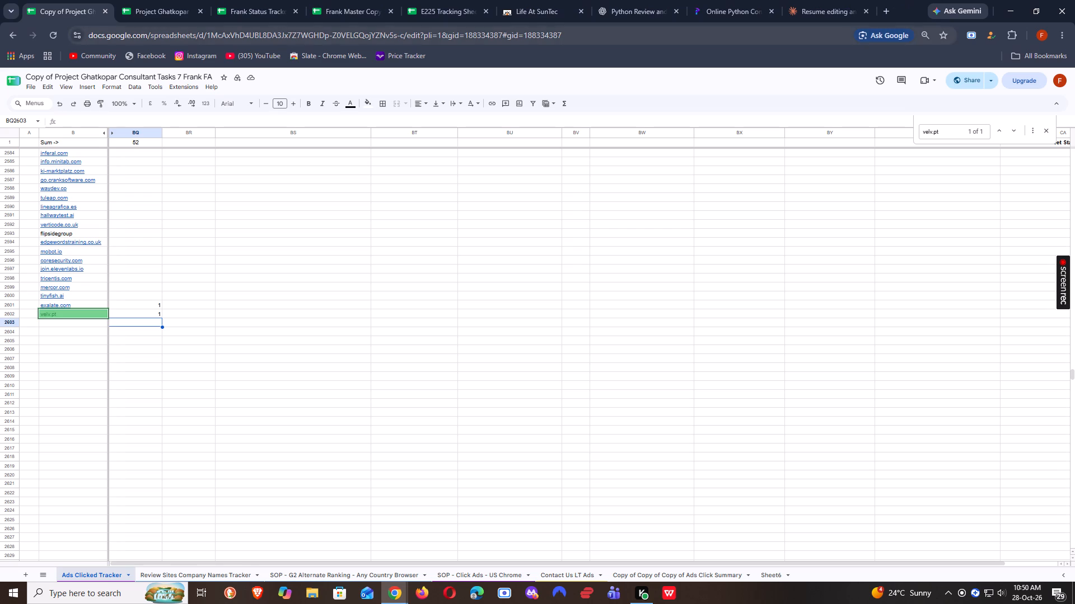
key("ctrl+f")
key("ctrl+v")
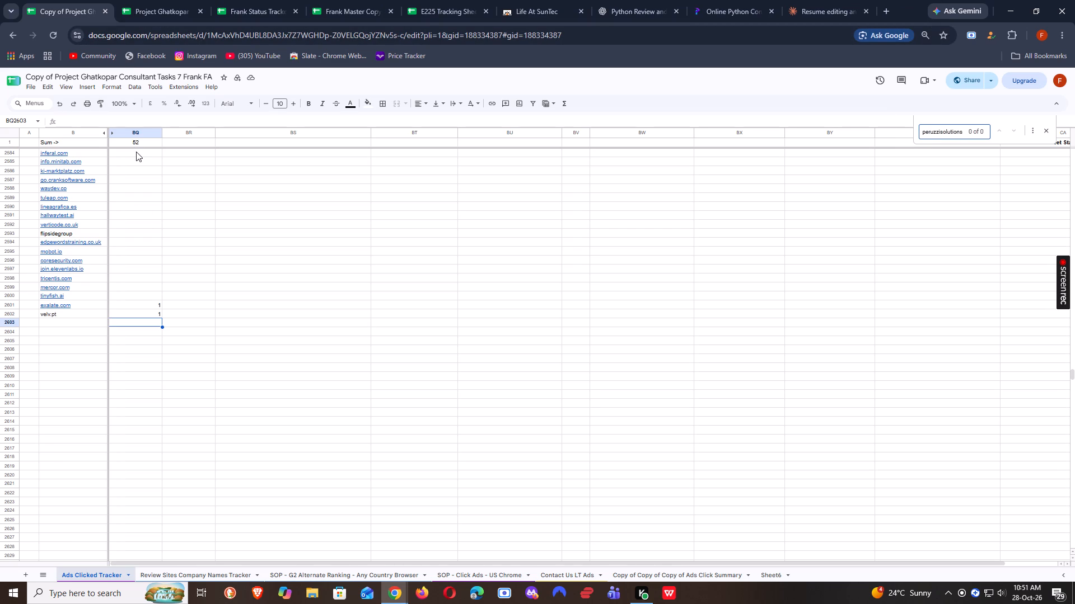
Copy the full domain peruzzisolutions.com from the ad page and add it below velv.pt in the tracker, with 1 for 28-Oct-26.
key("alt+Tab")
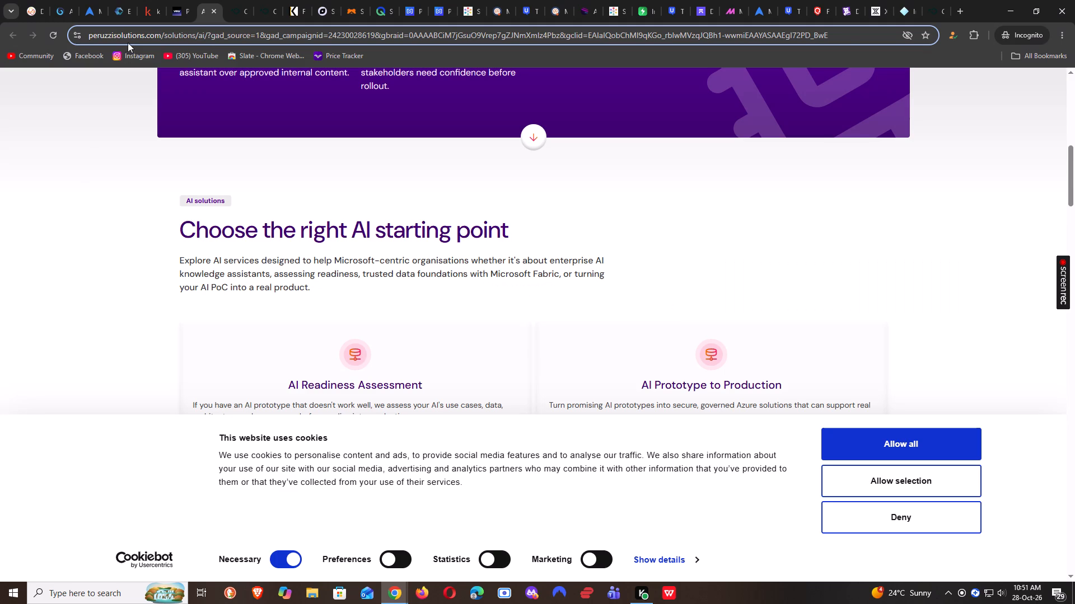
double_click(129, 34)
left_click_drag(130, 33, 169, 34)
left_click(169, 33)
left_click(157, 32)
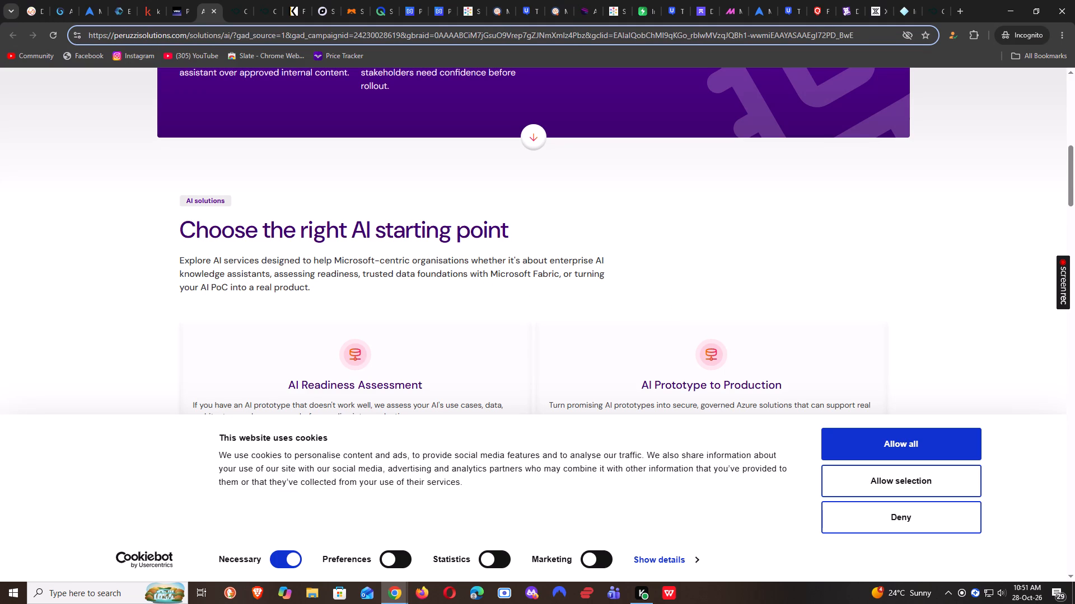
left_click_drag(157, 32, 177, 34)
key("ctrl+c")
key("alt+Tab")
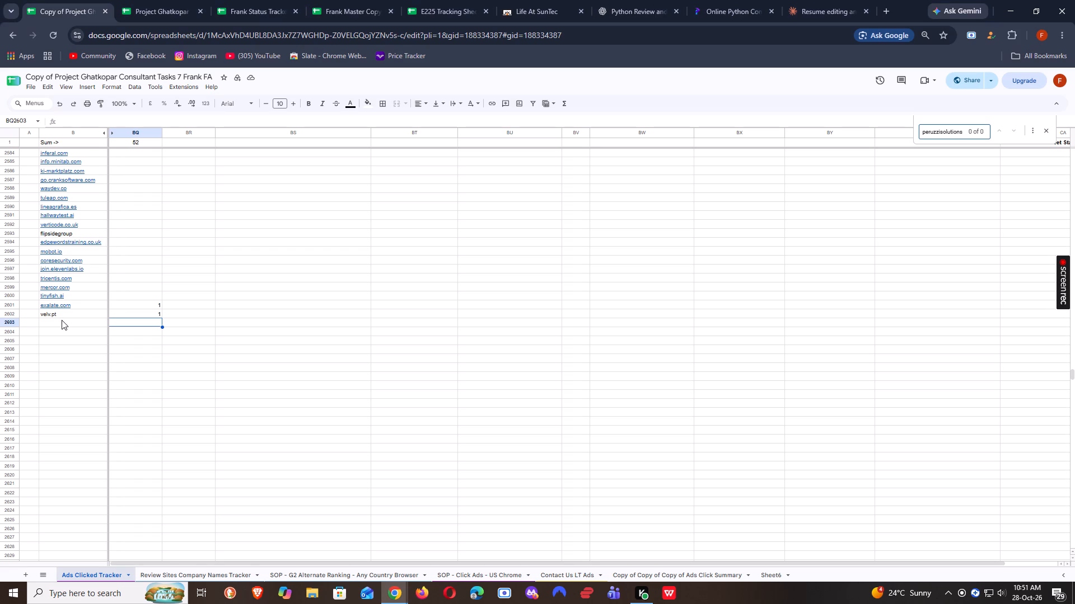
left_click(62, 320)
key("ctrl+v")
left_click(123, 324)
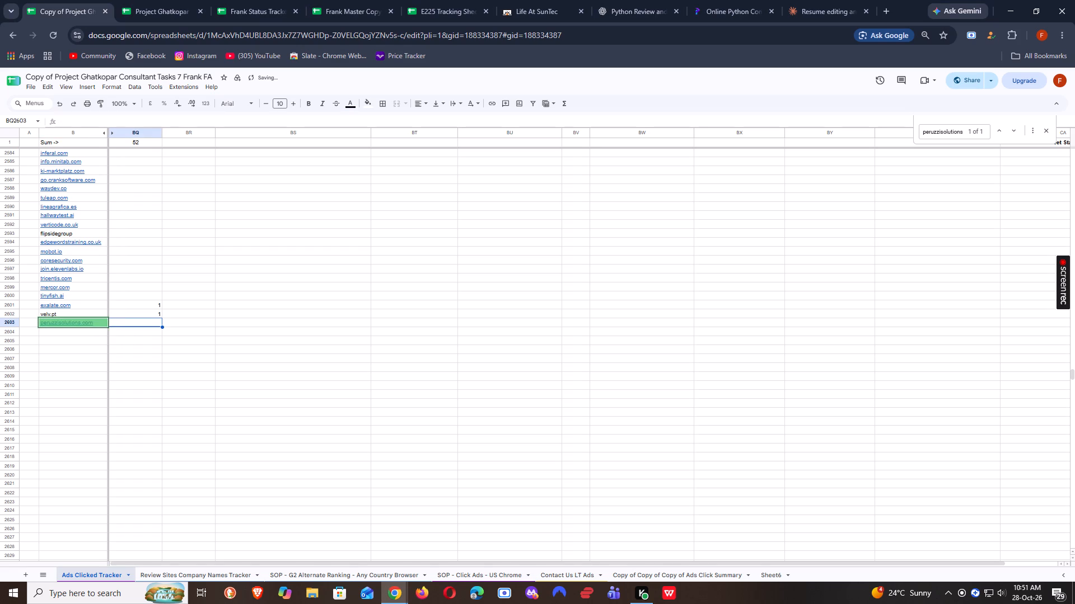
key("1")
key("Return")
key("alt+Tab")
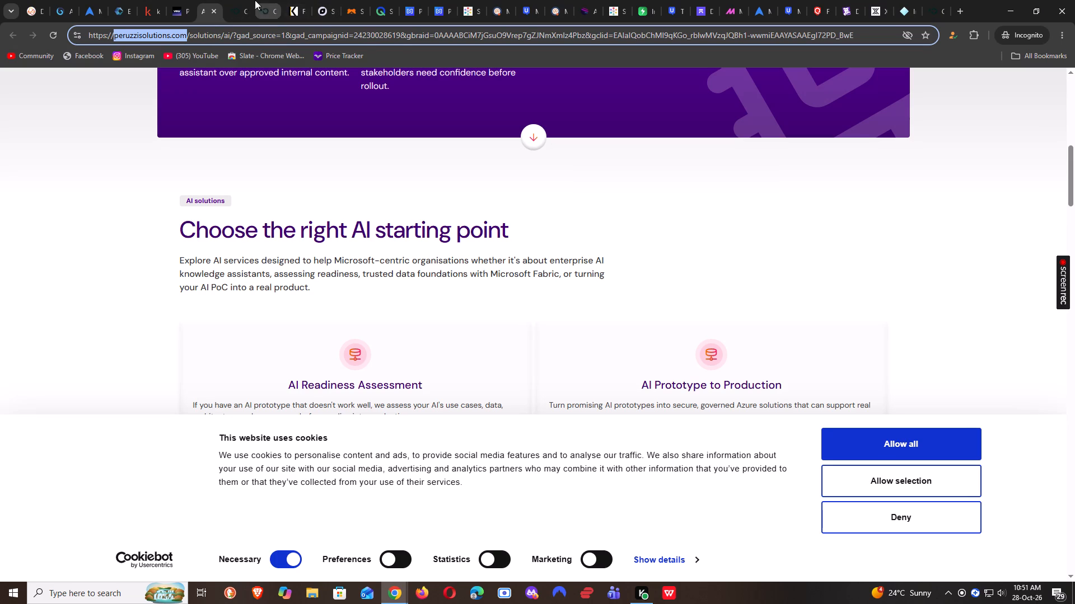
Go to the Leapwork platform ad page, accept only necessary cookies and browse through the page.
left_click(248, 0)
scroll(101, 170, "down", 20)
scroll(101, 170, "down", 5)
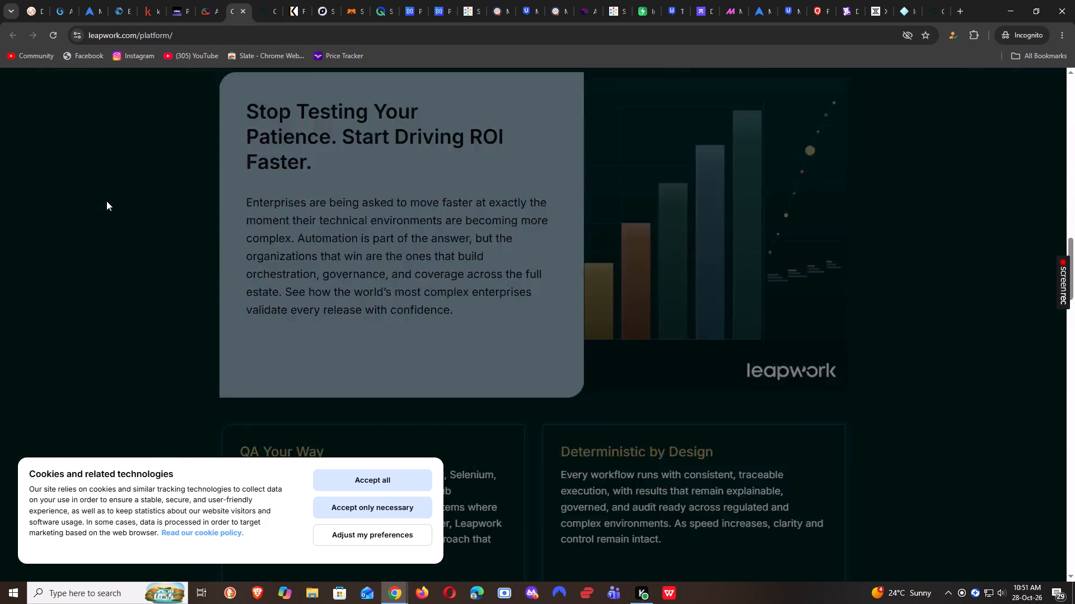
scroll(106, 201, "down", 20)
scroll(106, 201, "down", 20)
scroll(106, 201, "down", 6)
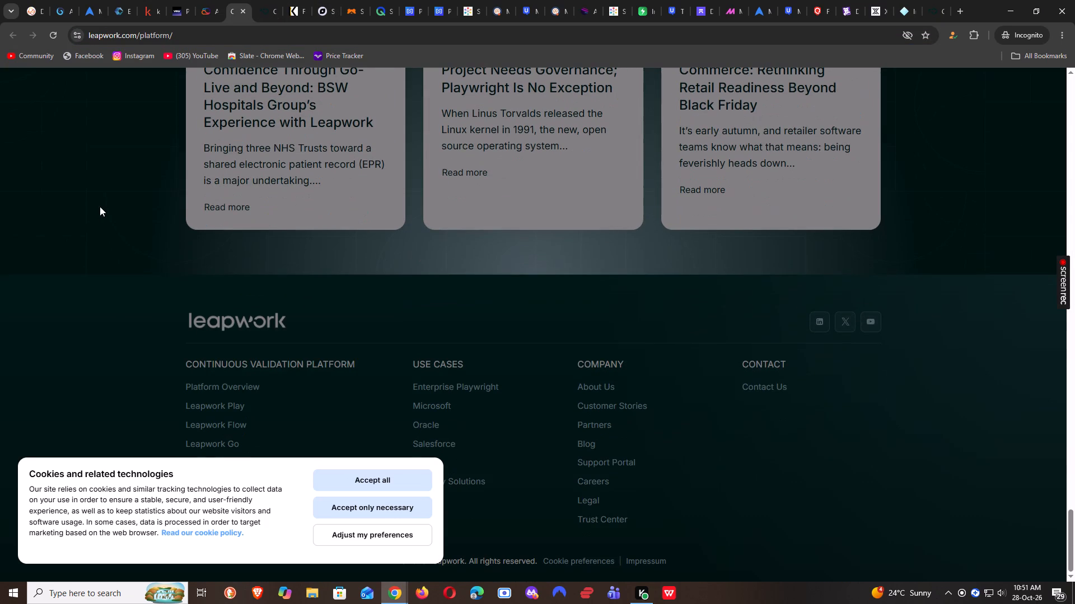
scroll(100, 206, "down", 3)
left_click(327, 513)
scroll(122, 333, "down", 15)
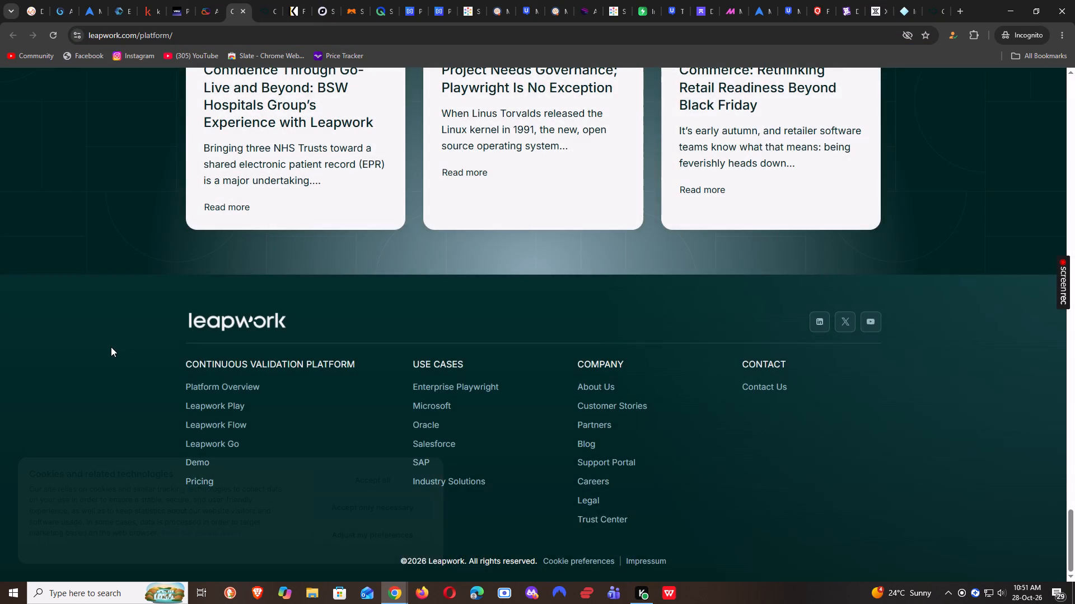
scroll(111, 347, "up", 20)
scroll(111, 347, "up", 20)
scroll(111, 347, "up", 15)
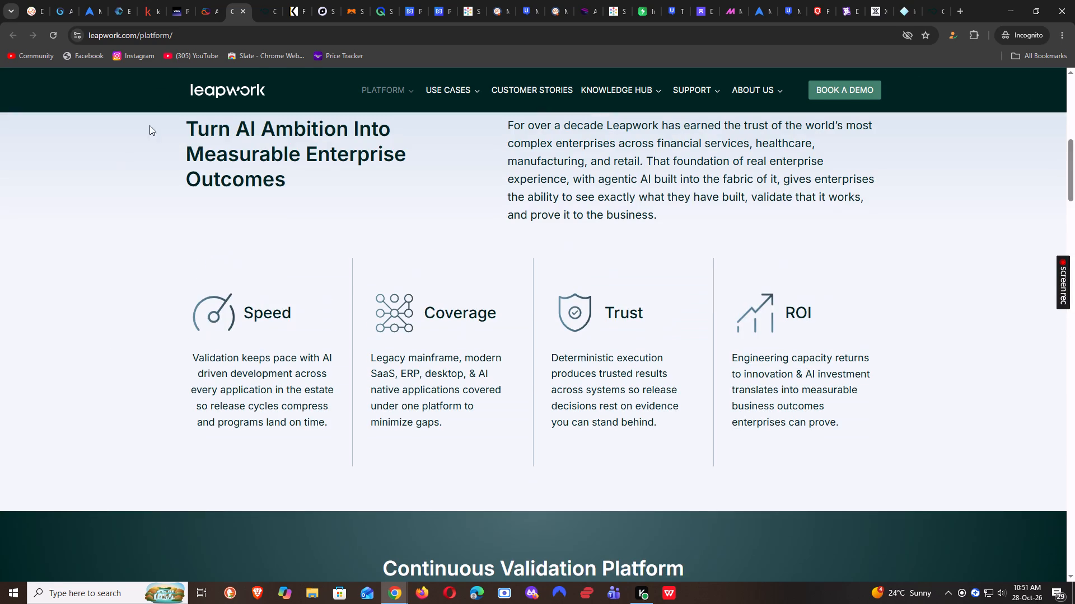
Copy leapwork from the page address, find it in the tracker and set its 28-Oct-26 click count to 2.
double_click(114, 31)
key("ctrl+c")
key("alt+Tab")
key("ctrl+f")
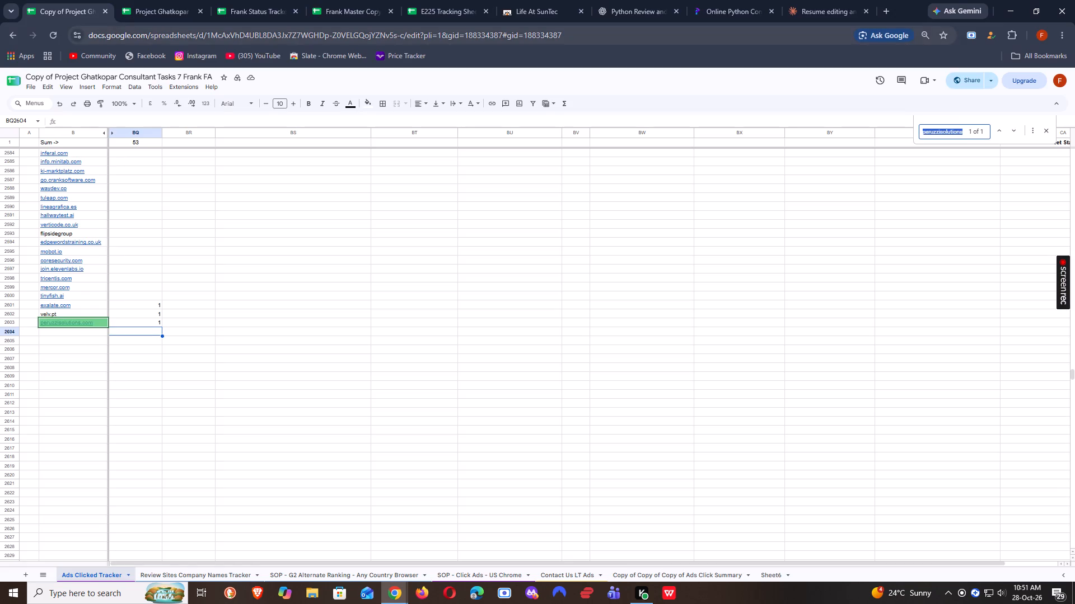
key("ctrl+v")
left_click(143, 153)
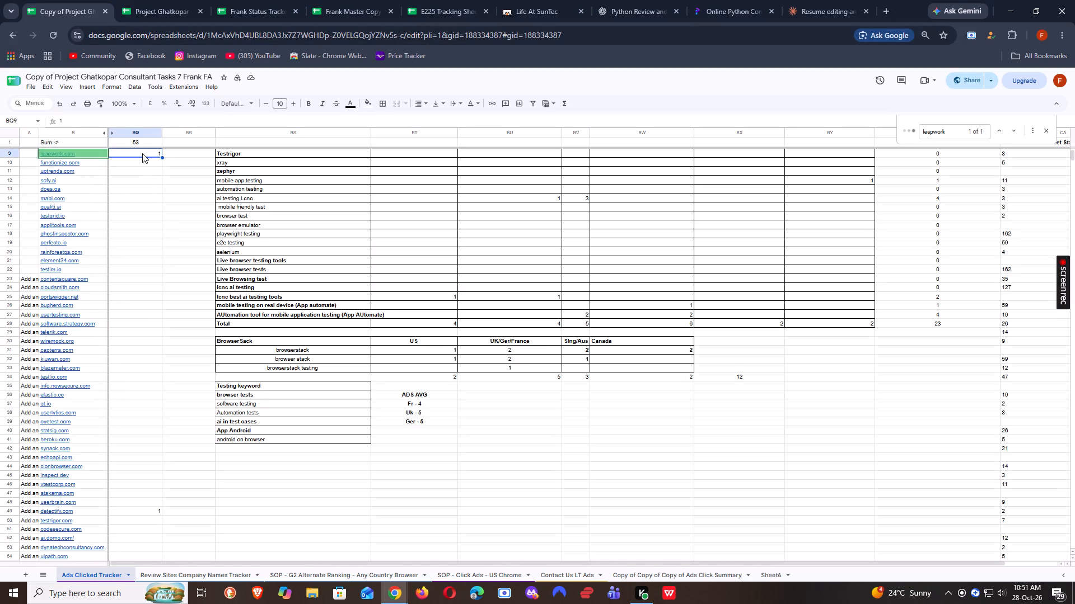
key("2")
key("Return")
key("alt+Tab")
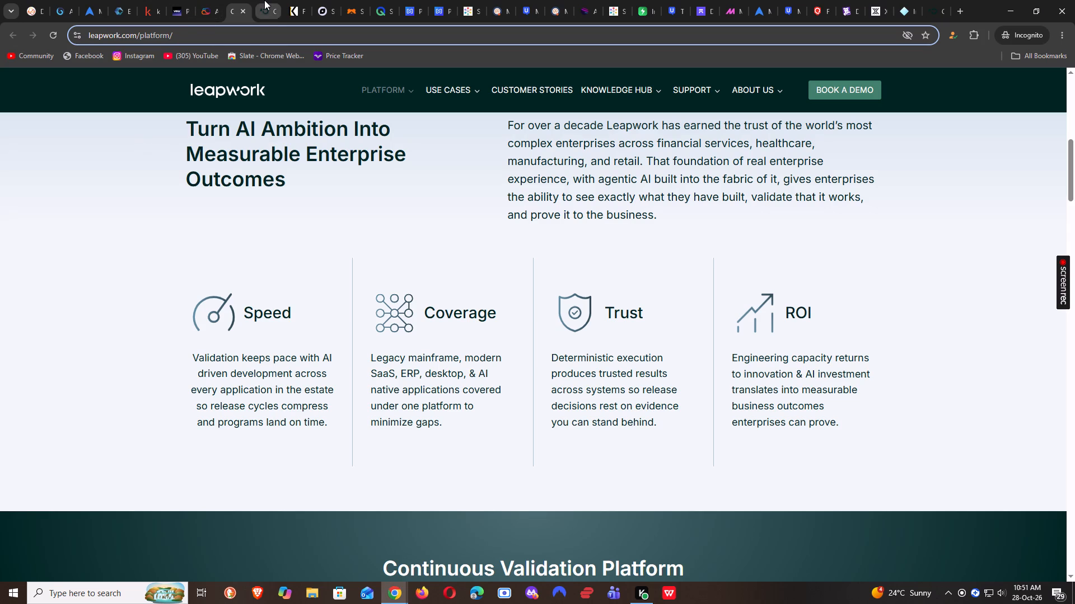
Go to the second Leapwork platform ad page, accept only necessary cookies and browse through the page.
left_click(264, 0)
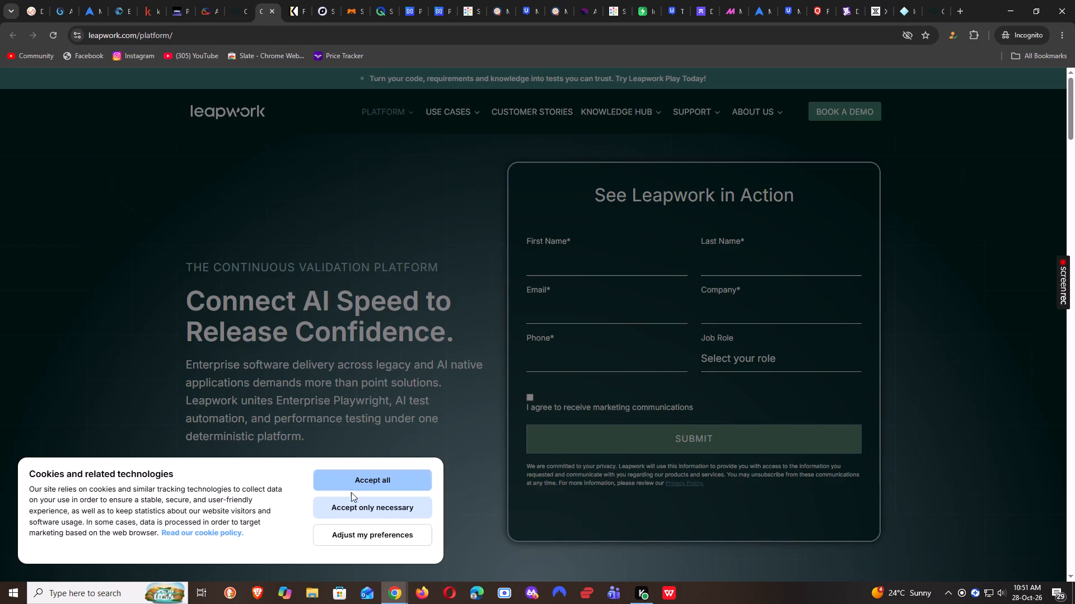
left_click(352, 498)
middle_click(68, 165)
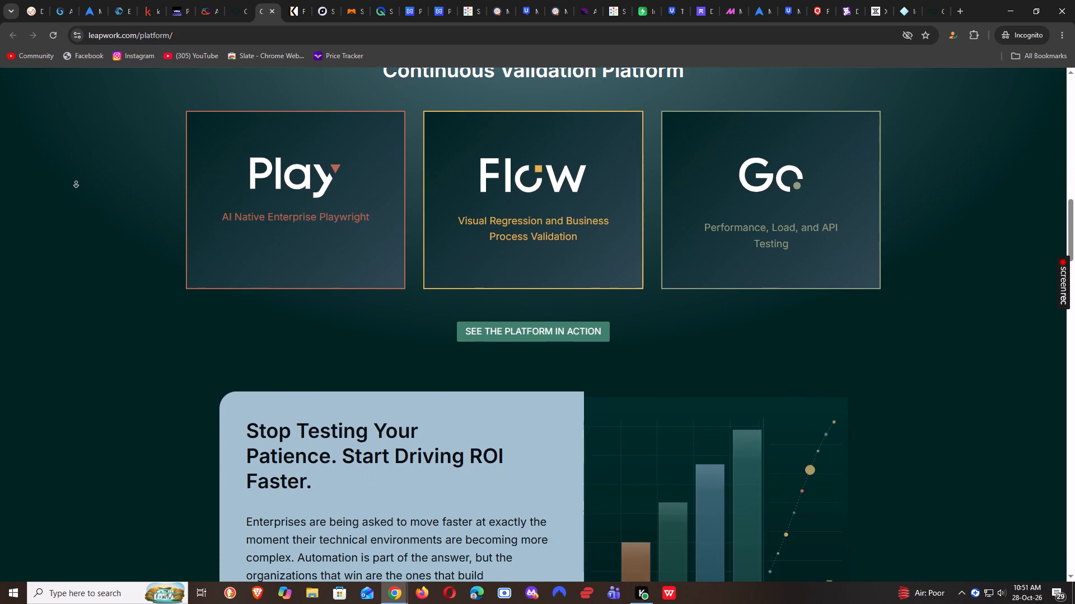
left_click(48, 183)
scroll(72, 277, "down", 16)
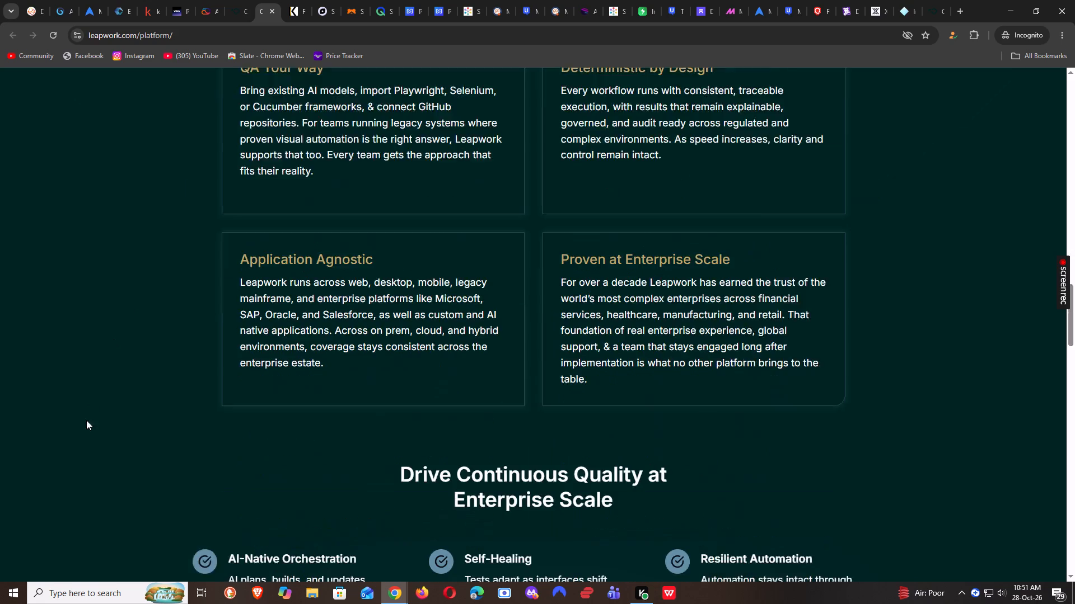
scroll(86, 420, "down", 20)
scroll(86, 420, "down", 2)
Copy leapwork from the page address, find it in the tracker and set its 28-Oct-26 click count to 3.
double_click(104, 32)
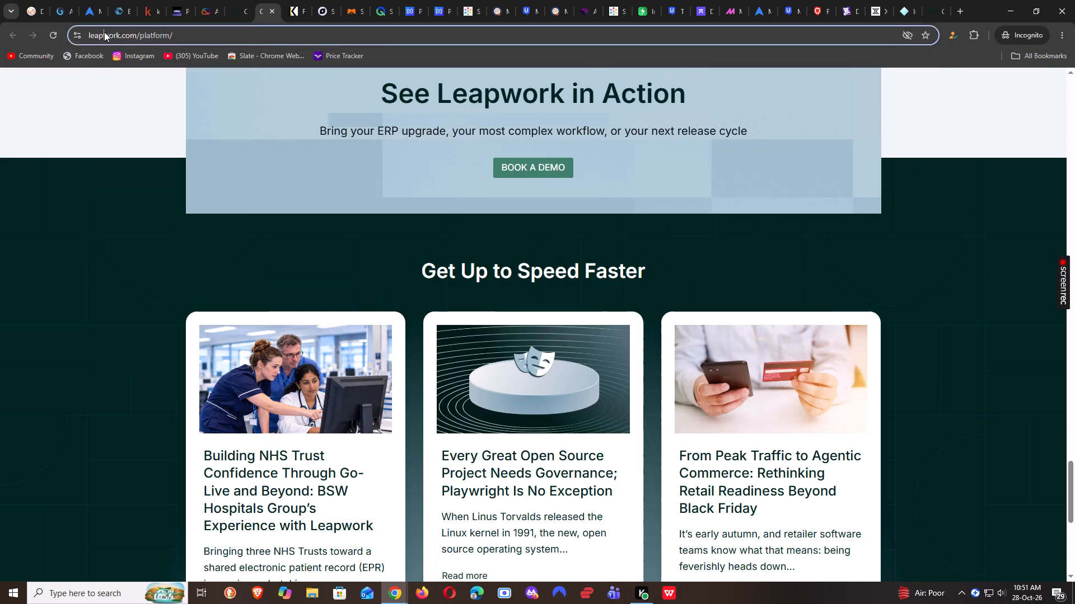
key("ctrl+c")
key("alt+Tab")
key("ctrl+f")
key("ctrl+v")
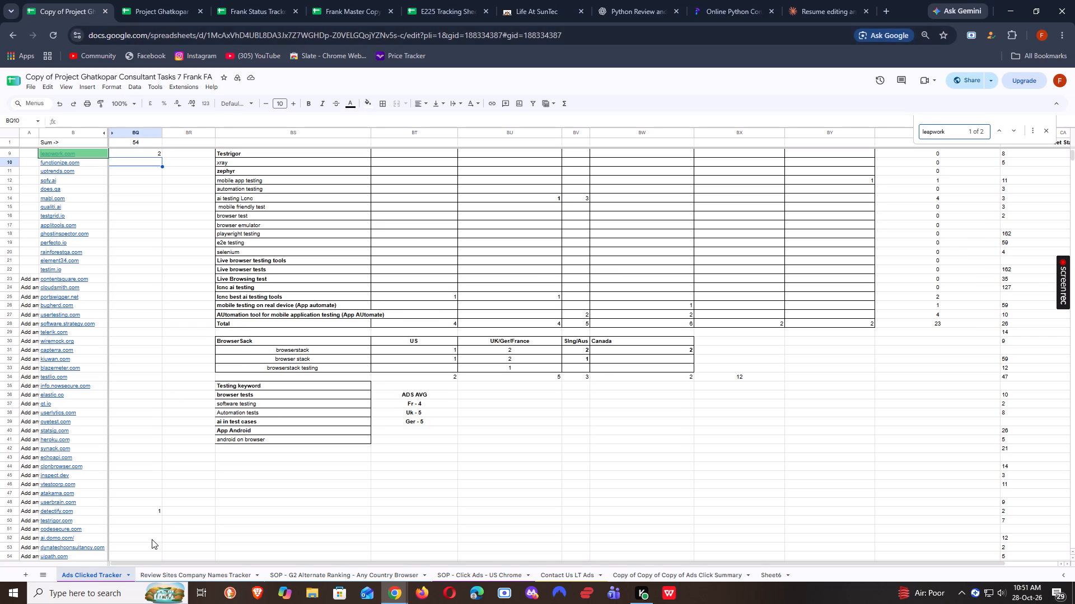
left_click(129, 155)
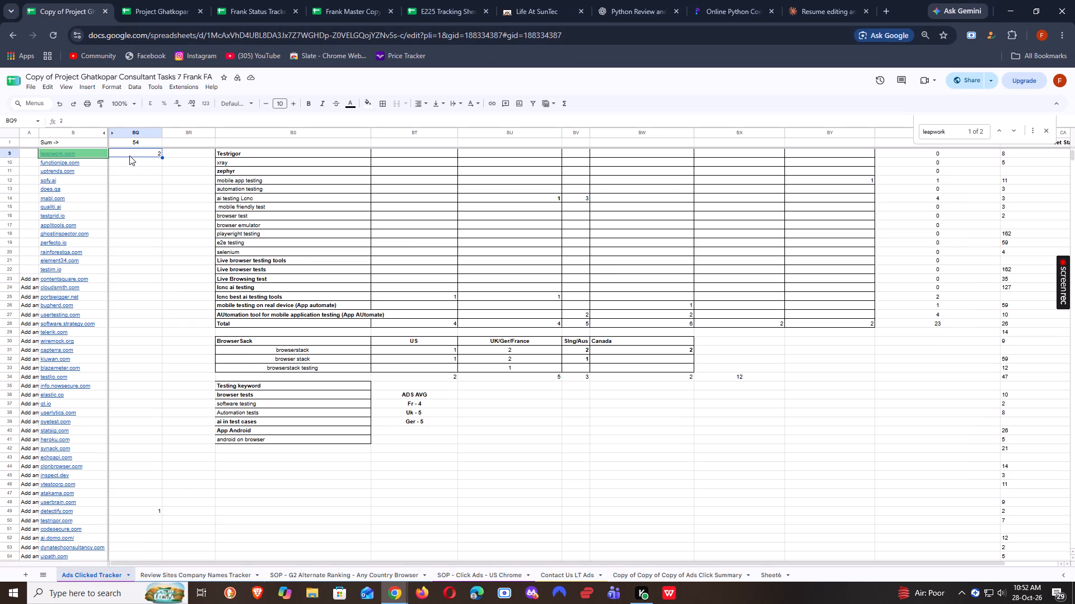
key("3")
key("alt+Return")
key("alt+Tab")
Go to the Kantar Marketplace ad page and browse through it.
left_click(291, 0)
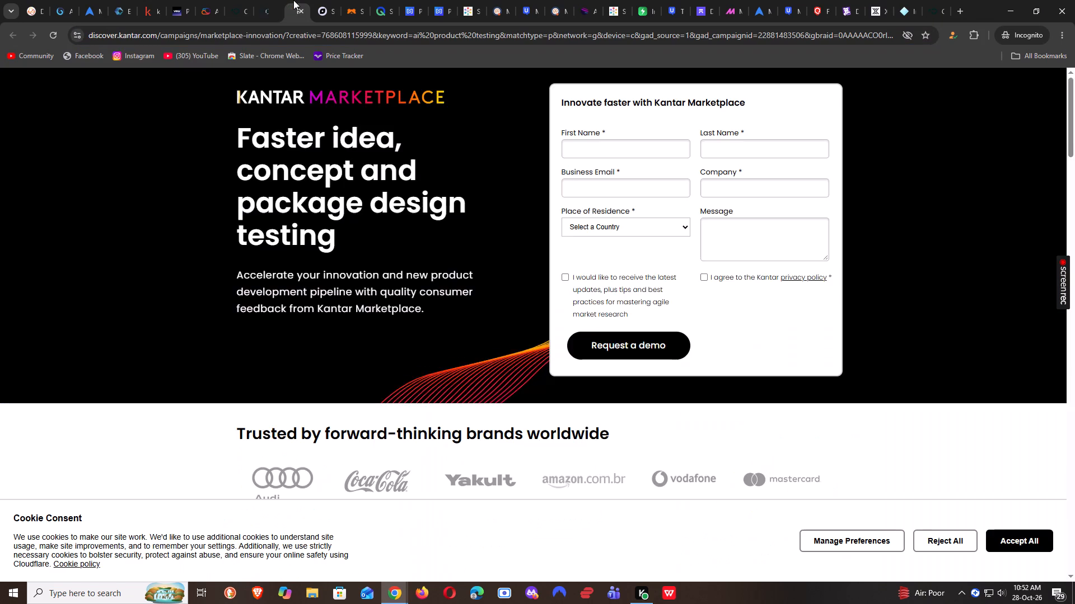
scroll(73, 288, "down", 20)
scroll(73, 288, "down", 20)
scroll(73, 288, "down", 5)
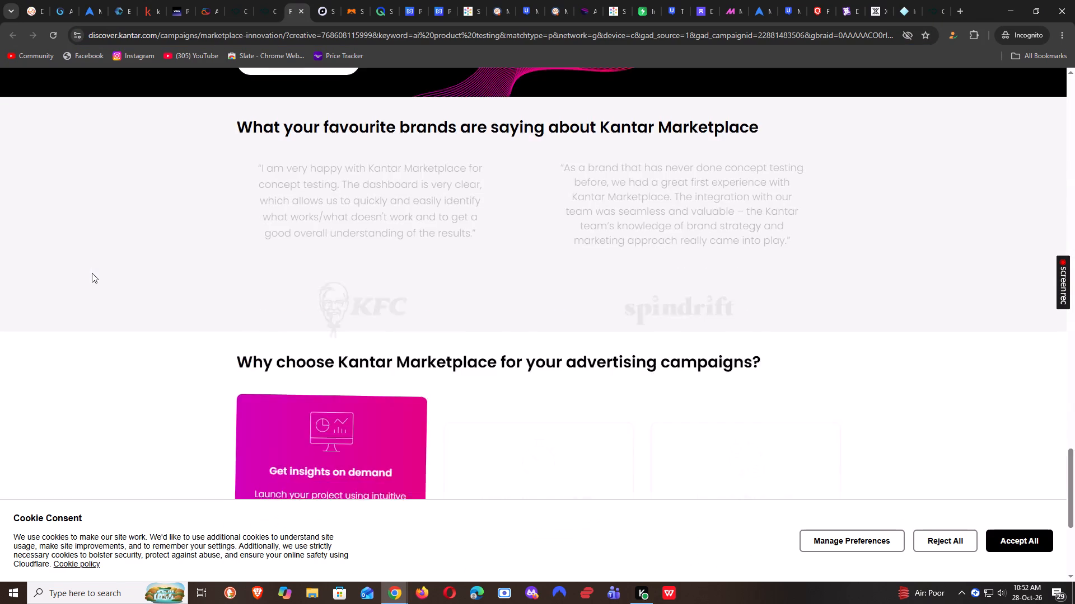
scroll(92, 273, "down", 5)
scroll(92, 273, "up", 20)
scroll(92, 273, "up", 20)
scroll(92, 273, "up", 2)
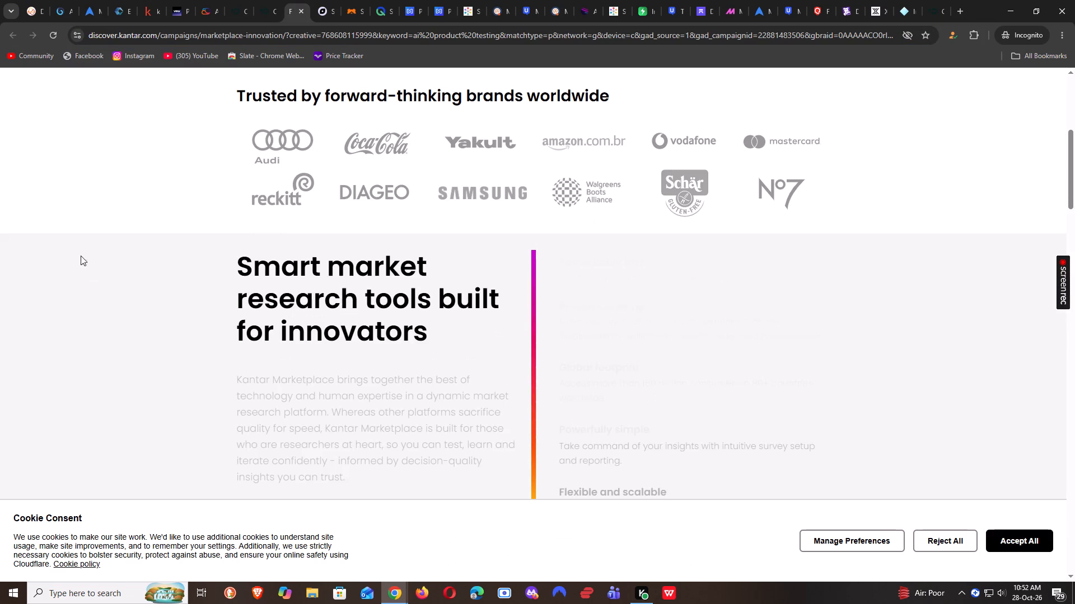
Copy discover.kantar.com from the page address, find it in the tracker and enter 1 as its 28-Oct-26 click count.
double_click(106, 35)
left_click_drag(107, 35, 157, 29, "ctrl")
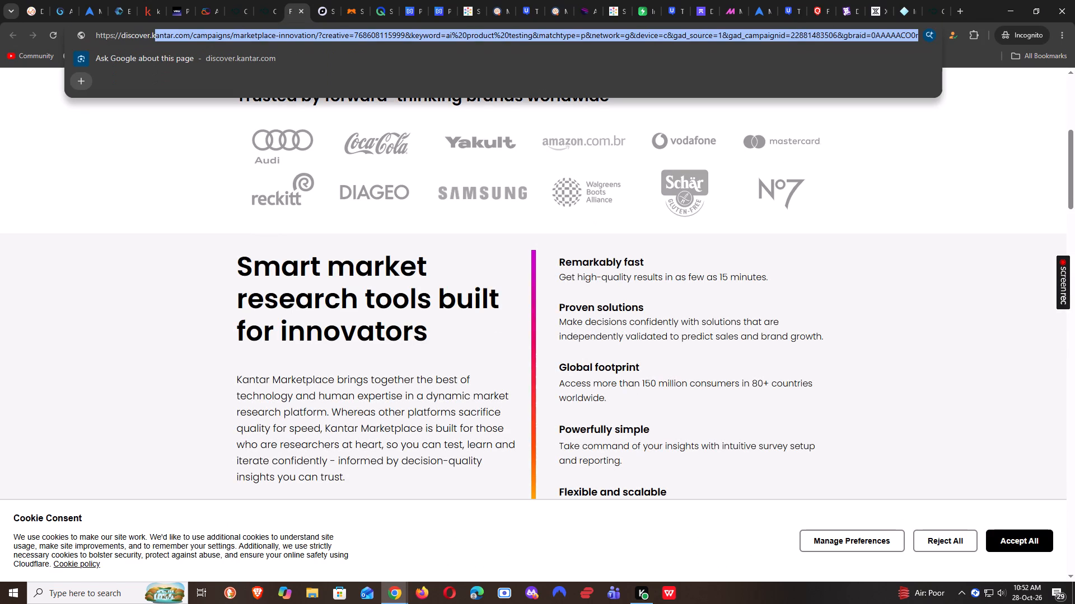
left_click(133, 33)
left_click_drag(137, 33, 183, 32)
key("ctrl+c")
key("alt+Tab")
key("ctrl+f")
key("ctrl+v")
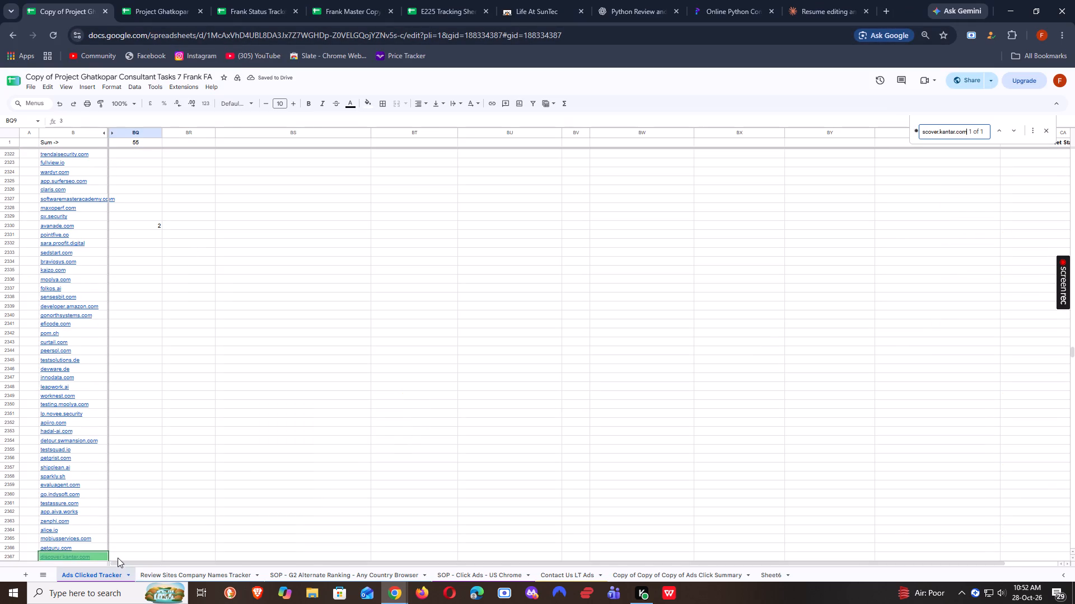
left_click(118, 558)
key("1")
key("alt+Return")
key("alt+Tab")
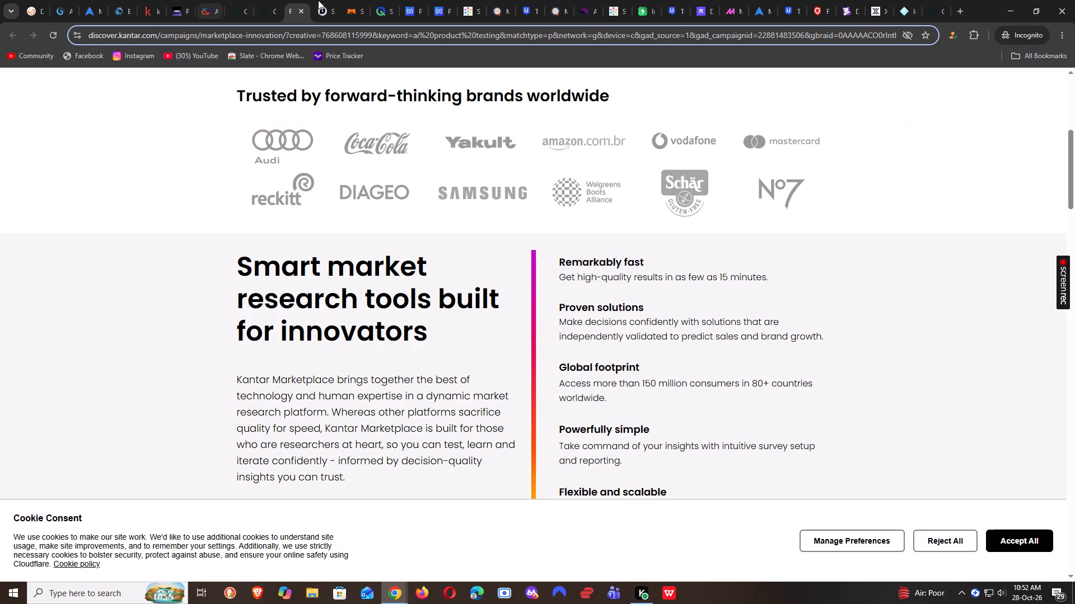
Go to the Spara ad page, copy spara from its address and search the tracker for it.
left_click(324, 0)
double_click(104, 35)
key("ctrl+c")
key("alt+Tab")
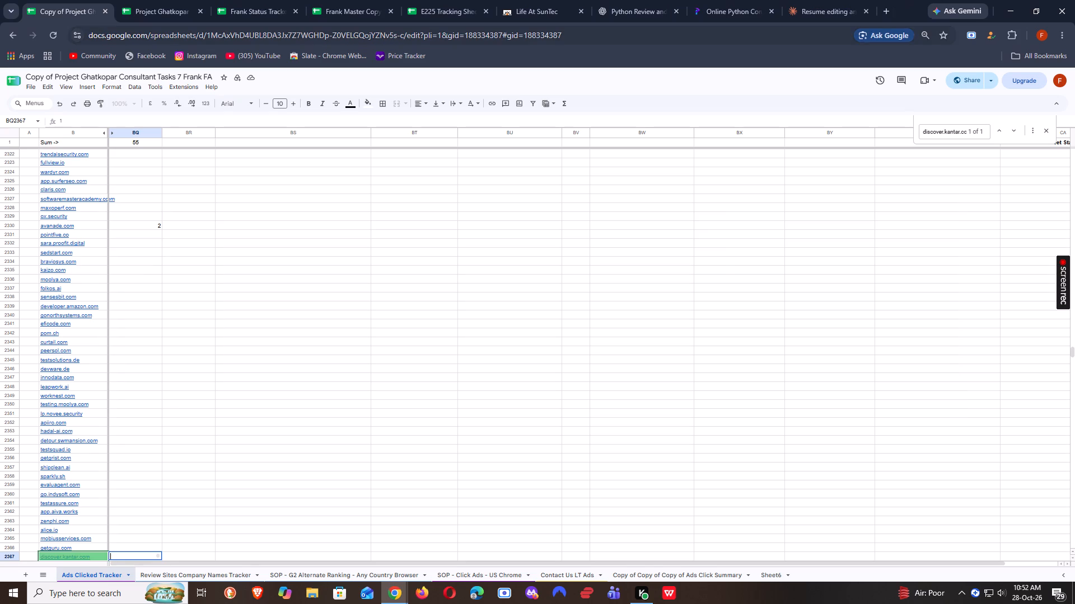
key("ctrl+f")
key("ctrl+v")
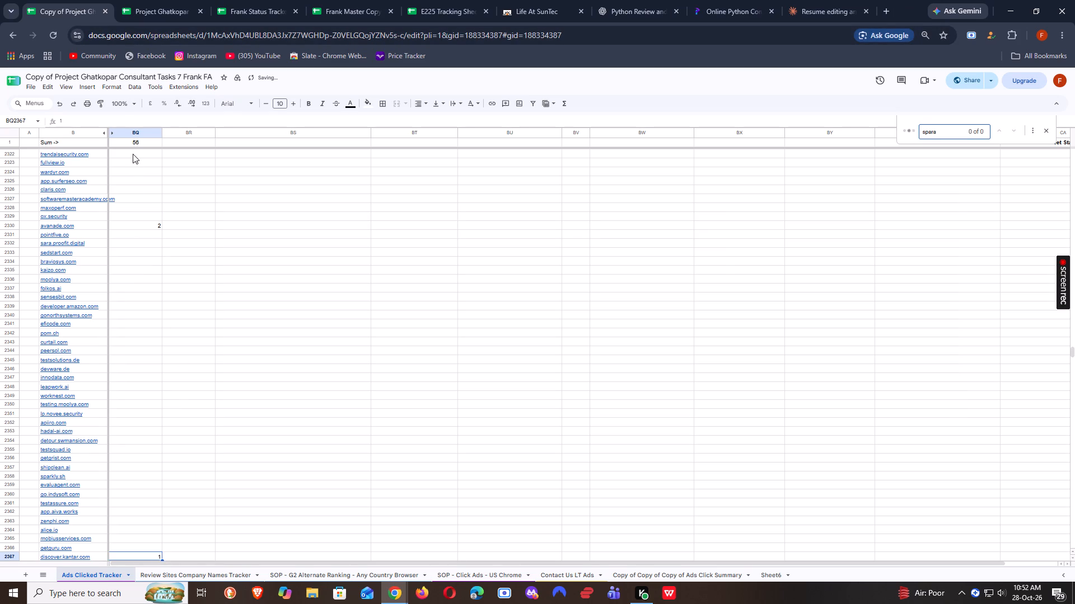
left_click(133, 154)
Copy the full domain spara.com from the ad page and add it below peruzzisolutions.com in the tracker.
key("alt+Tab")
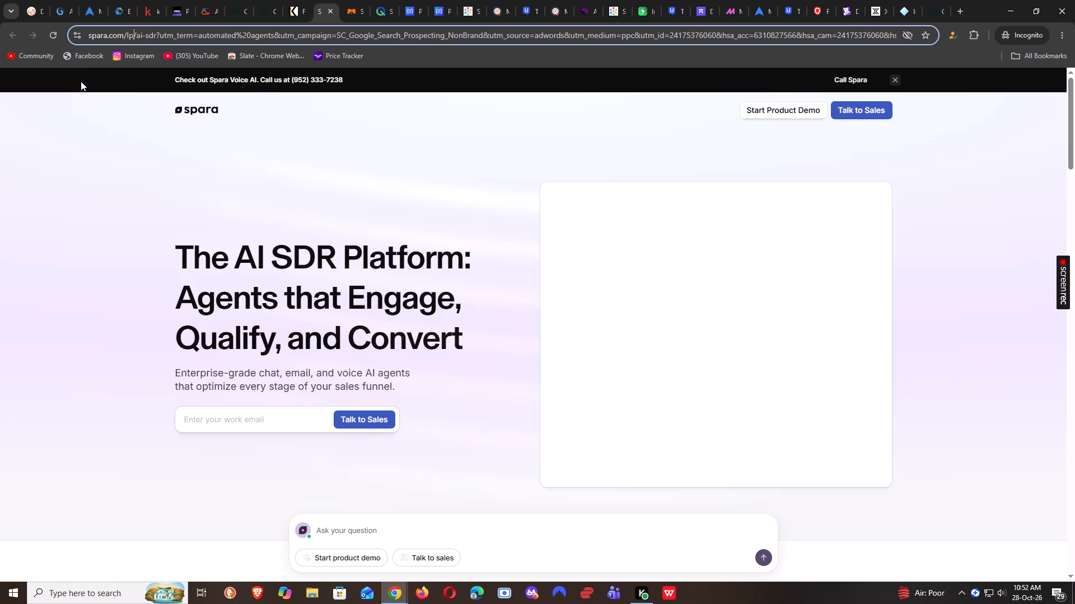
left_click(106, 30)
left_click(139, 34)
left_click(166, 36)
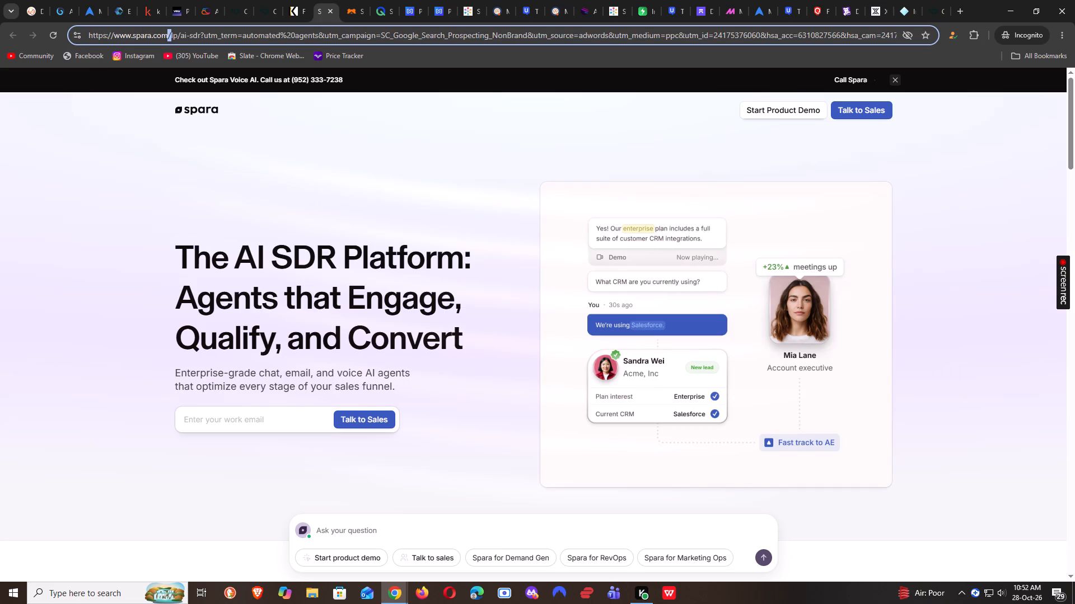
left_click(148, 30)
left_click_drag(148, 30, 163, 29)
key("ctrl+c")
key("alt+Tab")
left_click(317, 338)
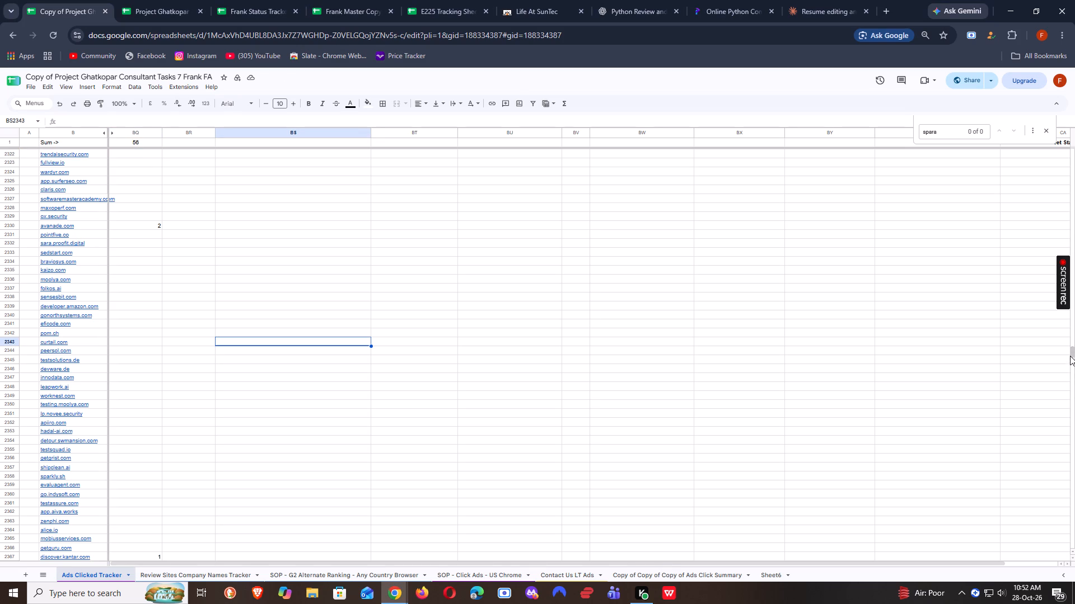
left_click_drag(1072, 351, 1072, 386)
scroll(373, 367, "up", 7)
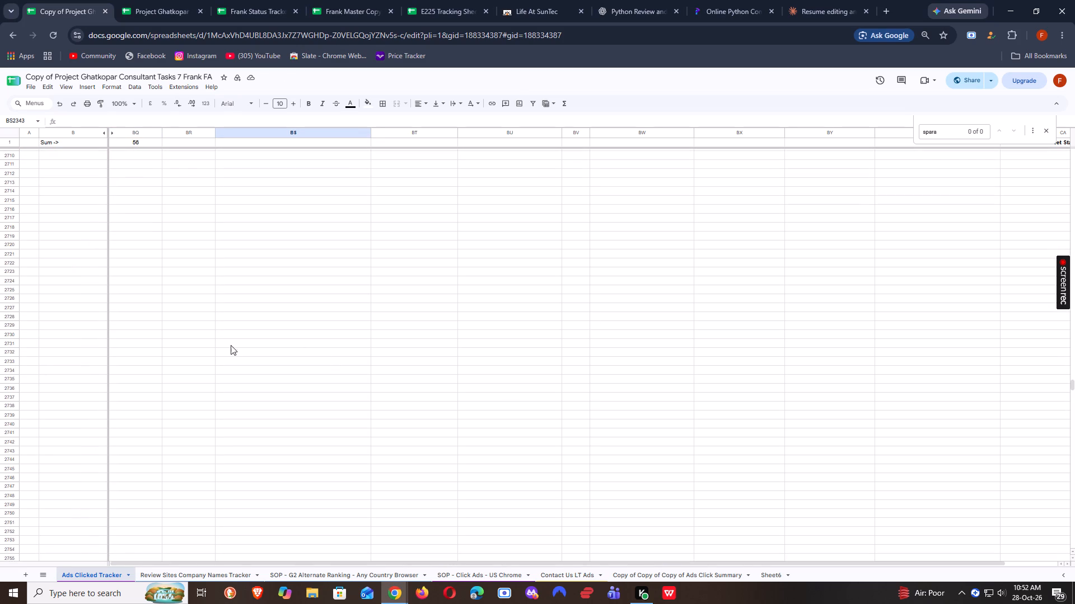
scroll(231, 345, "up", 14)
scroll(85, 332, "up", 4)
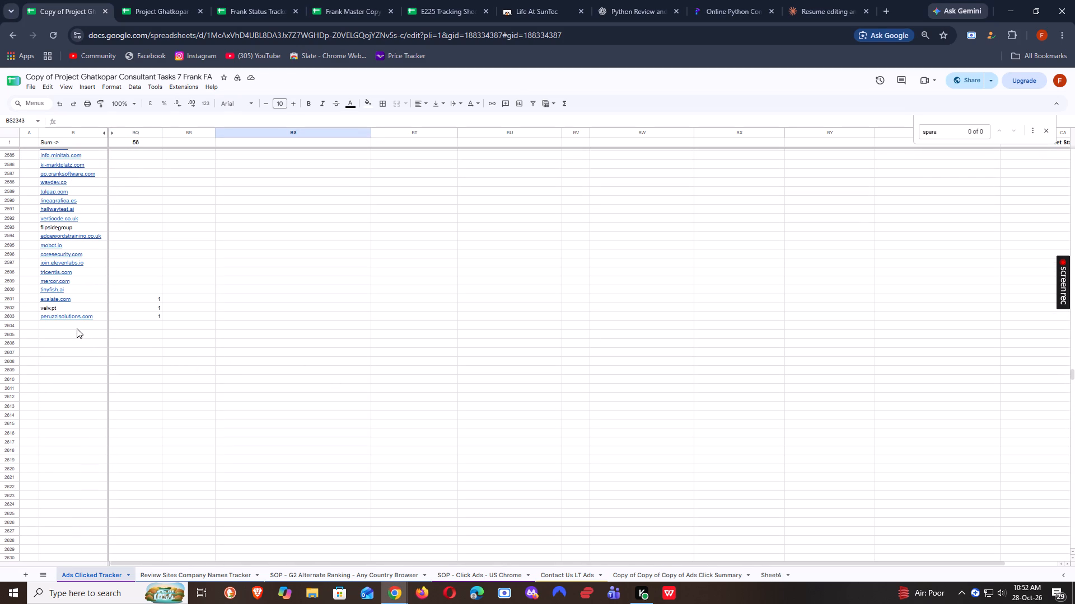
left_click(77, 327)
key("ctrl+v")
Enter 1 as the 28-Oct-26 click count for spara.com.
left_click(127, 321)
left_click(127, 332)
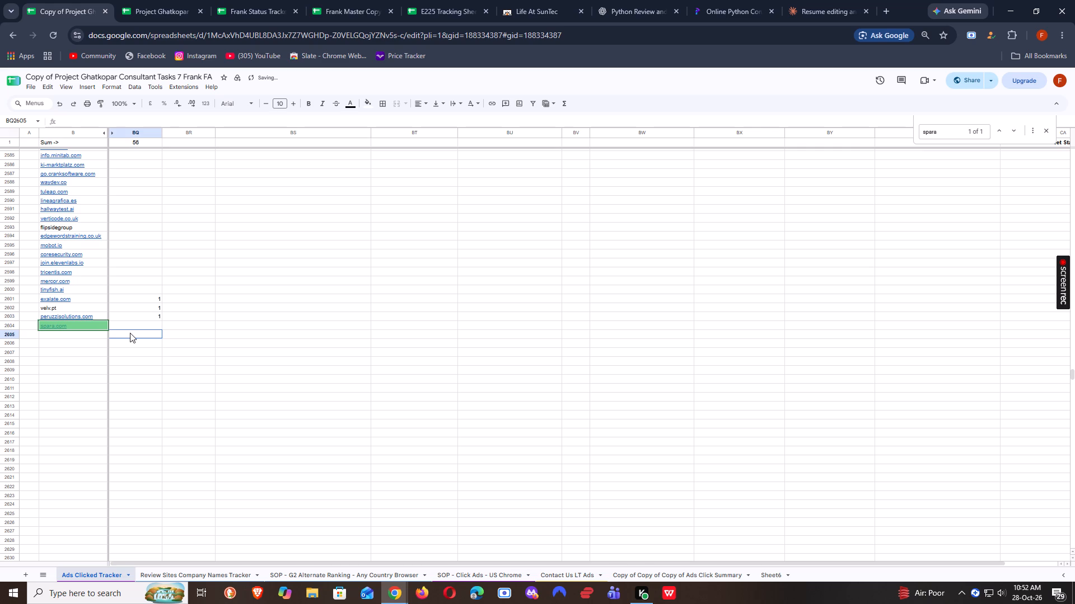
key("Up")
key("1")
key("Return")
key("alt+Tab")
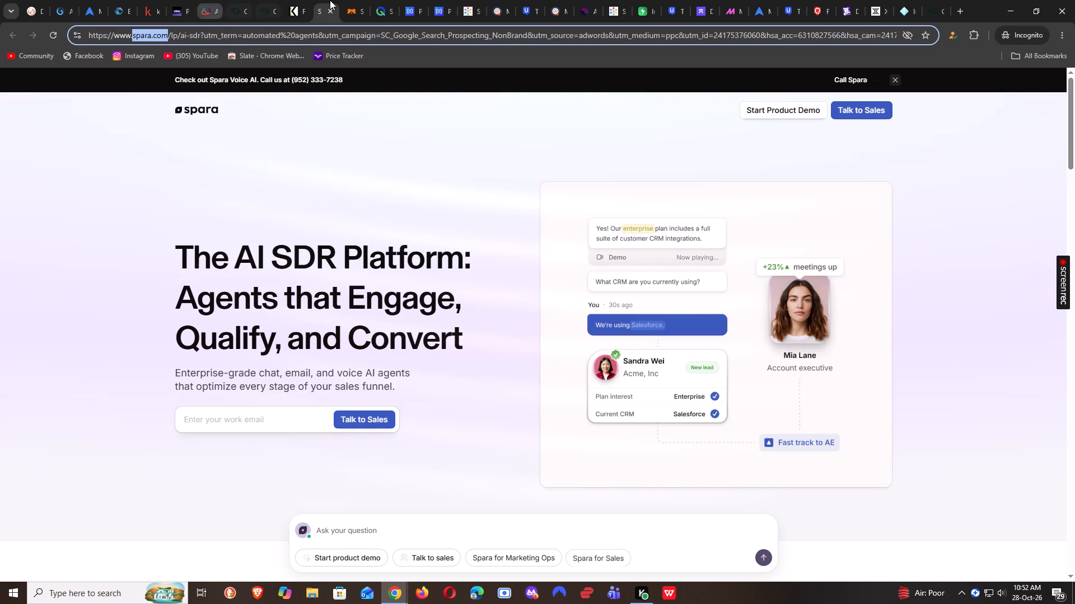
Go to the SmartBear QMetry free-trial ad page and browse through it.
left_click(344, 0)
middle_click(258, 196)
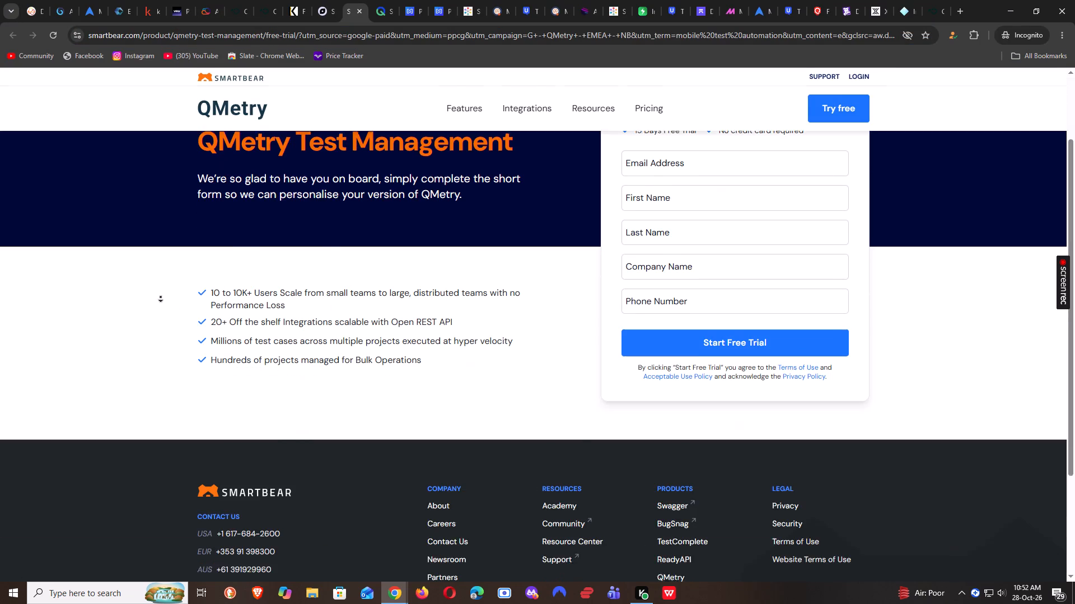
left_click_drag(153, 292, 144, 272)
Copy smartbear.com from the page address, find it in the tracker and set its 28-Oct-26 click count to 2.
left_click(104, 35)
left_click_drag(104, 35, 161, 31)
key("ctrl+c")
key("alt+Tab")
key("ctrl+f")
key("ctrl+v")
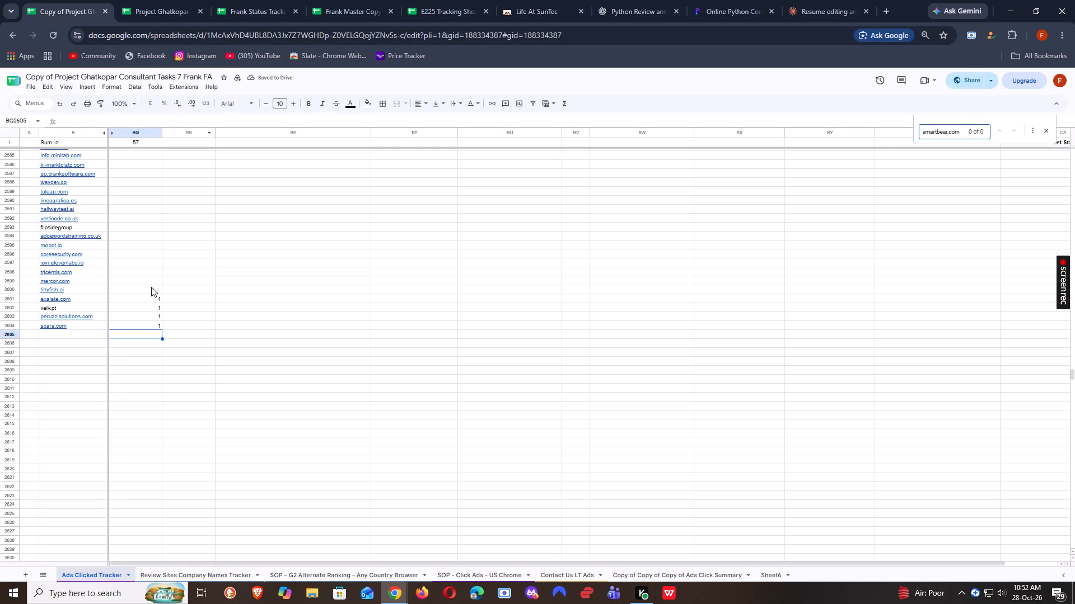
left_click(118, 152)
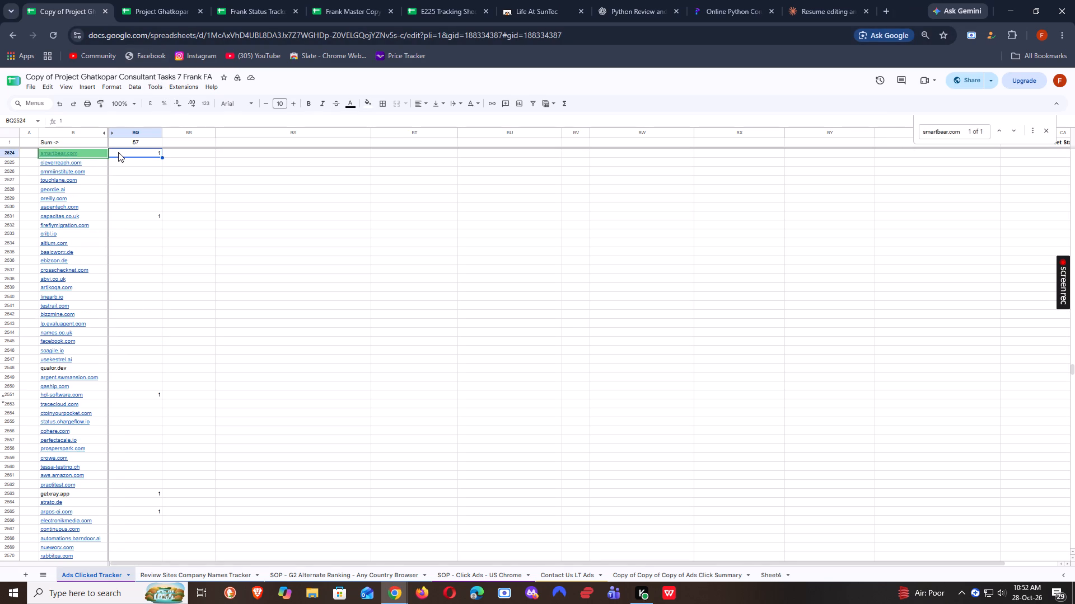
key("2")
key("alt+Return")
key("alt+Tab")
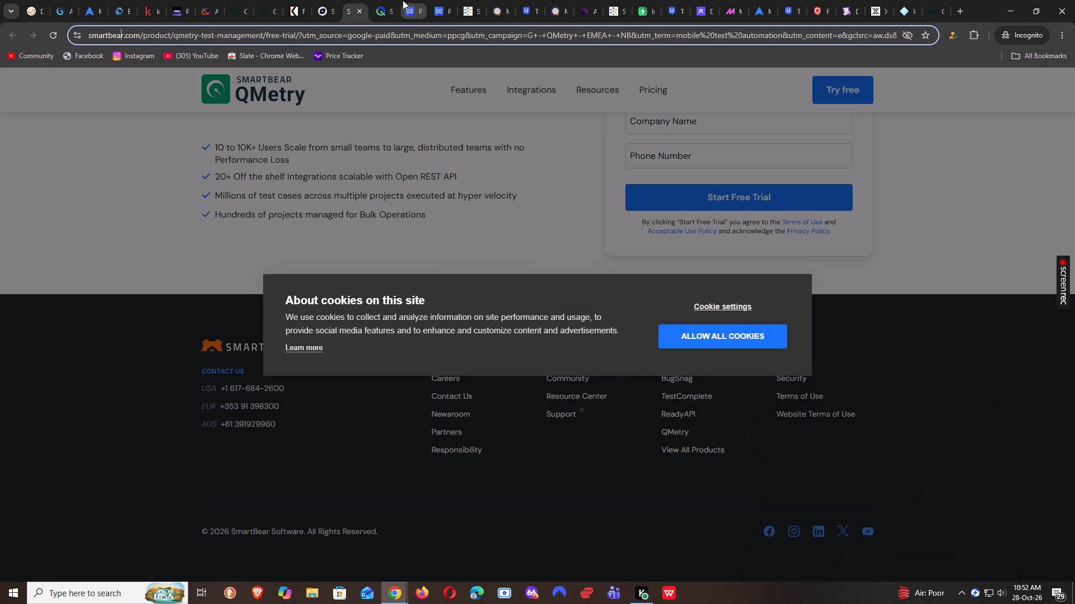
Go to the ACCELQ mobile testing ad page and browse through it.
left_click(394, 0)
middle_click(584, 170)
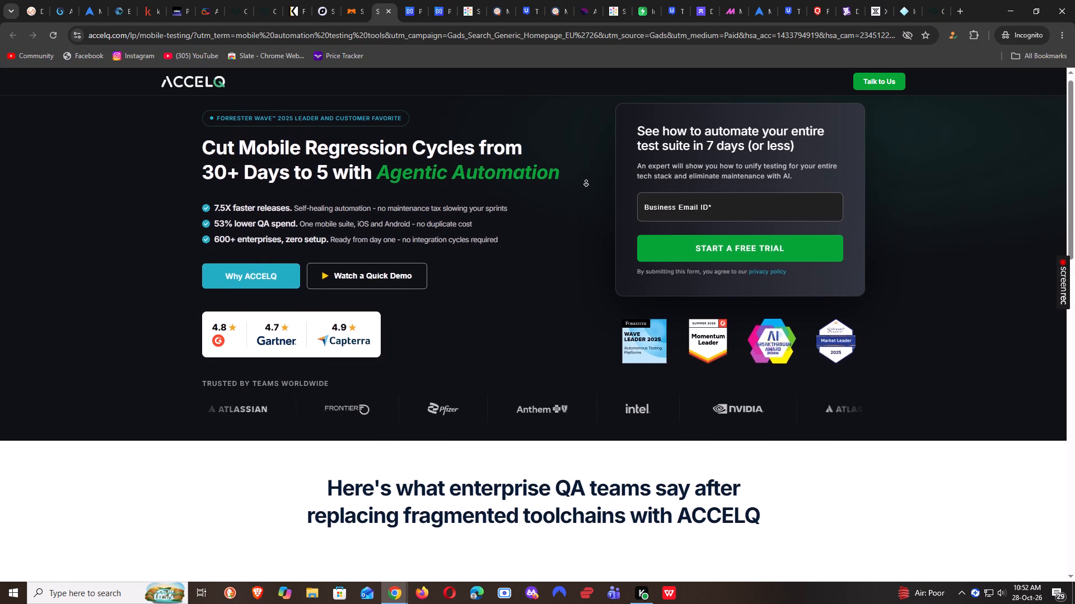
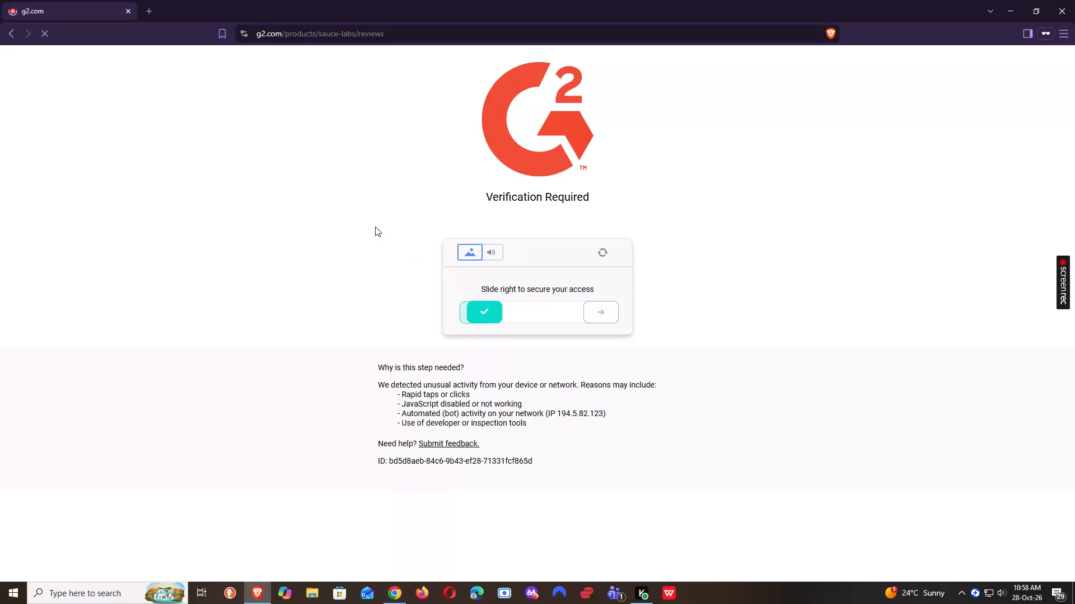
Close the Brave window showing the G2 page and set Status 1 to Done for the 28 Oct 2026 Singapore row.
left_click_drag(256, 0, 274, 431)
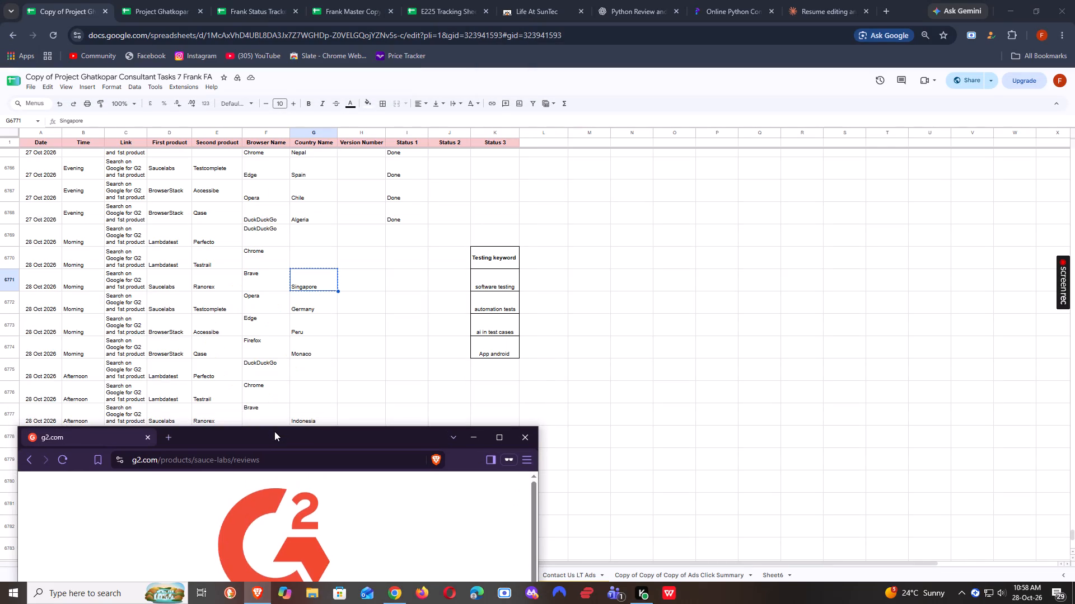
left_click_drag(274, 431, 274, 300)
left_click(527, 311)
left_click(392, 276)
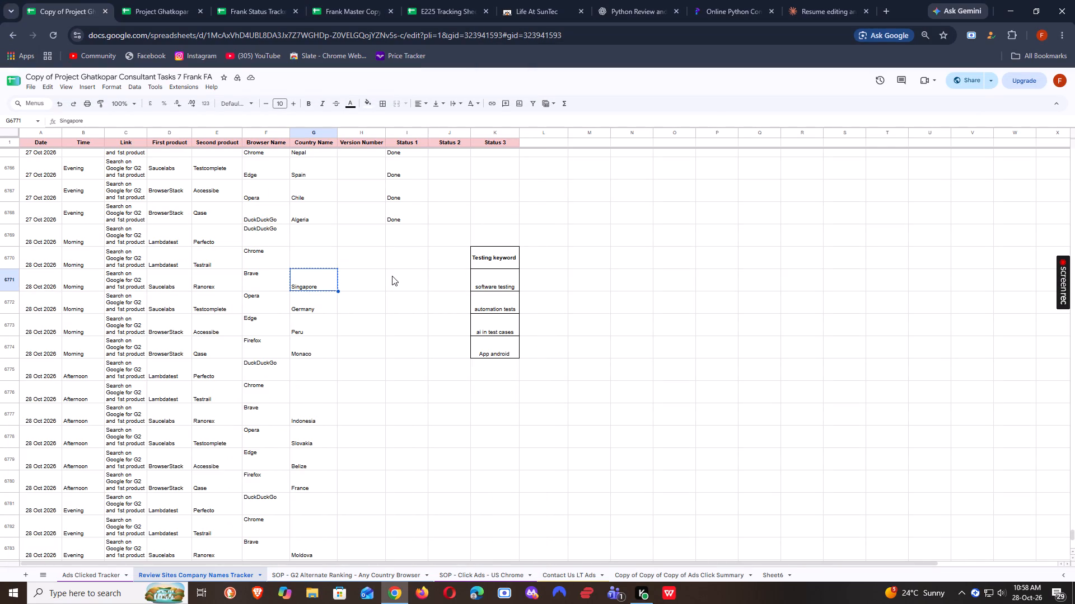
type("Done")
key("Return")
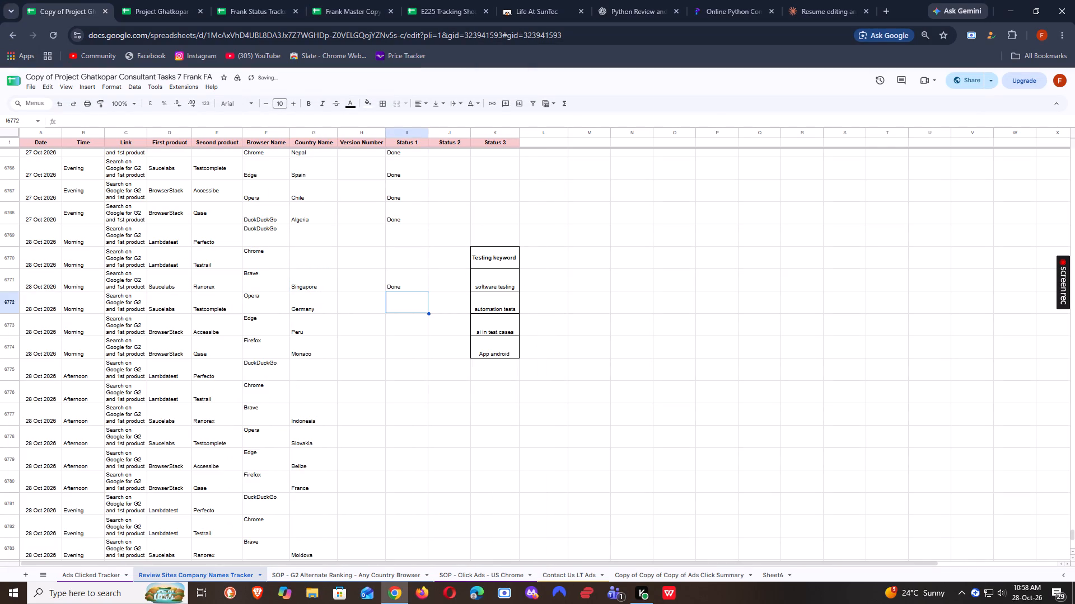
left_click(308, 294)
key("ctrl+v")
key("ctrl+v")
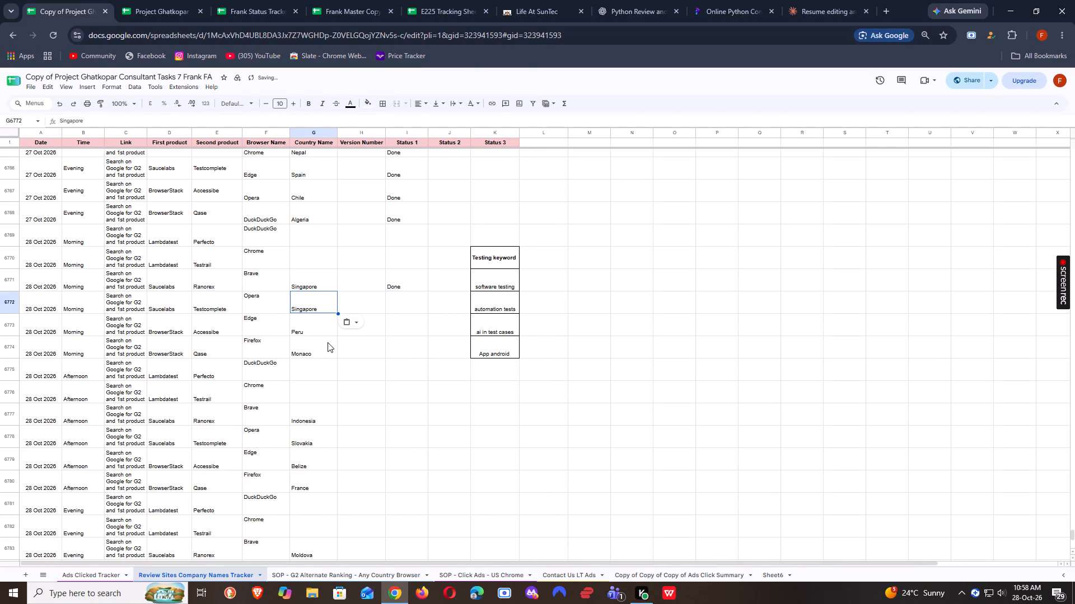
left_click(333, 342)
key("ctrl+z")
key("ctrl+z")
Copy Germany from the tracker's Opera row and connect ExpressVPN to the Germany - Frankfurt - 1 location.
key("ctrl+c")
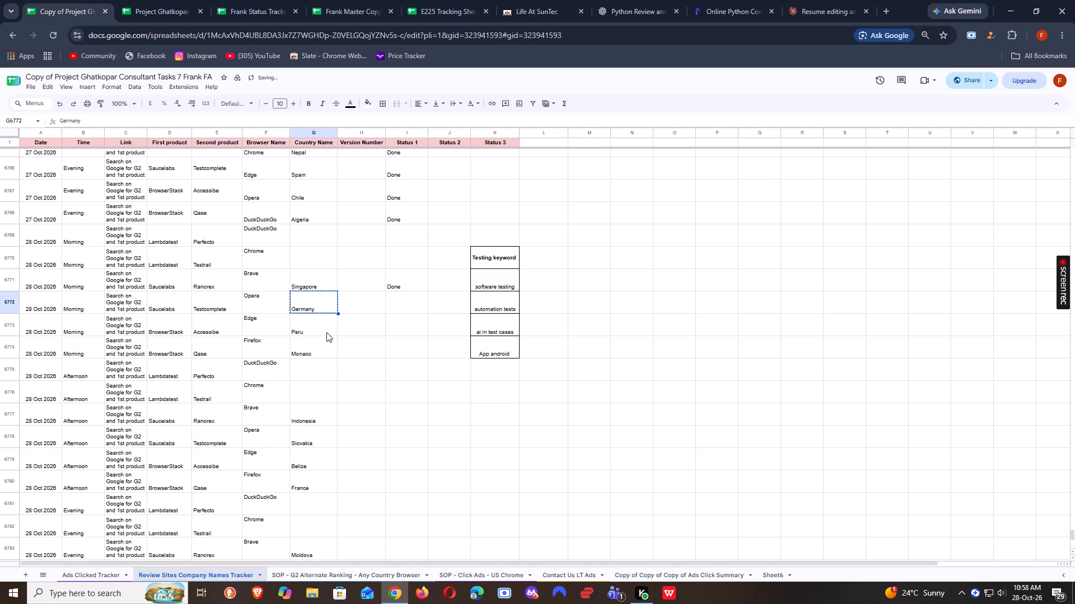
left_click(576, 591)
left_click(484, 286)
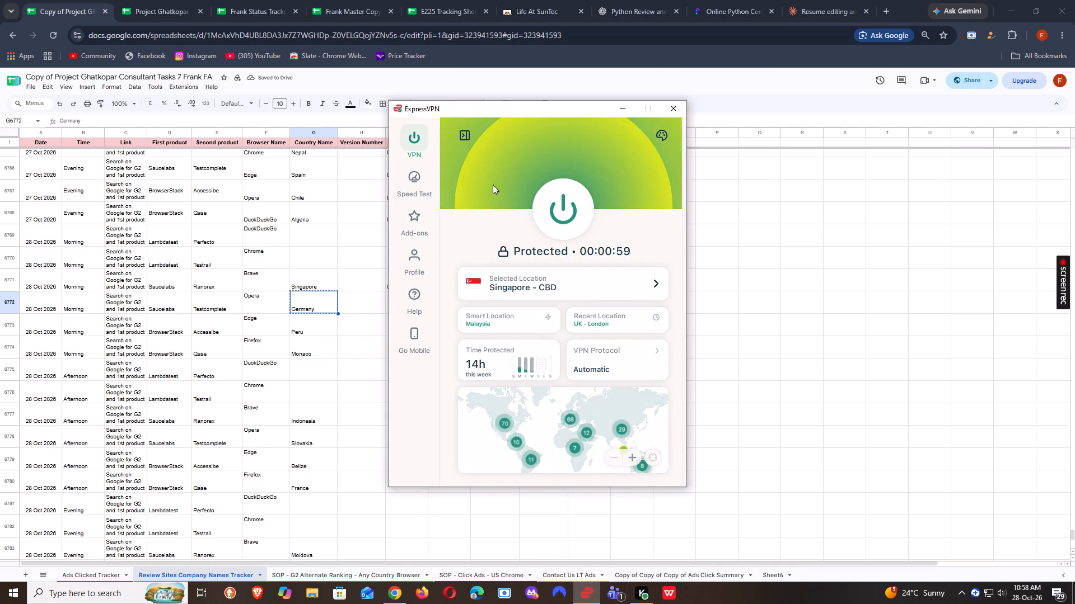
left_click(533, 159)
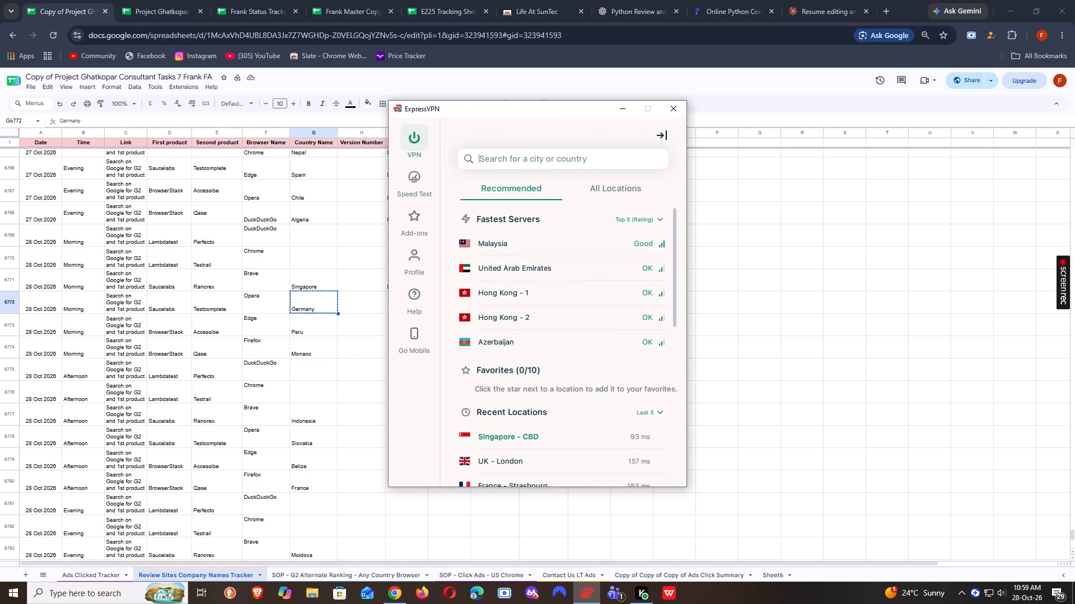
key("ctrl+v")
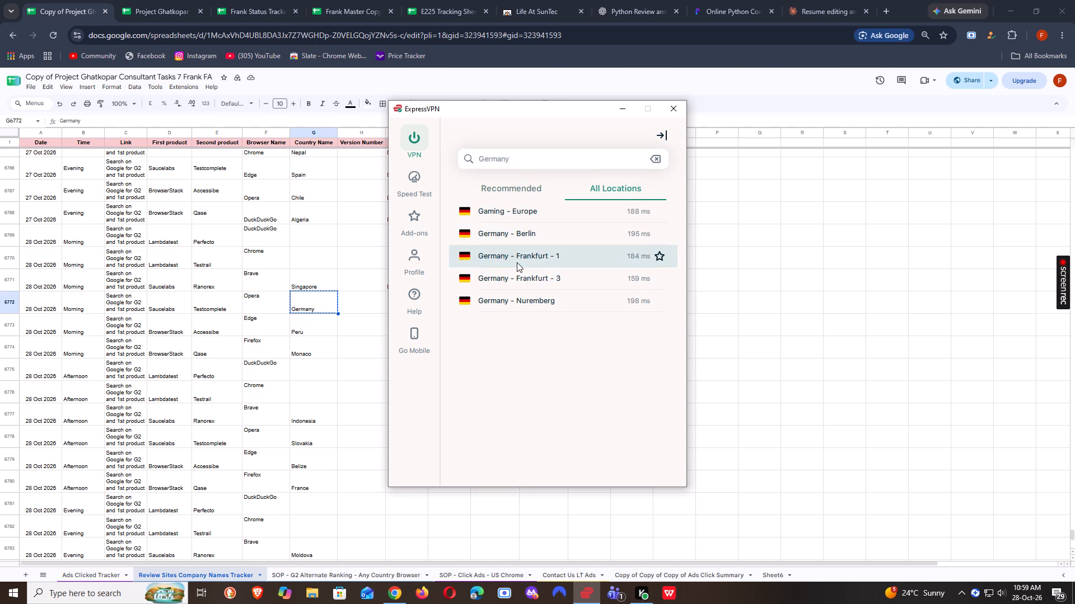
left_click(517, 262)
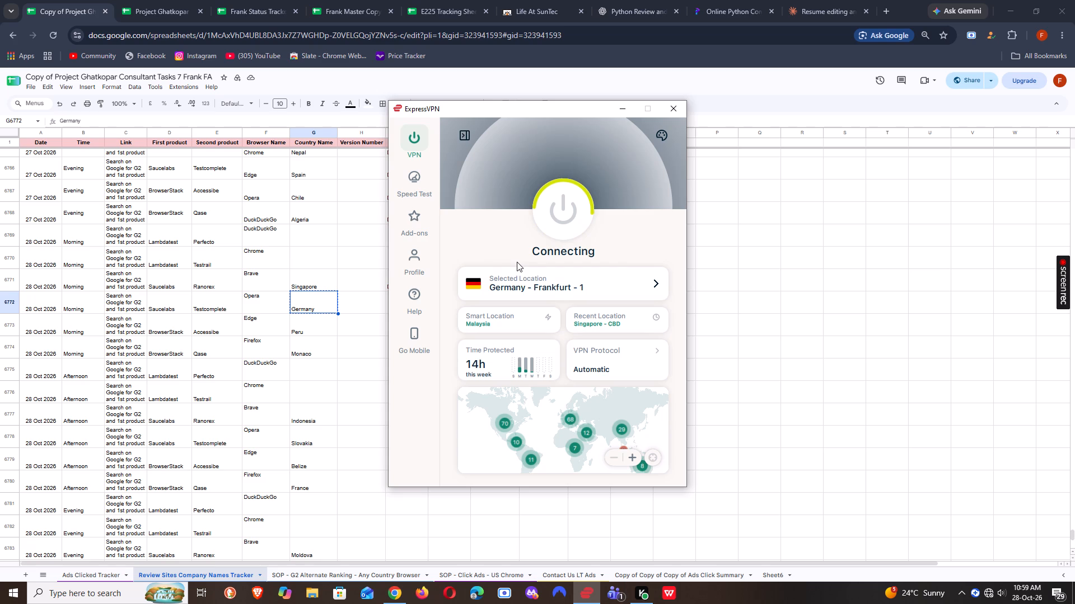
left_click(673, 108)
Open a private Opera window and run a web search for go.
right_click(442, 596)
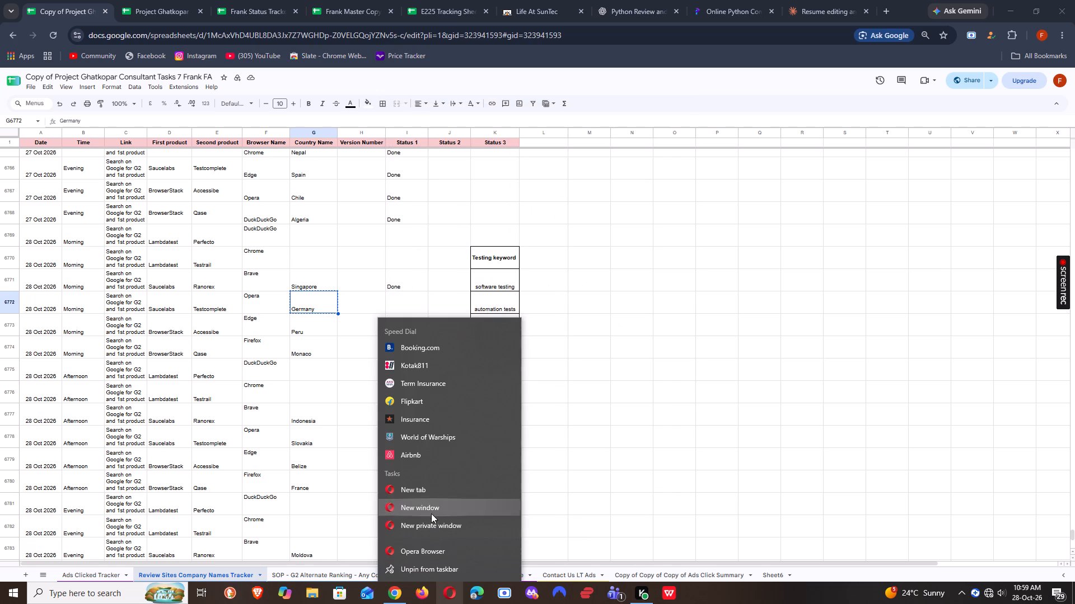
left_click(434, 522)
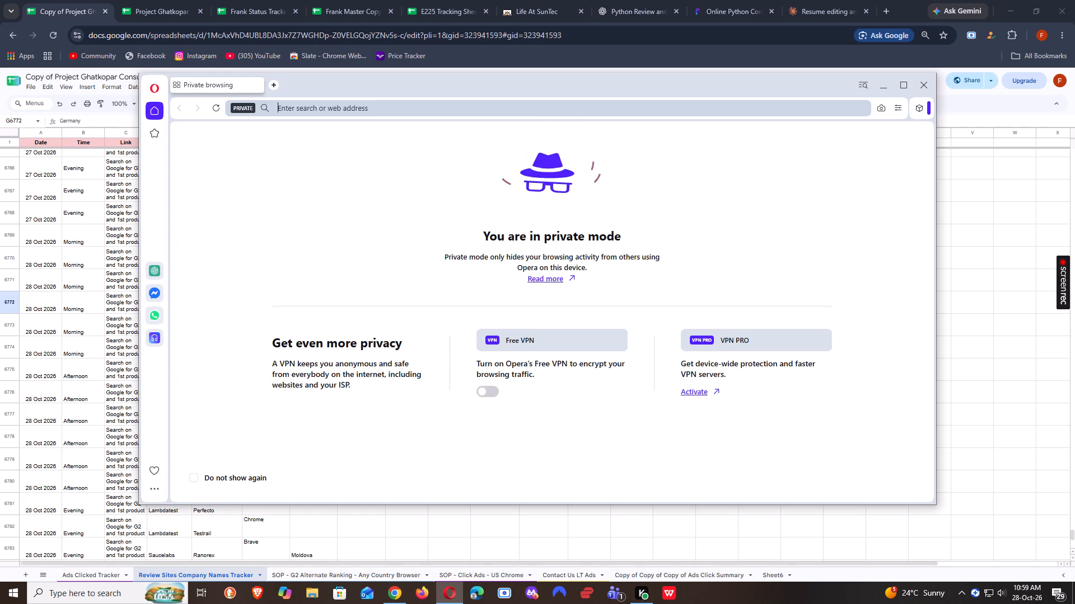
left_click(349, 113)
type("go")
key("Return")
Copy the keyword software testing from the tracker and switch the Google results in Opera to English.
key("alt+Tab")
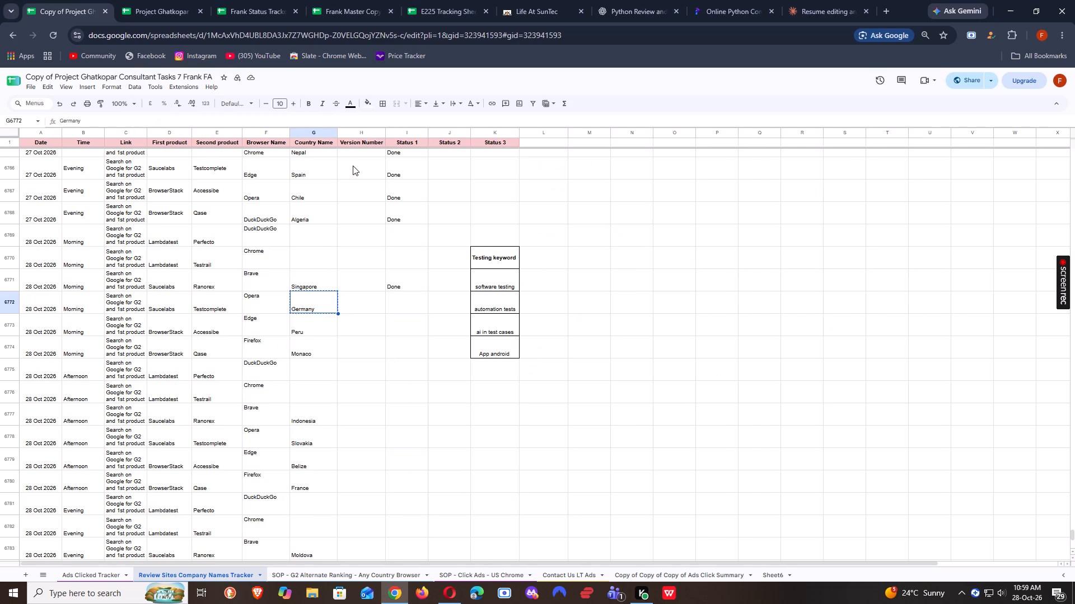
left_click(510, 282)
key("ctrl+c")
key("alt+Tab")
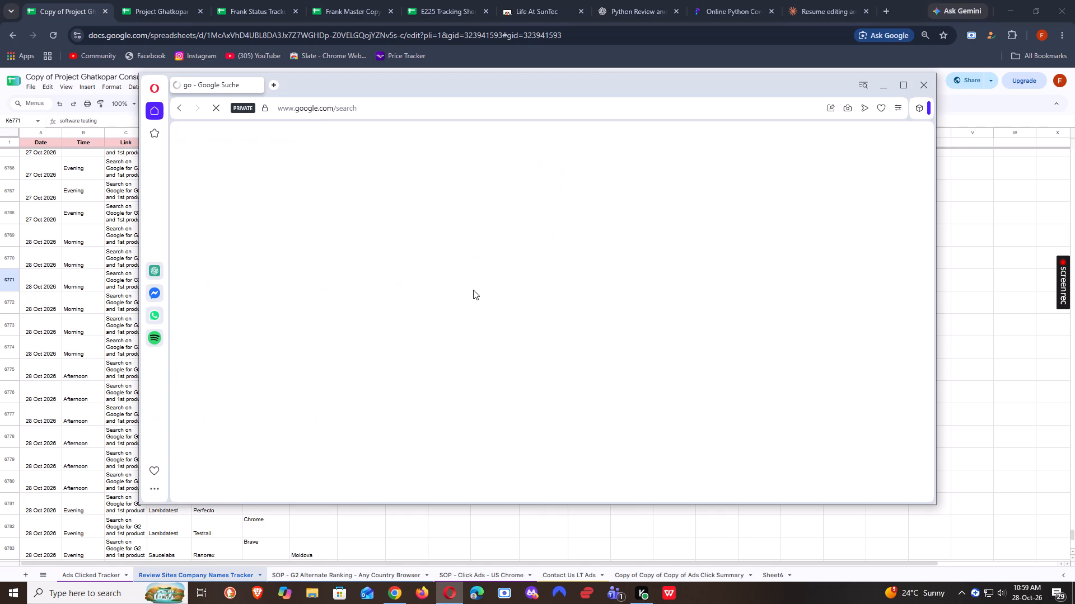
scroll(451, 424, "down", 5)
left_click(459, 425)
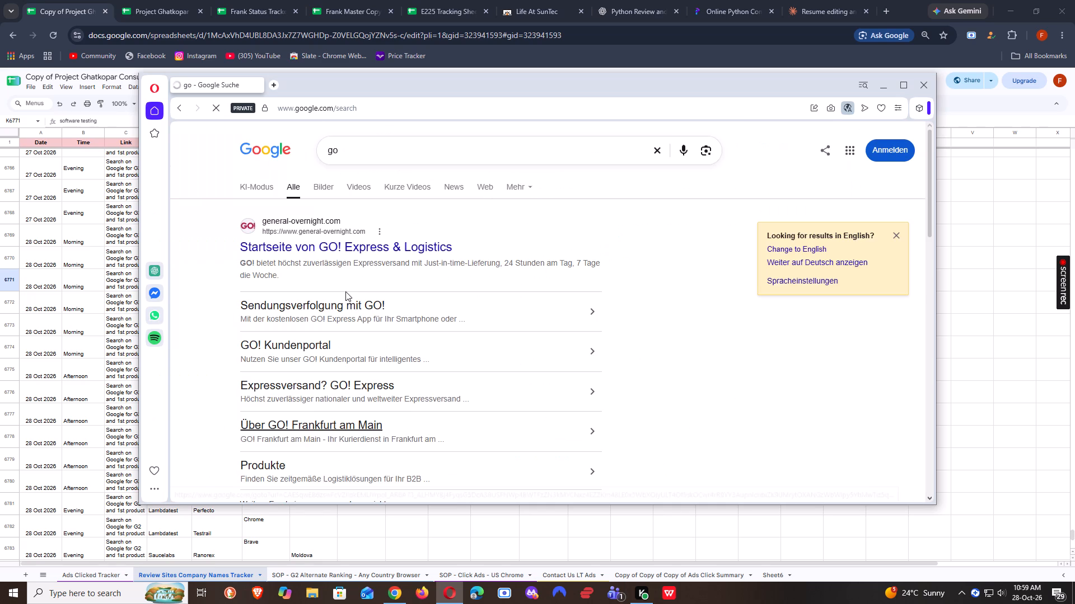
left_click(807, 245)
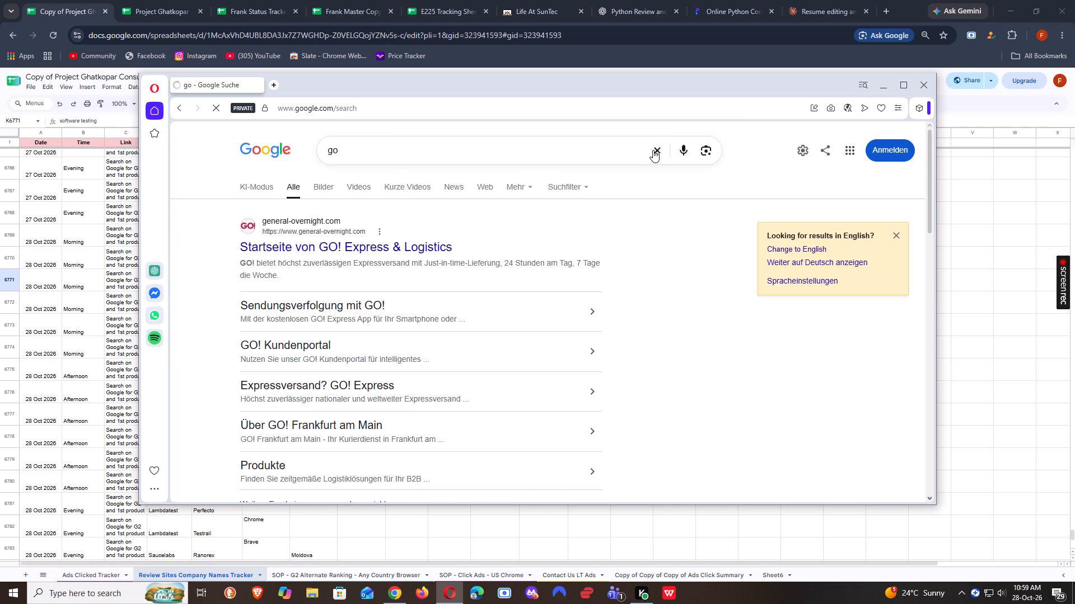
Search Google for software testing in place of go and look through the results for sponsored listings.
left_click(653, 150)
key("ctrl+v")
key("ctrl+Return")
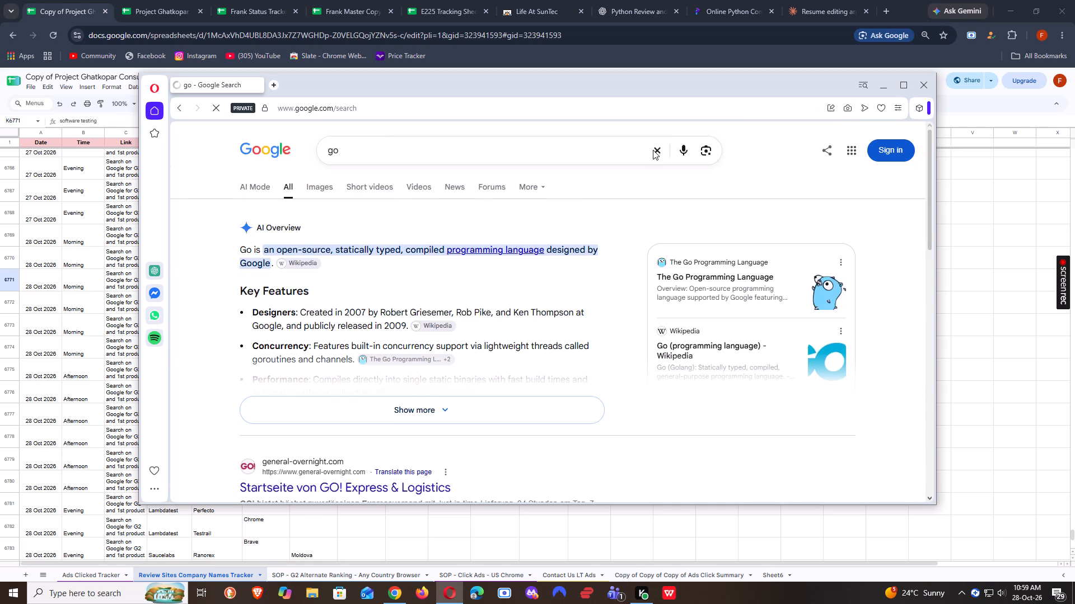
left_click(652, 149)
key("ctrl+v")
key("ctrl+Return")
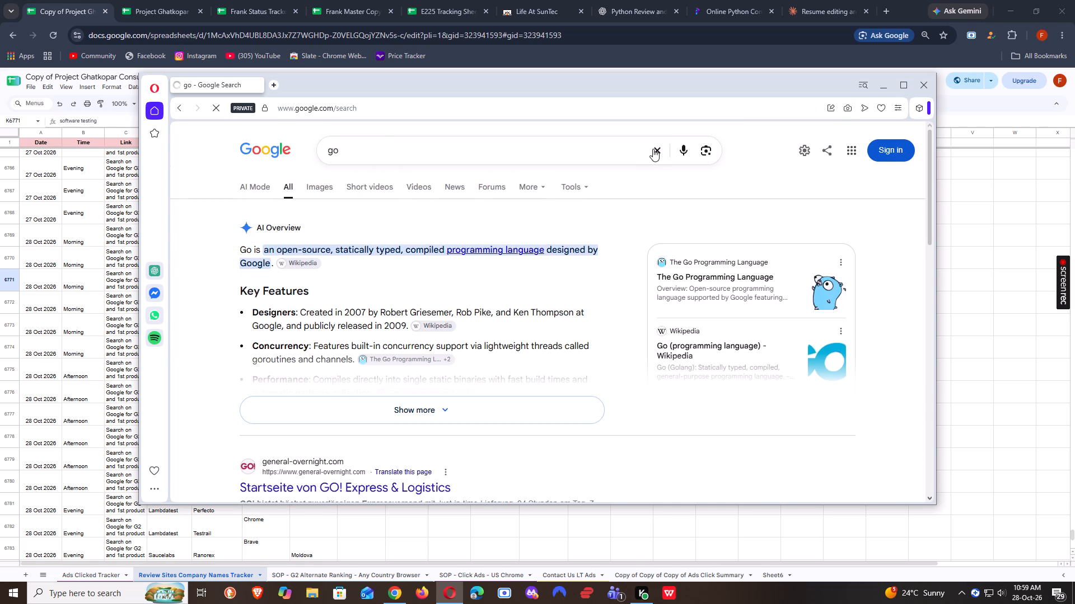
key("Tab")
left_click(652, 148)
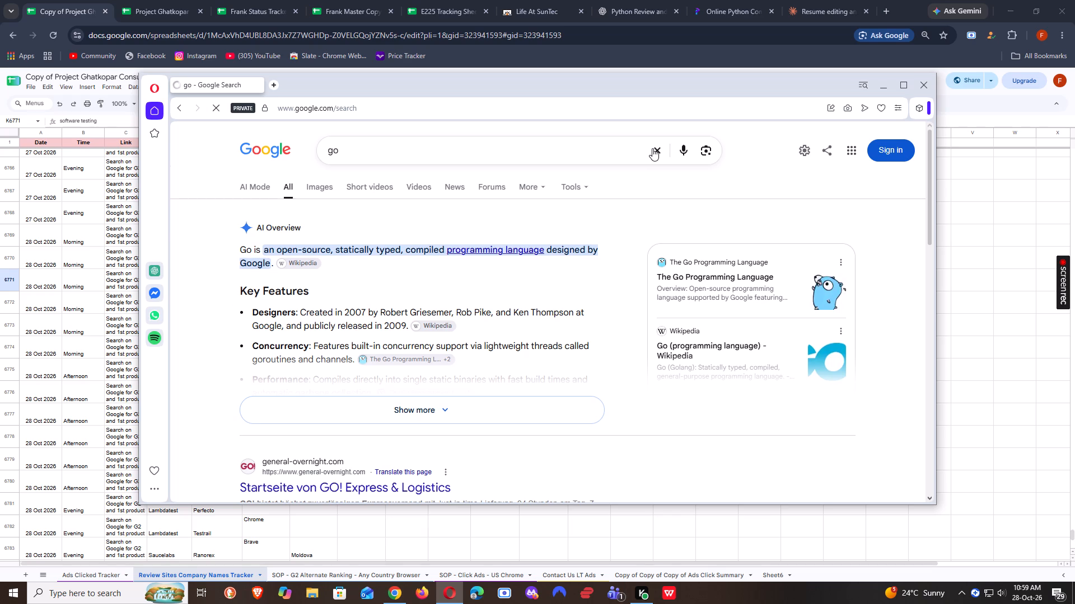
key("ctrl+v")
key("ctrl+Return")
triple_click(652, 148)
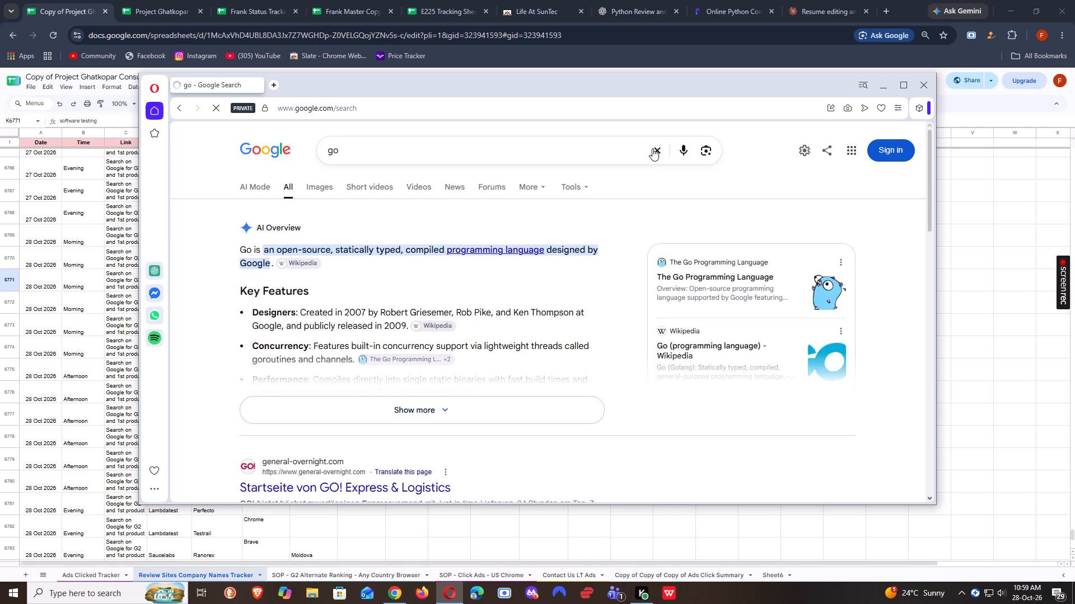
triple_click(652, 148)
triple_click(652, 148)
left_click(653, 149)
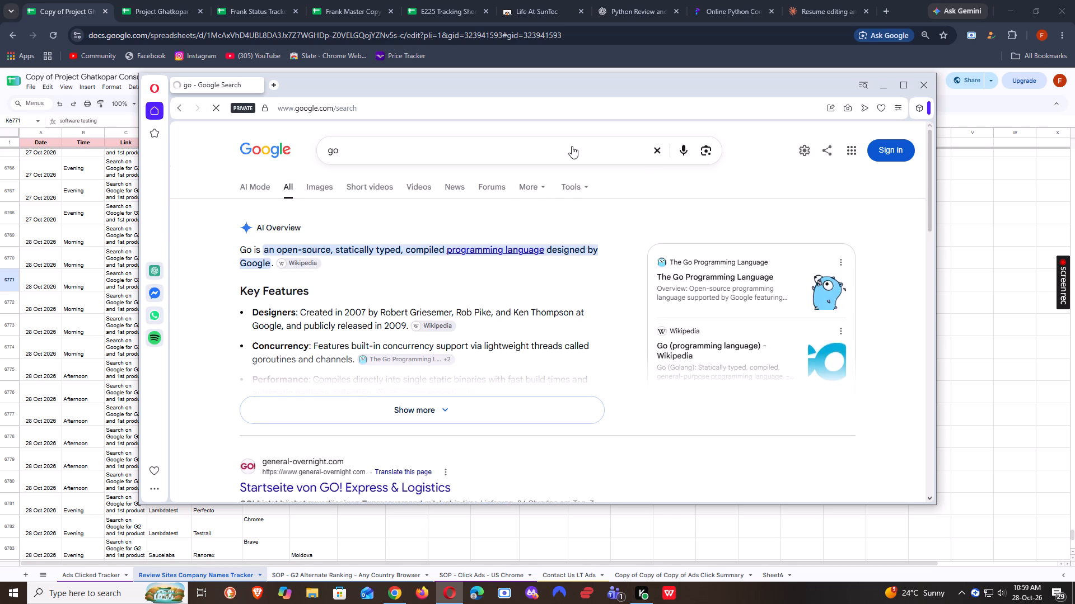
double_click(571, 146)
key("BackSpace")
key("ctrl+v")
key("ctrl+Return")
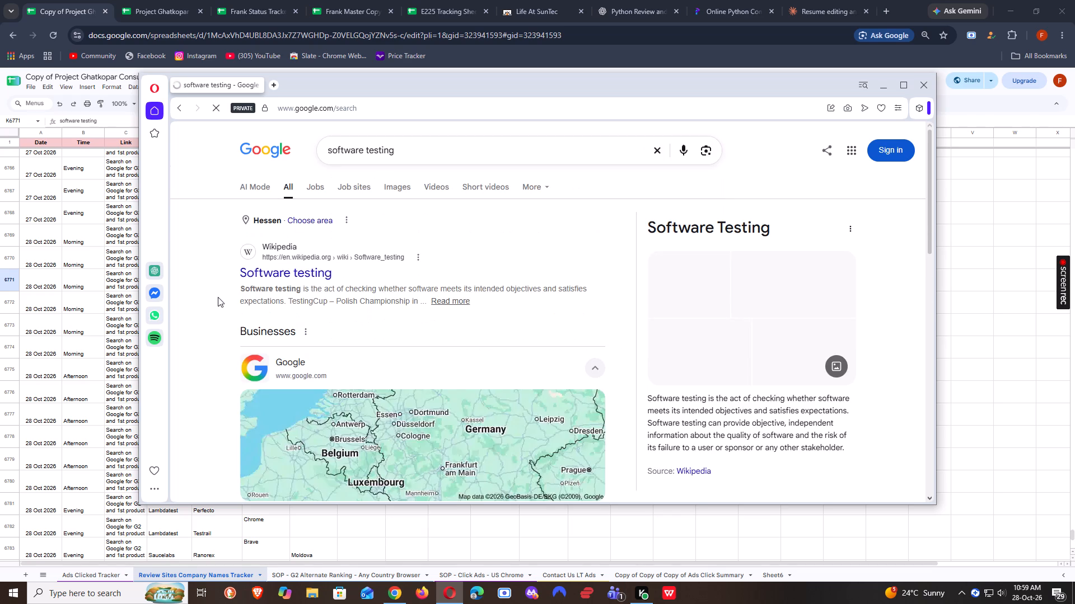
scroll(218, 297, "down", 20)
scroll(218, 297, "down", 9)
scroll(221, 305, "up", 16)
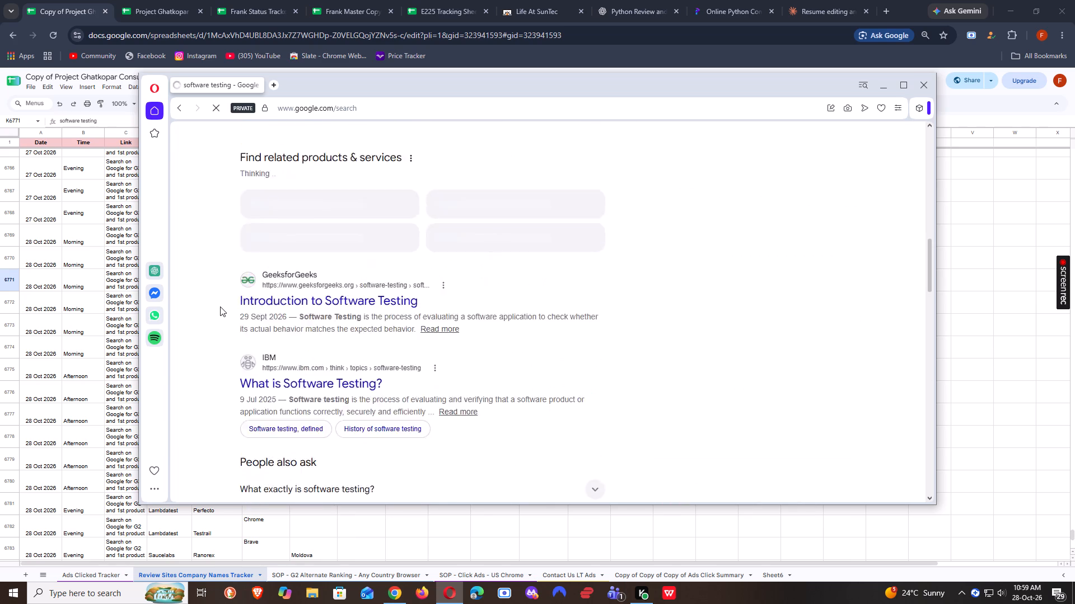
scroll(220, 306, "up", 10)
Copy the keyword automation tests from the tracker, search Google for it in Opera and look through the results.
key("alt+Tab")
left_click(496, 304)
key("ctrl+c")
key("alt+Tab")
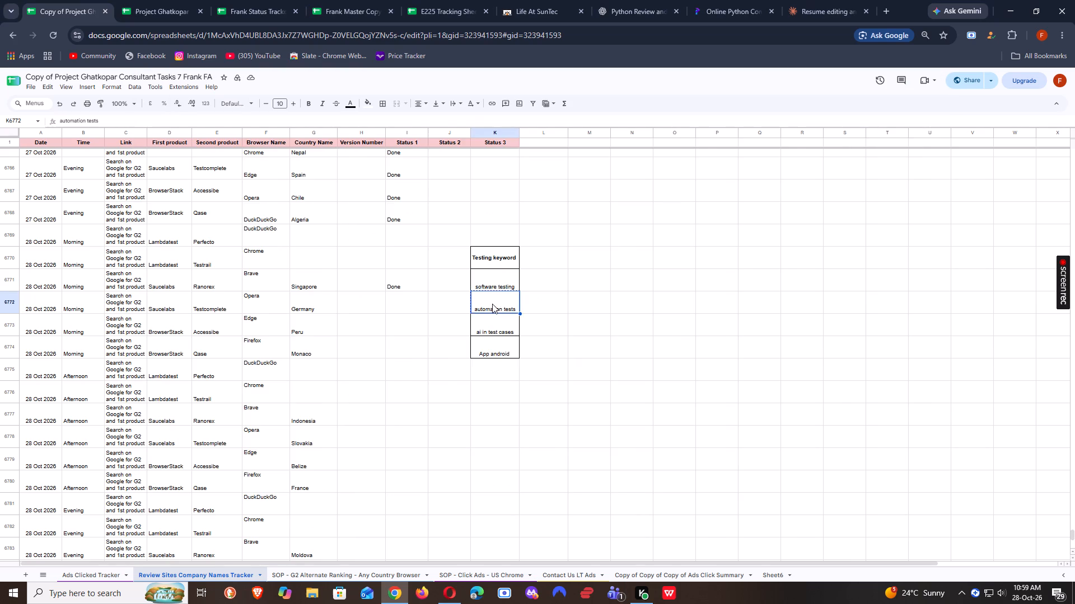
left_click(657, 138)
key("ctrl+v")
key("ctrl+Return")
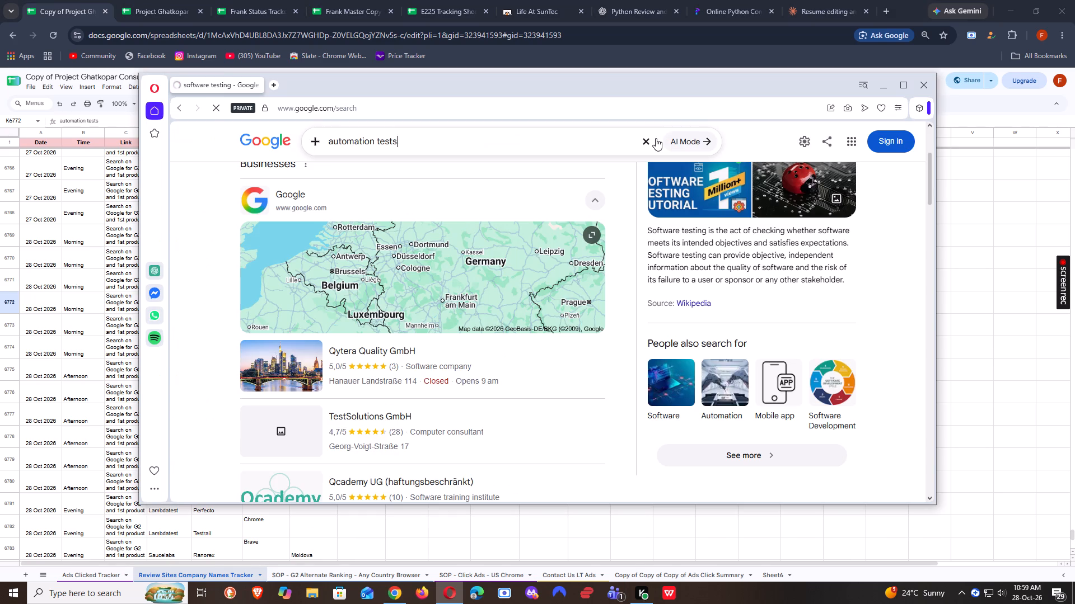
scroll(301, 266, "down", 20)
scroll(301, 266, "down", 9)
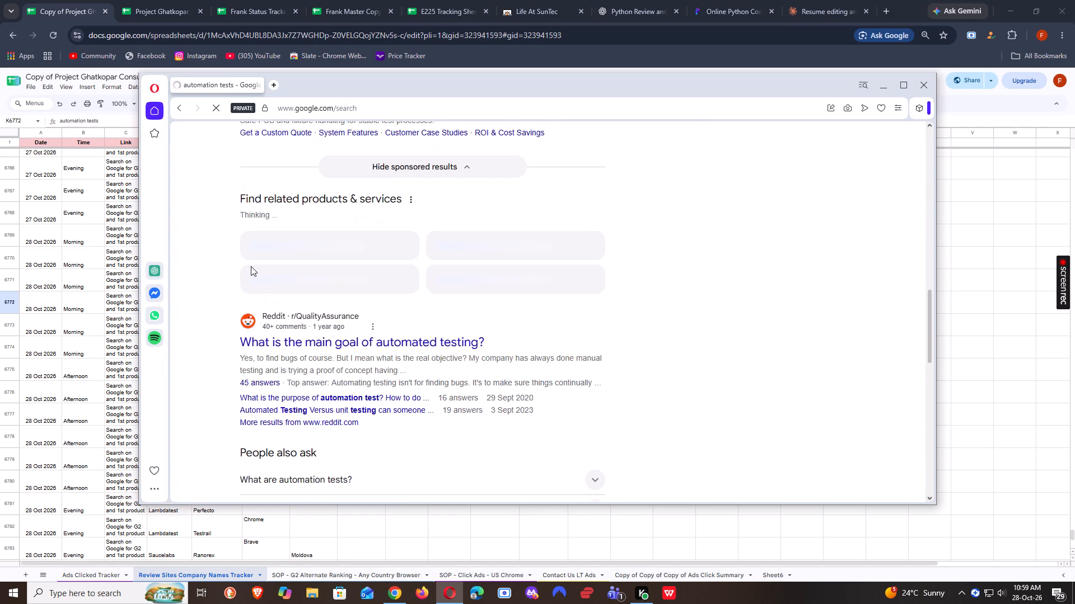
scroll(249, 267, "down", 7)
scroll(274, 264, "up", 13)
scroll(289, 261, "up", 10)
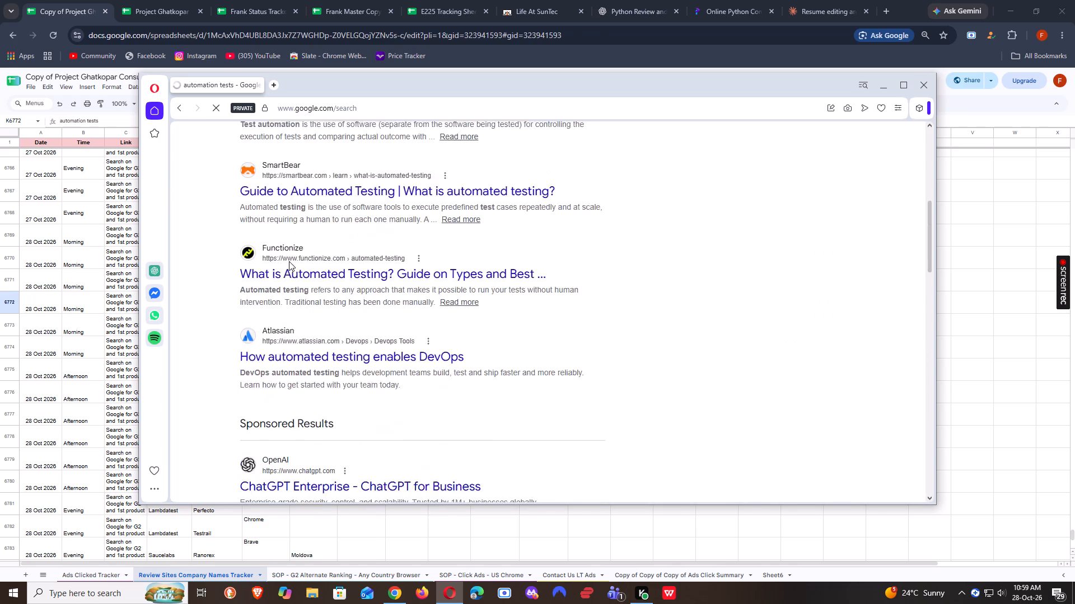
scroll(289, 261, "up", 20)
Search Google for G2 Saucelabs and open the G2 Sauce Labs reviews result.
left_click(651, 153)
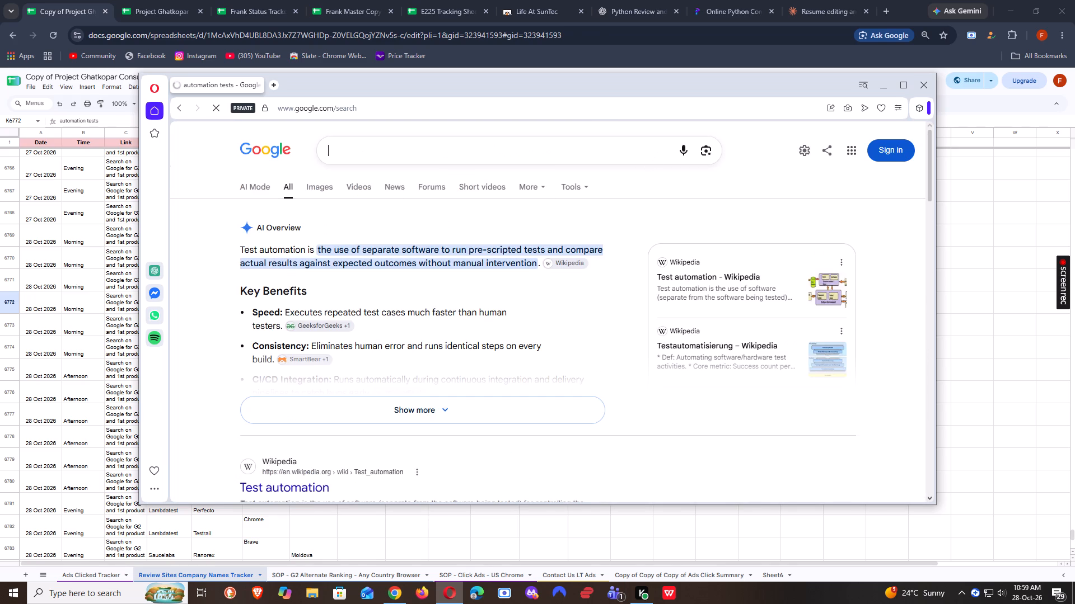
type("G2 Saucelabs '")
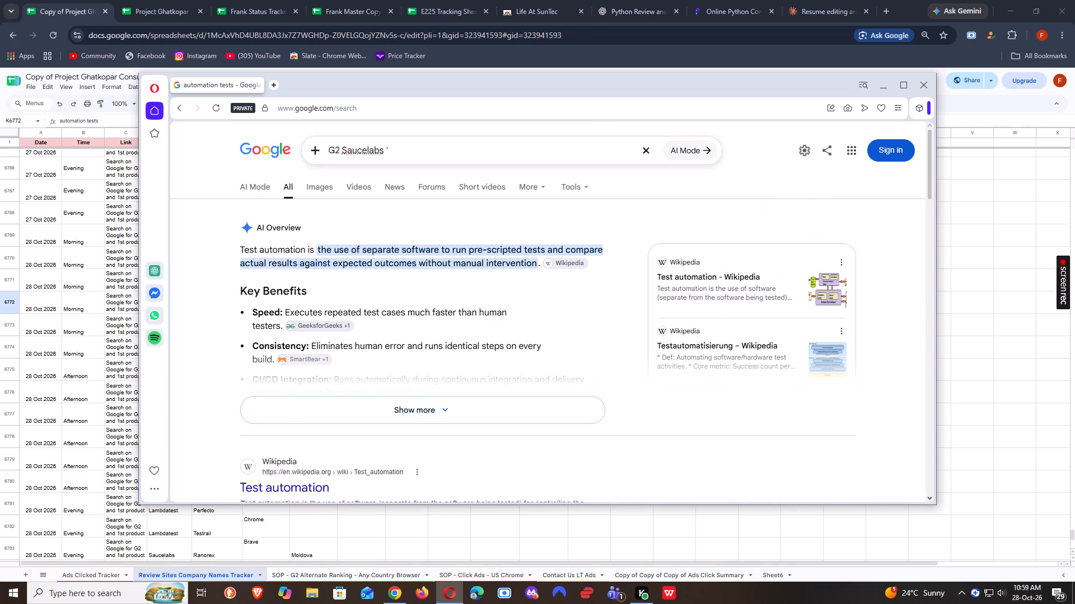
key("BackSpace")
key("Return")
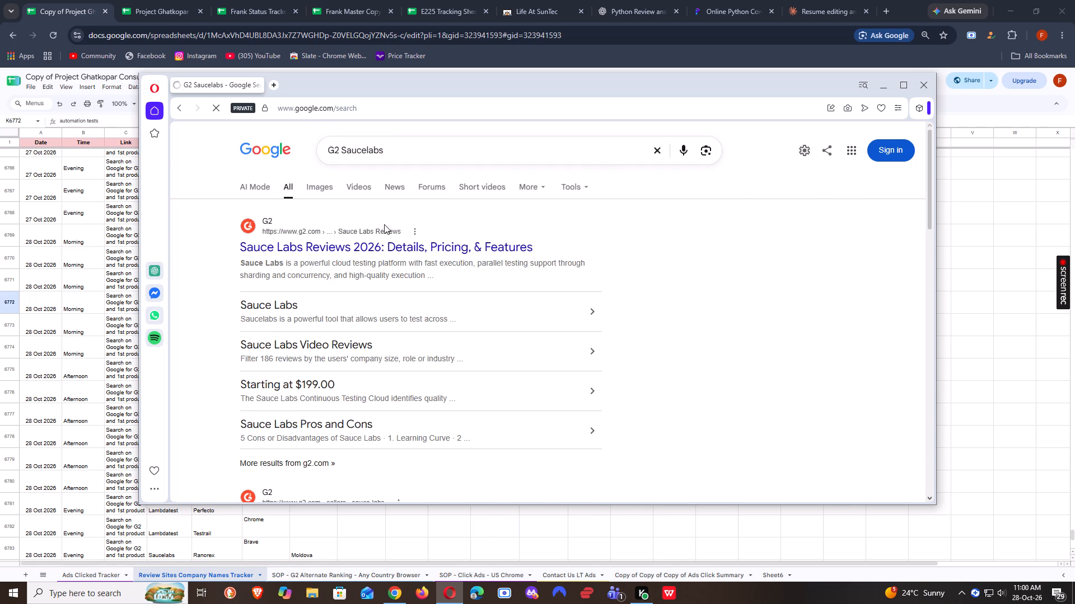
left_click(375, 238)
Maximize the Opera window and browse through the Sauce Labs reviews page on G2.
left_click_drag(357, 89, 257, 553)
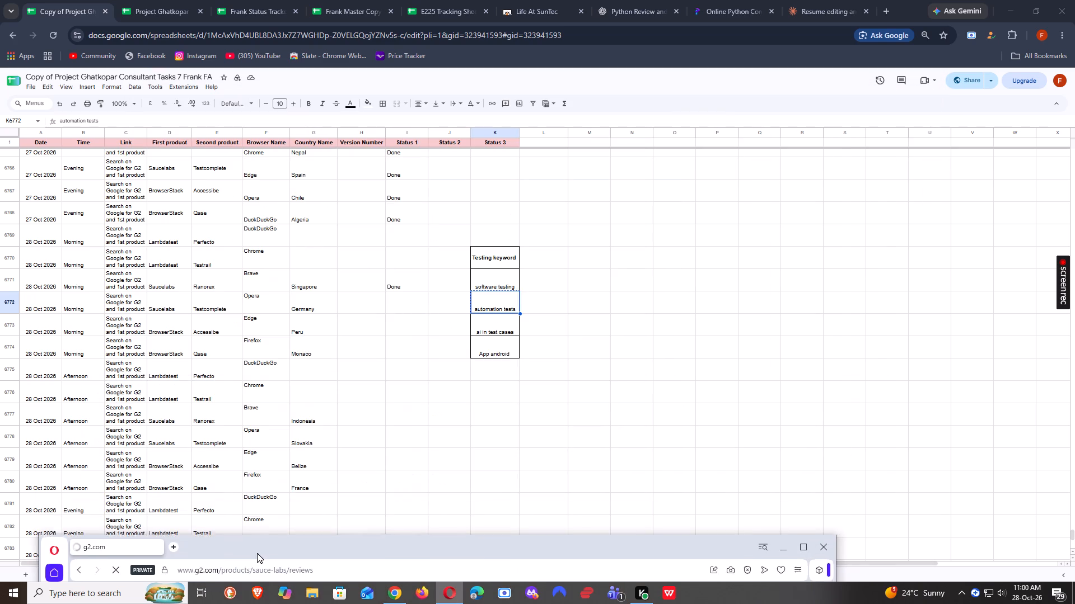
left_click_drag(257, 553, 250, 550)
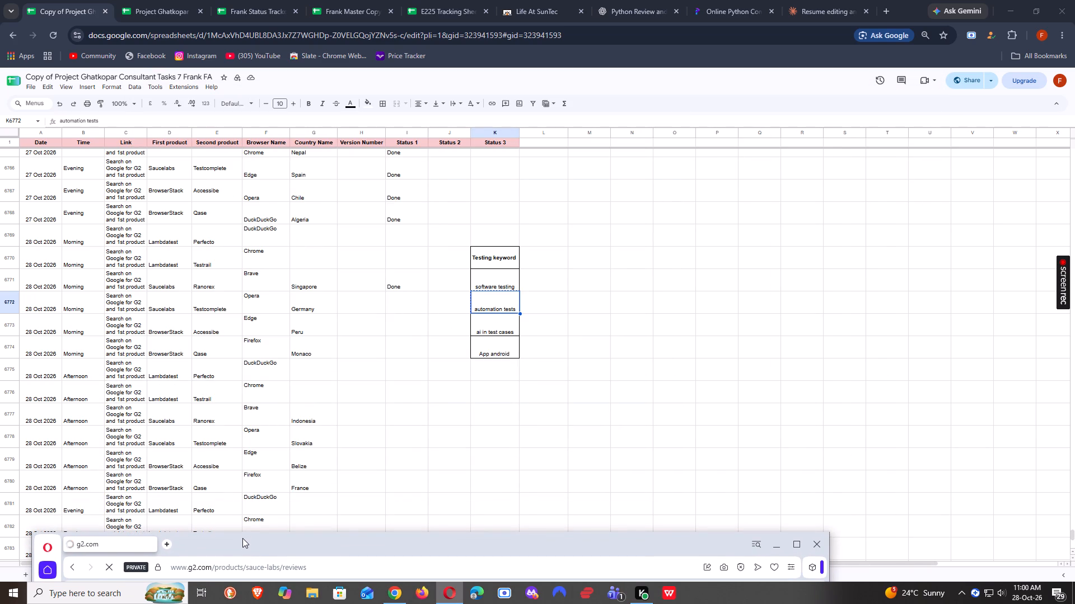
left_click_drag(242, 541, 221, 408)
left_click_drag(221, 408, 266, 409)
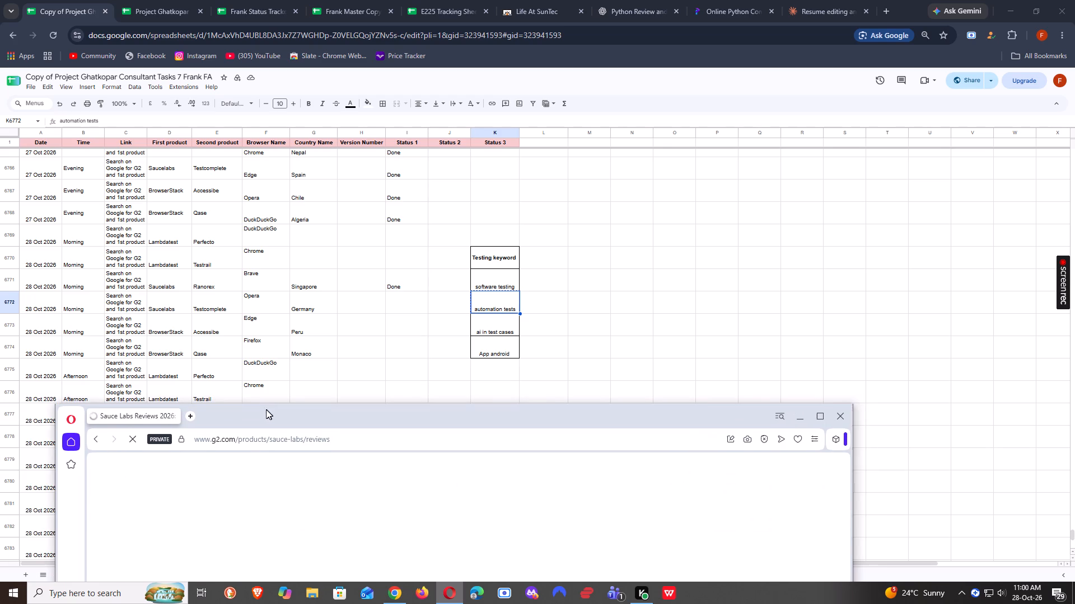
left_click_drag(266, 409, 257, 409)
left_click(800, 419)
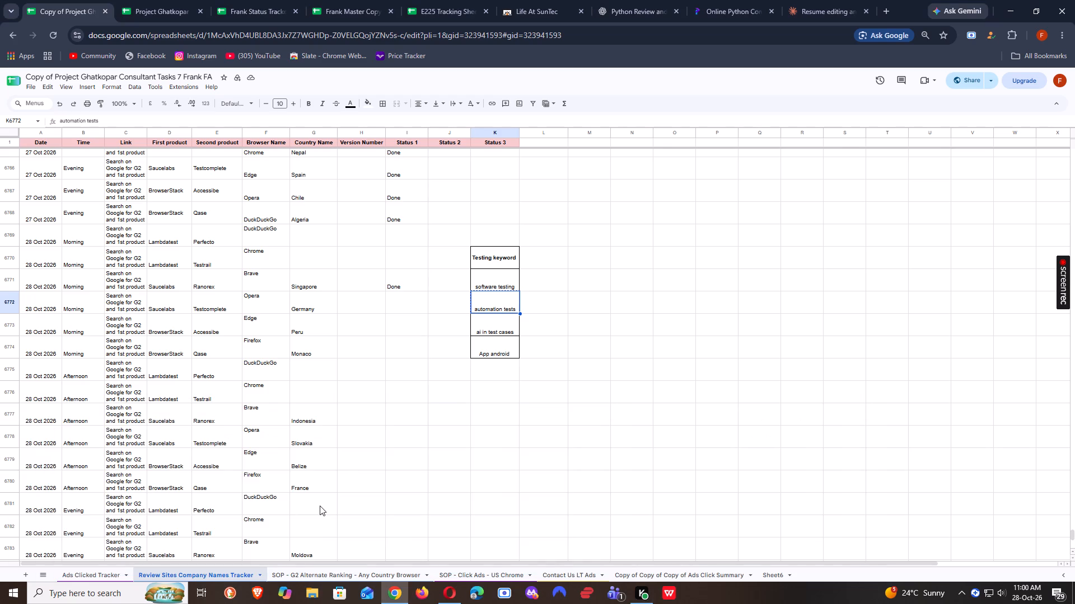
key("alt+Tab")
left_click(812, 416)
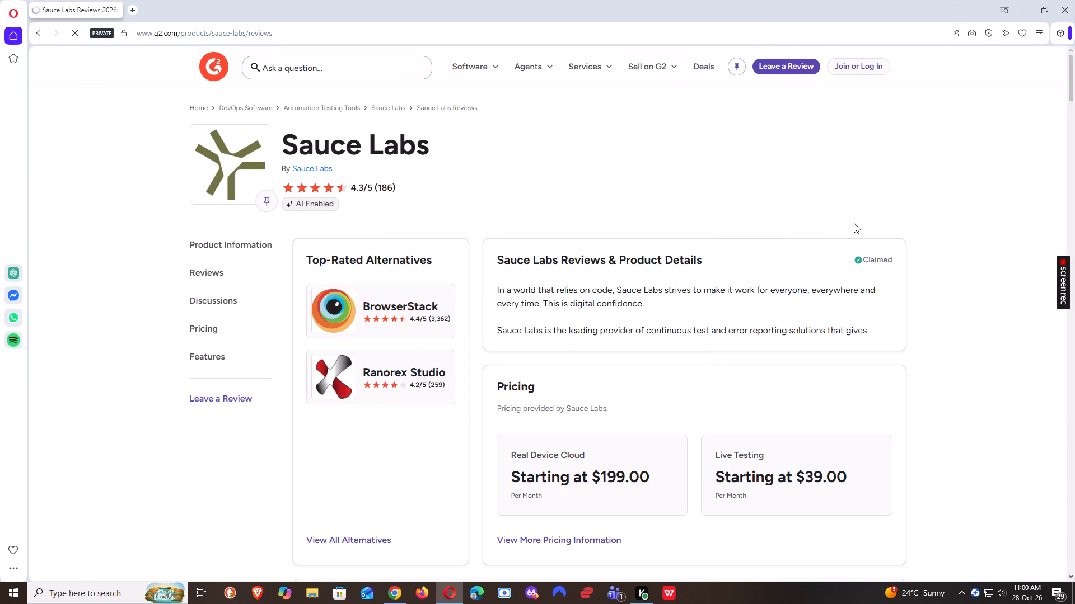
middle_click(1016, 169)
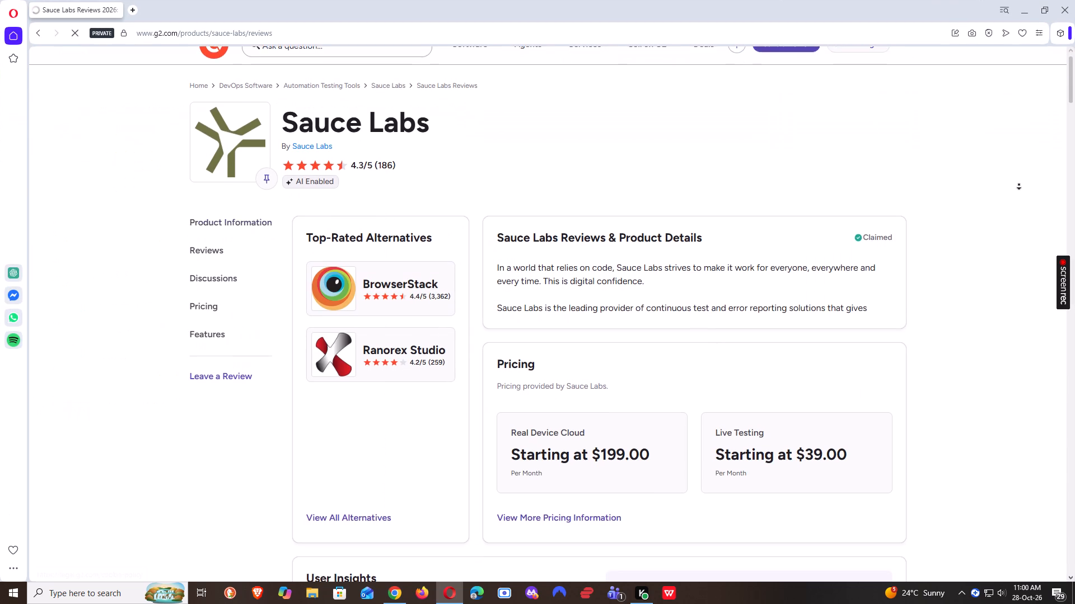
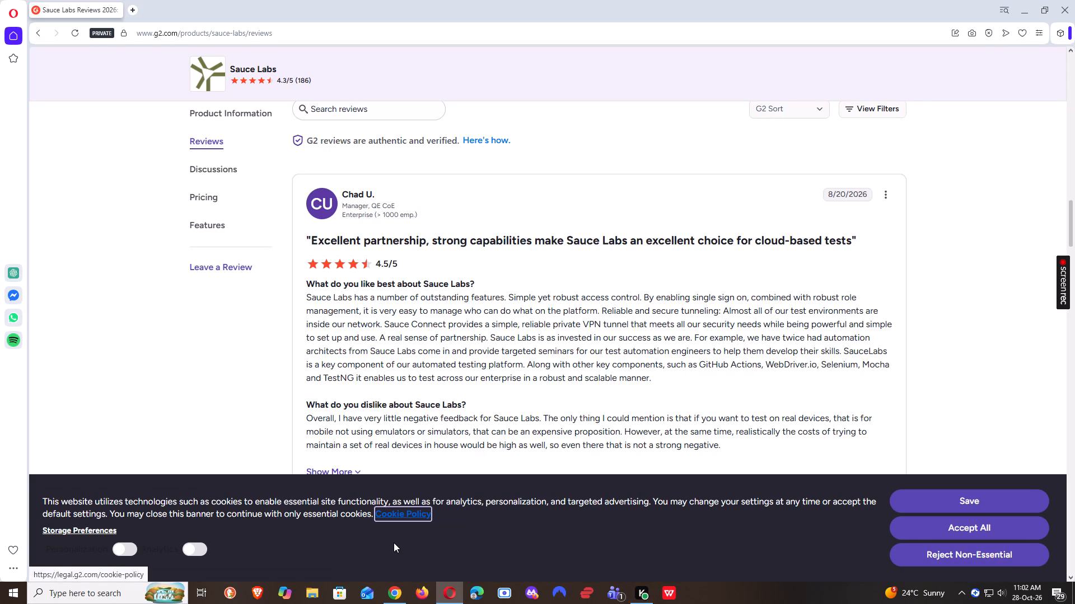
Browse the rest of the Sauce Labs reviews page on G2, from the user reviews down to the footer.
left_click(167, 365)
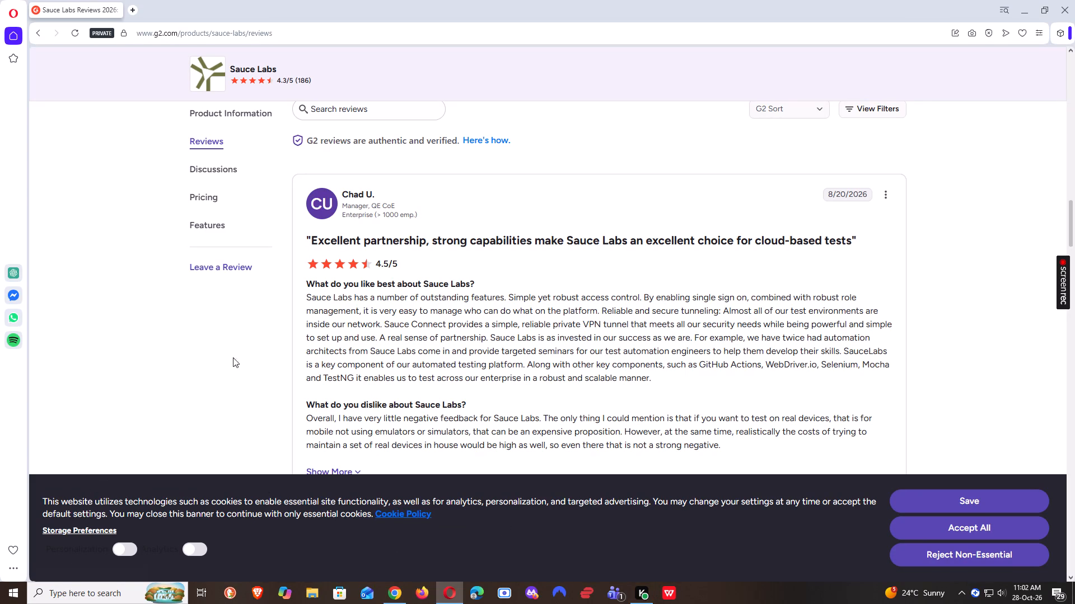
scroll(239, 360, "down", 20)
scroll(239, 360, "down", 20)
scroll(239, 360, "down", 5)
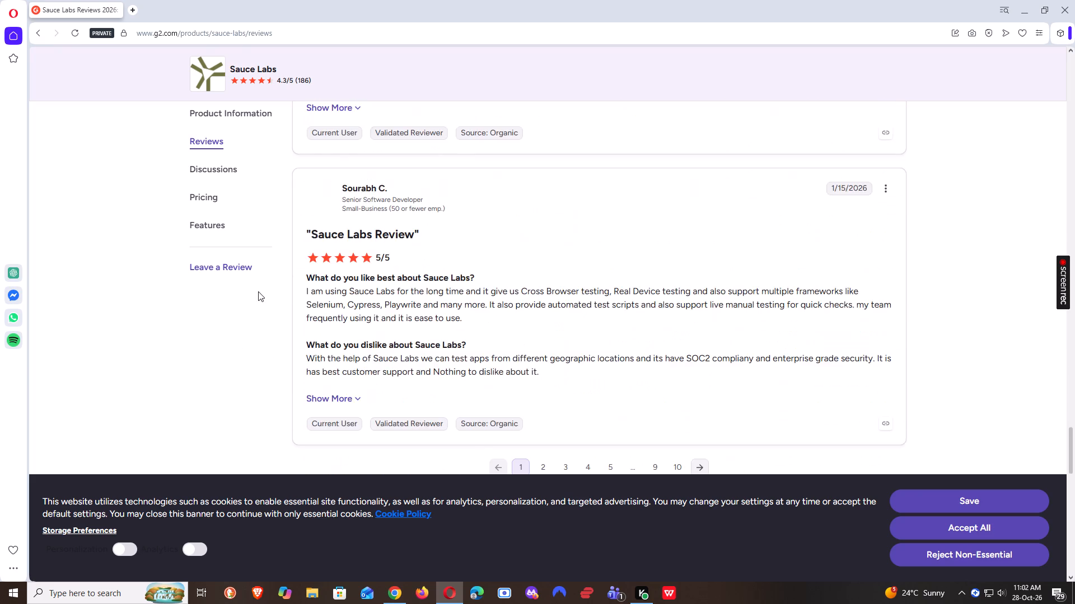
scroll(250, 312, "down", 18)
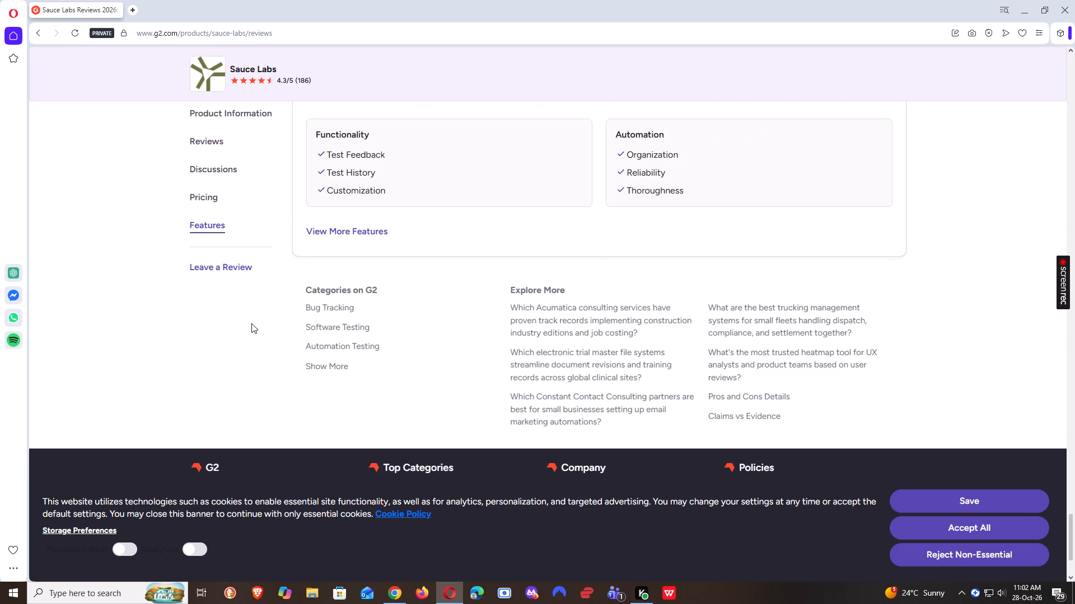
scroll(251, 323, "down", 8)
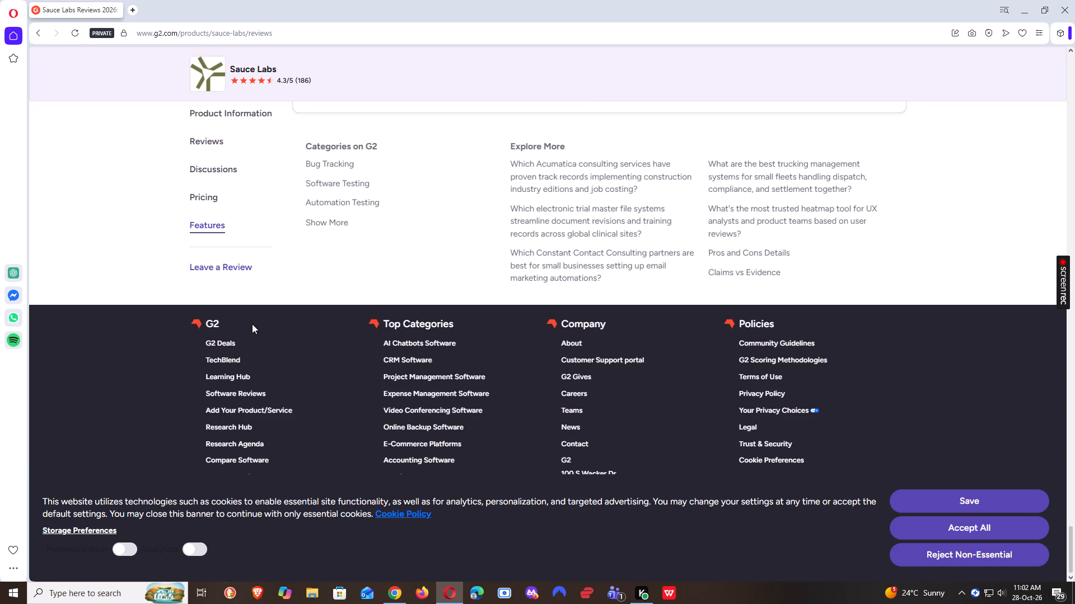
scroll(252, 324, "down", 4)
Open the Ranorex Studio vs Sauce Labs comparison page on G2 and look through it.
scroll(249, 328, "up", 6)
left_click(354, 228)
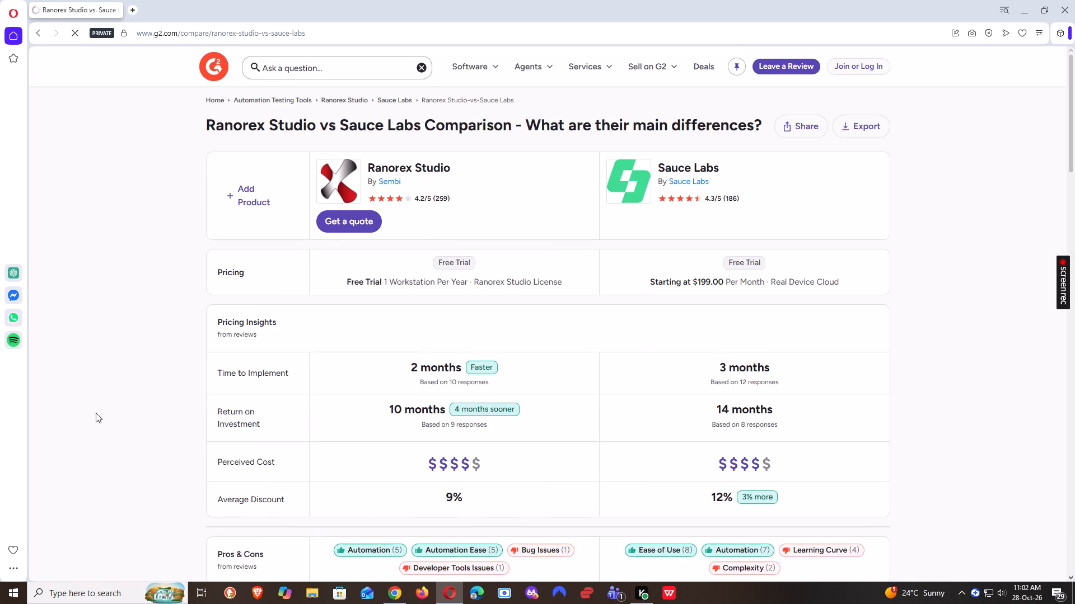
middle_click(135, 127)
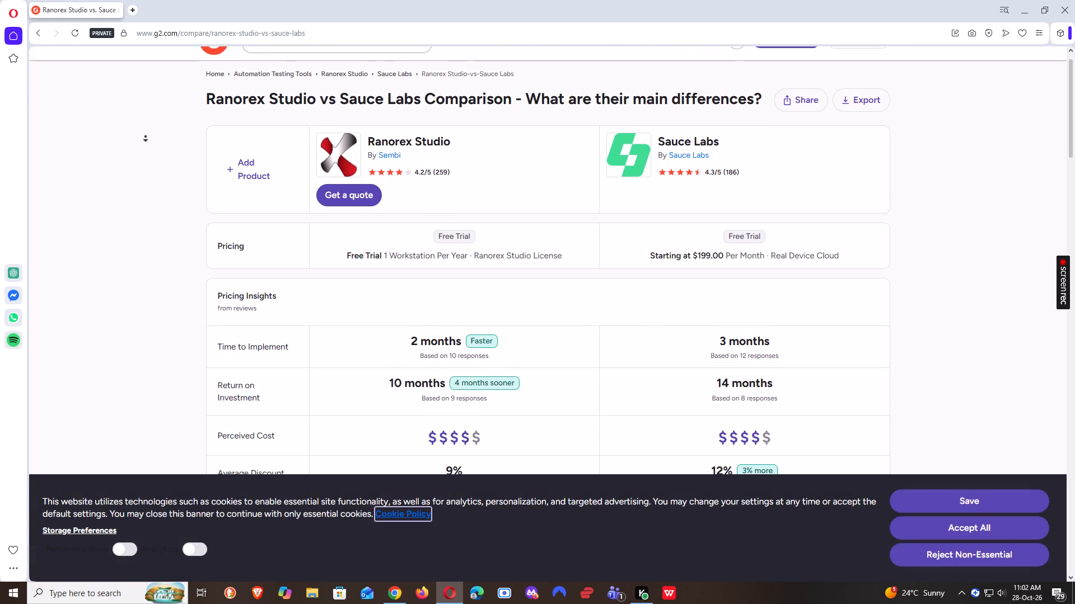
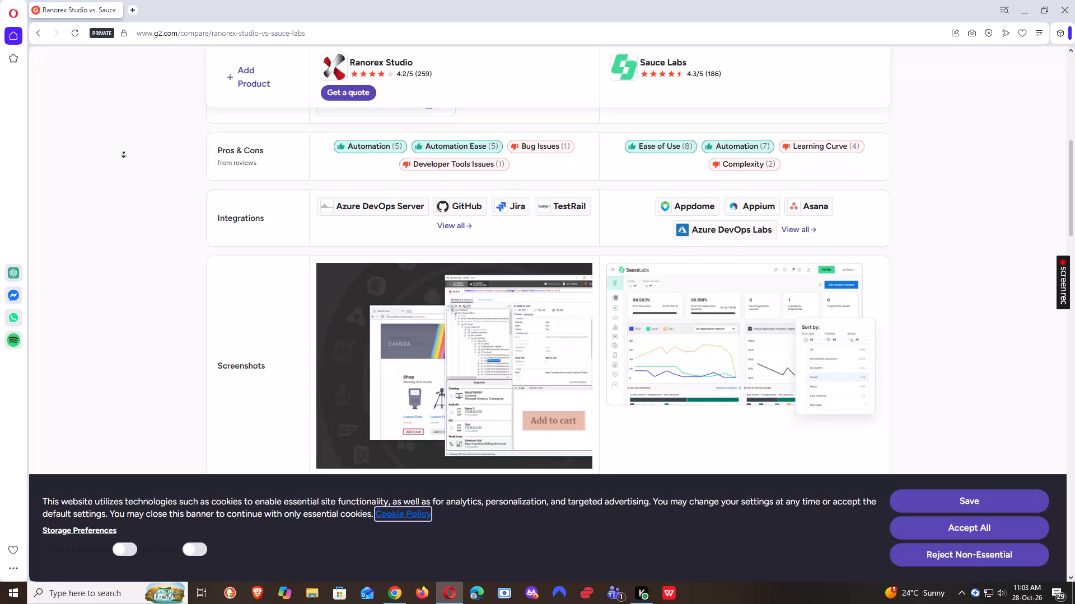
Look through the rest of the Ranorex Studio vs Sauce Labs comparison, including the user insights, and close the private Opera window.
left_click(78, 159)
scroll(77, 247, "down", 14)
scroll(117, 256, "up", 1)
scroll(117, 256, "down", 7)
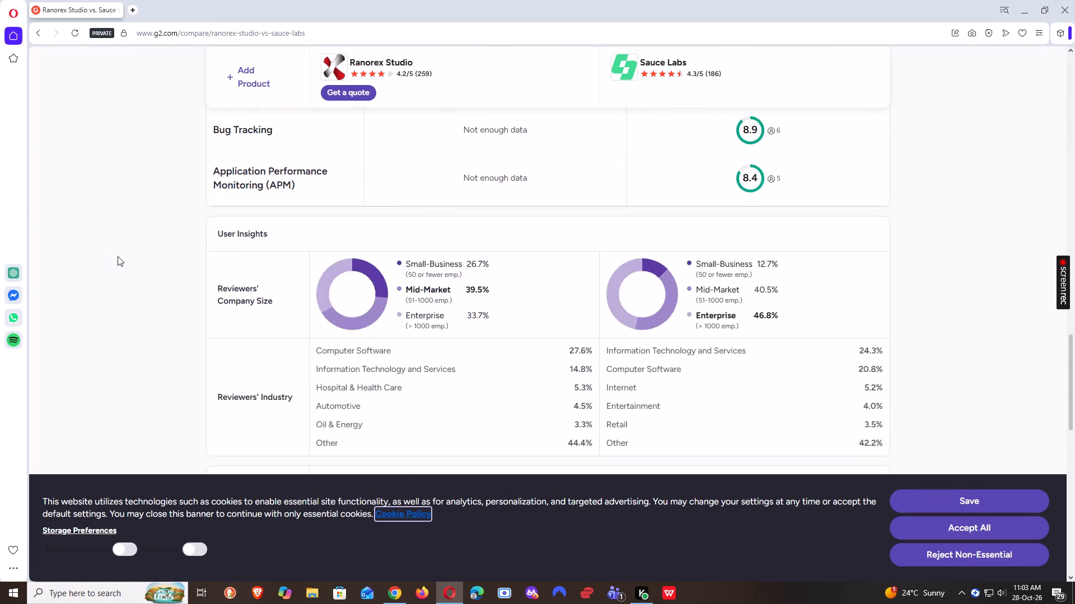
scroll(118, 256, "down", 20)
scroll(118, 256, "down", 2)
scroll(130, 258, "up", 18)
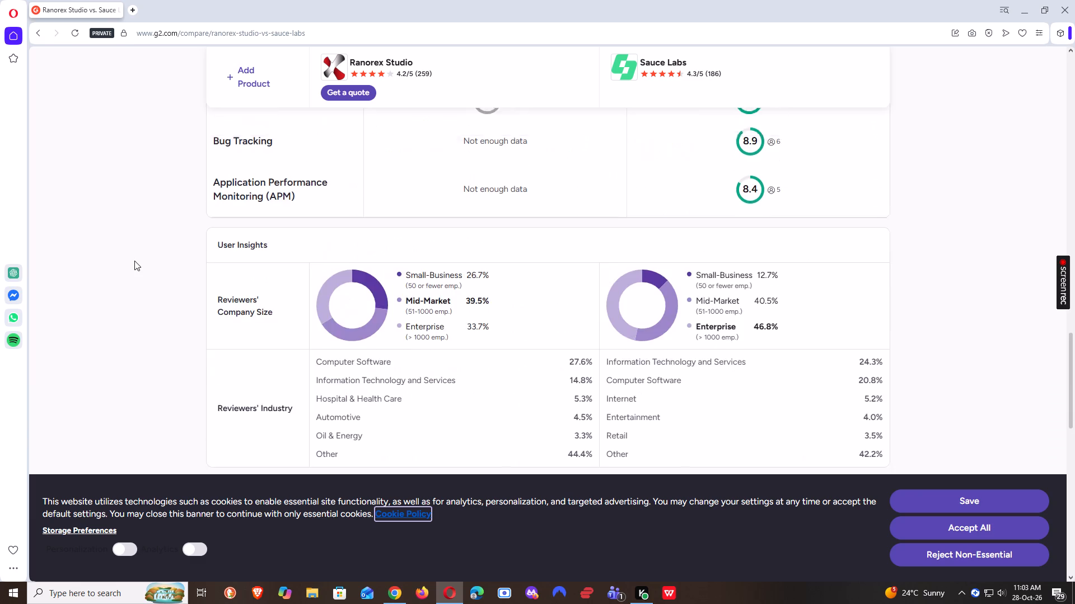
scroll(134, 261, "up", 20)
scroll(134, 261, "up", 20)
scroll(134, 261, "up", 1)
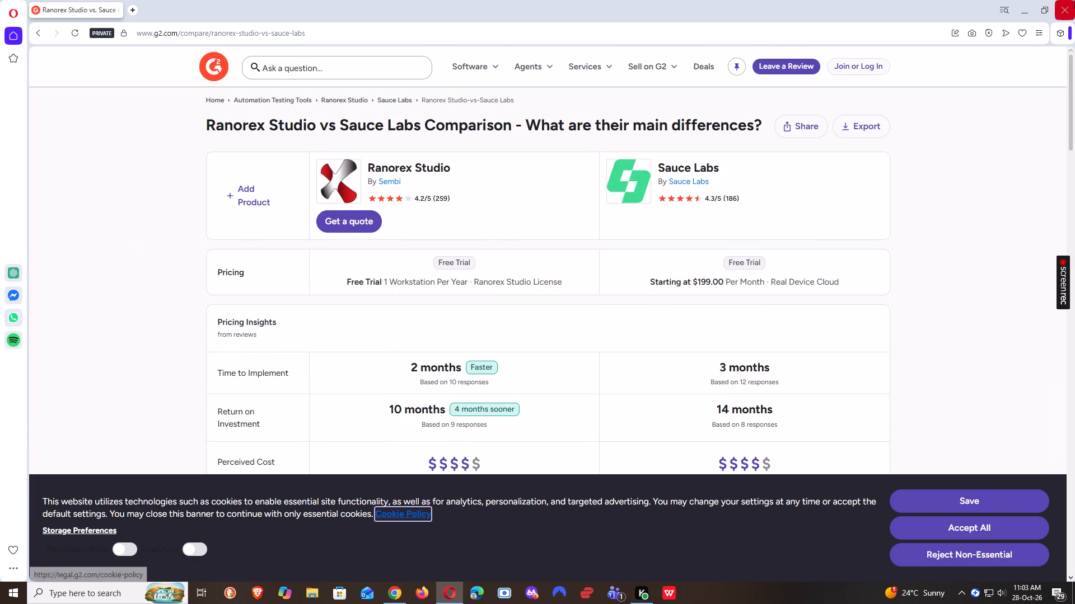
left_click(1074, 0)
In the tracker sheet, fill the Done status from the Singapore row down to Status 1 of the 28 Oct 2026 Germany row.
left_click(413, 292)
left_click(414, 282)
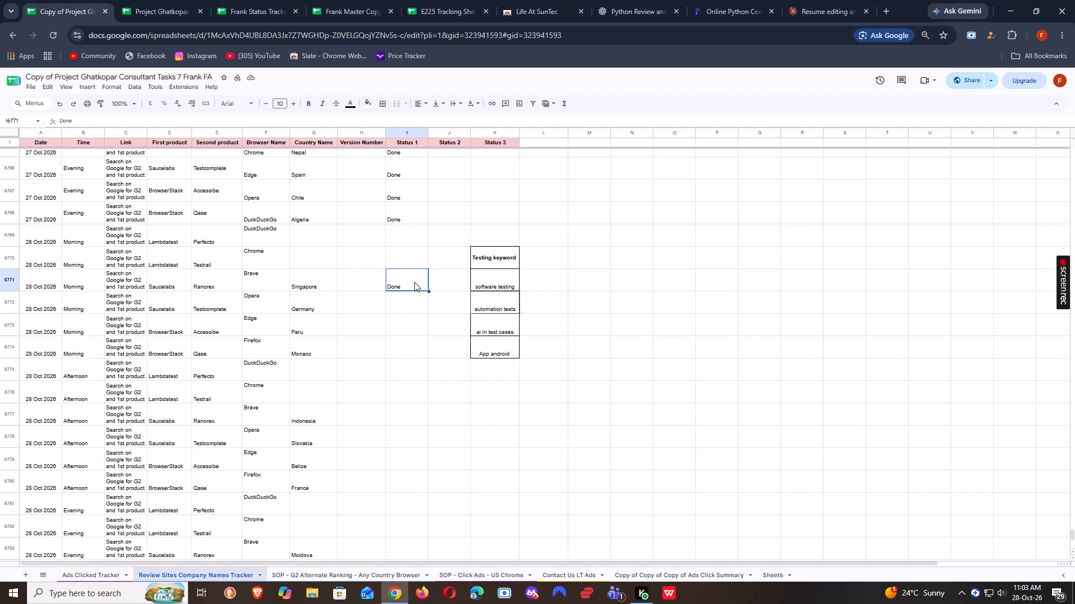
left_click_drag(429, 291, 427, 306)
left_click(431, 304)
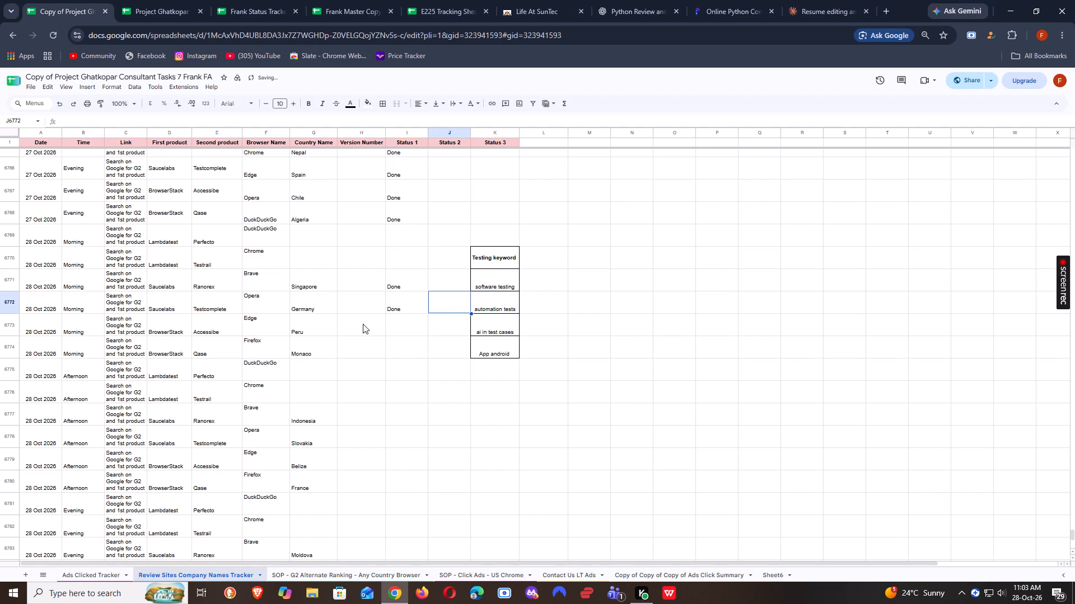
Copy the country Peru from the Edge row of the tracker, connect ExpressVPN to Peru, and close its window.
left_click(326, 328)
key("ctrl+c")
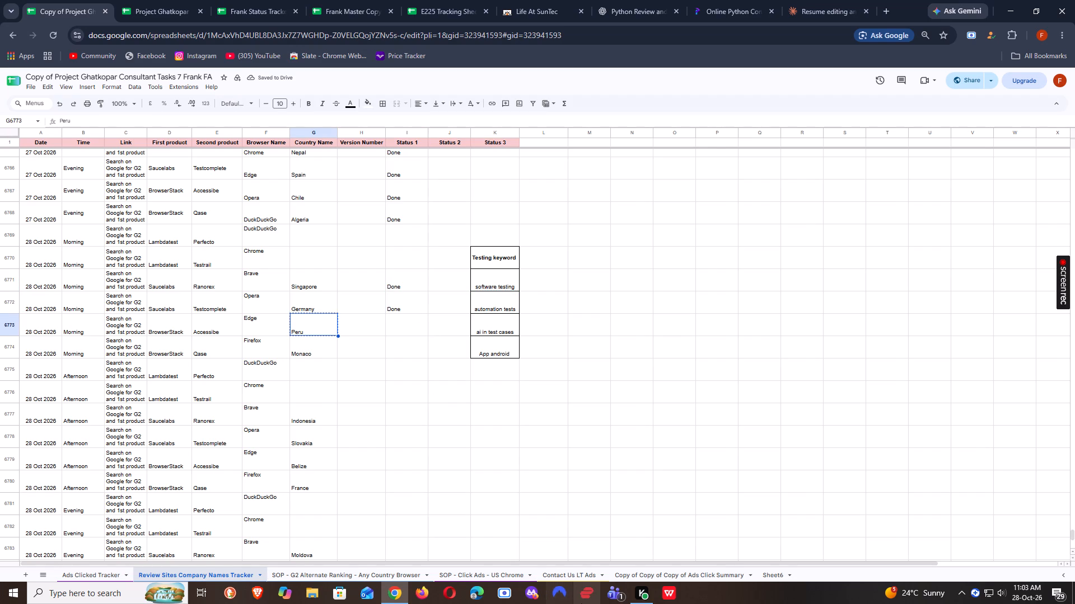
left_click(583, 596)
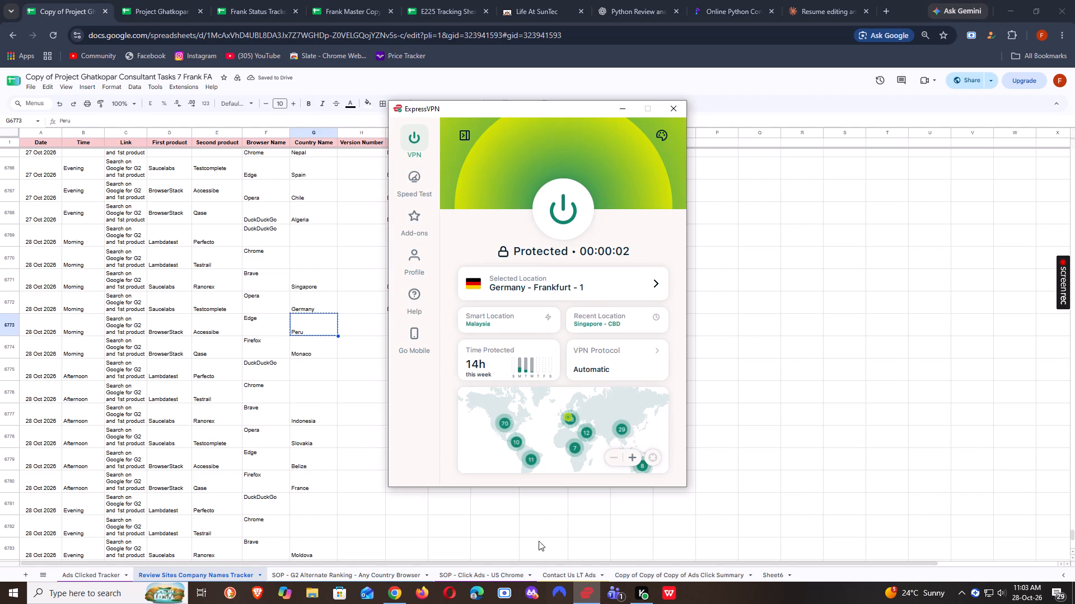
left_click(505, 277)
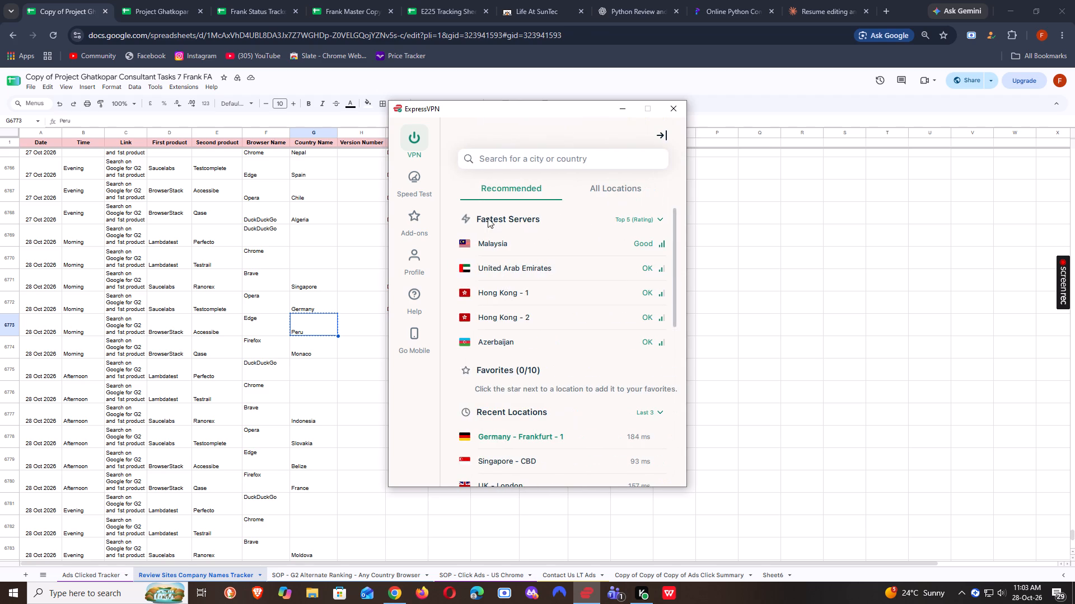
left_click(489, 161)
key("ctrl+v")
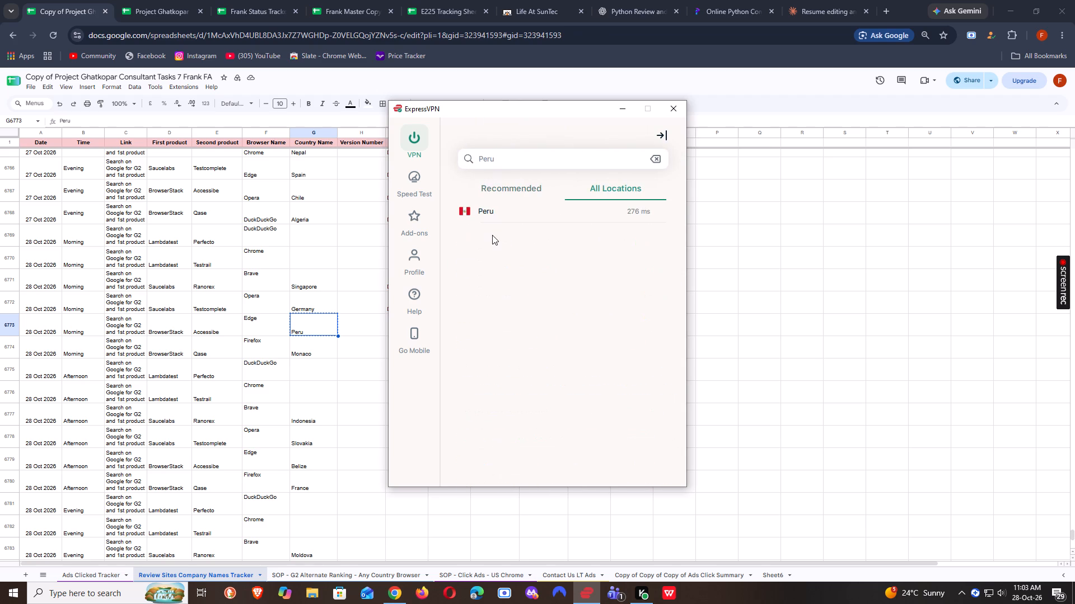
left_click(490, 216)
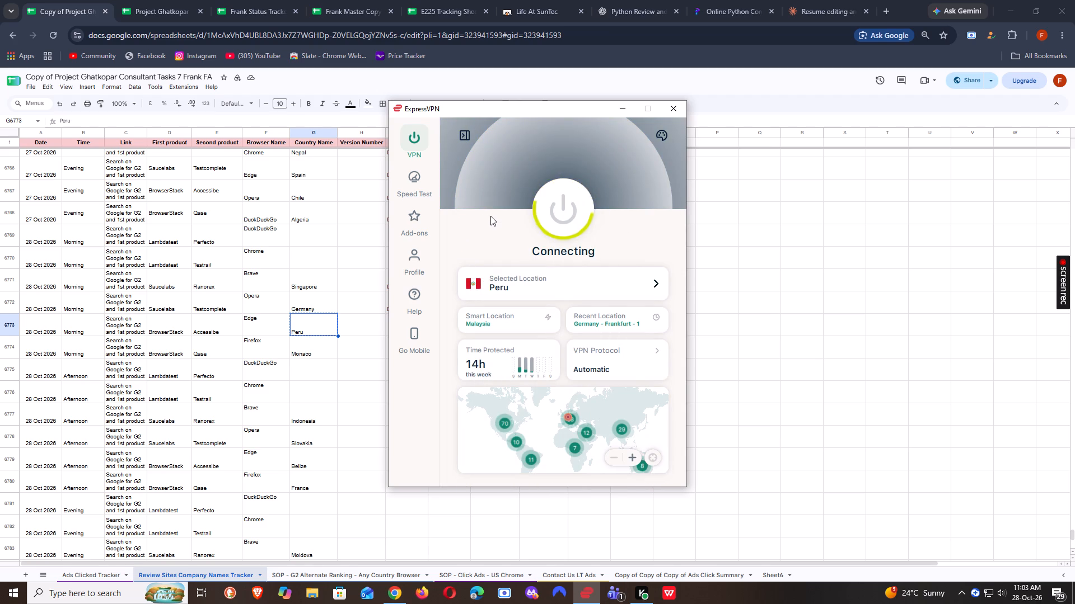
left_click(490, 216)
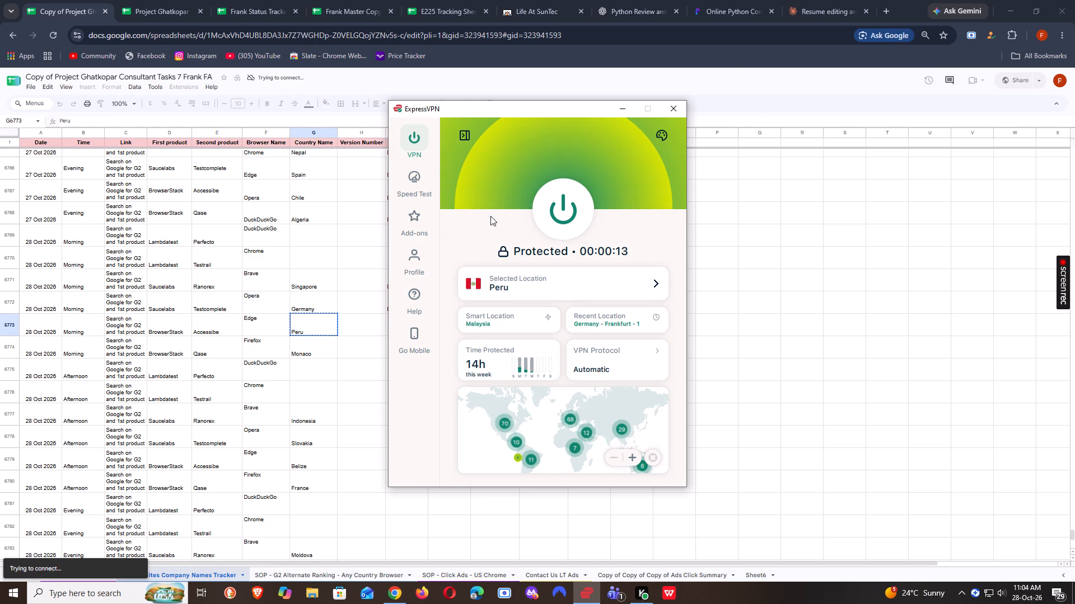
left_click(677, 117)
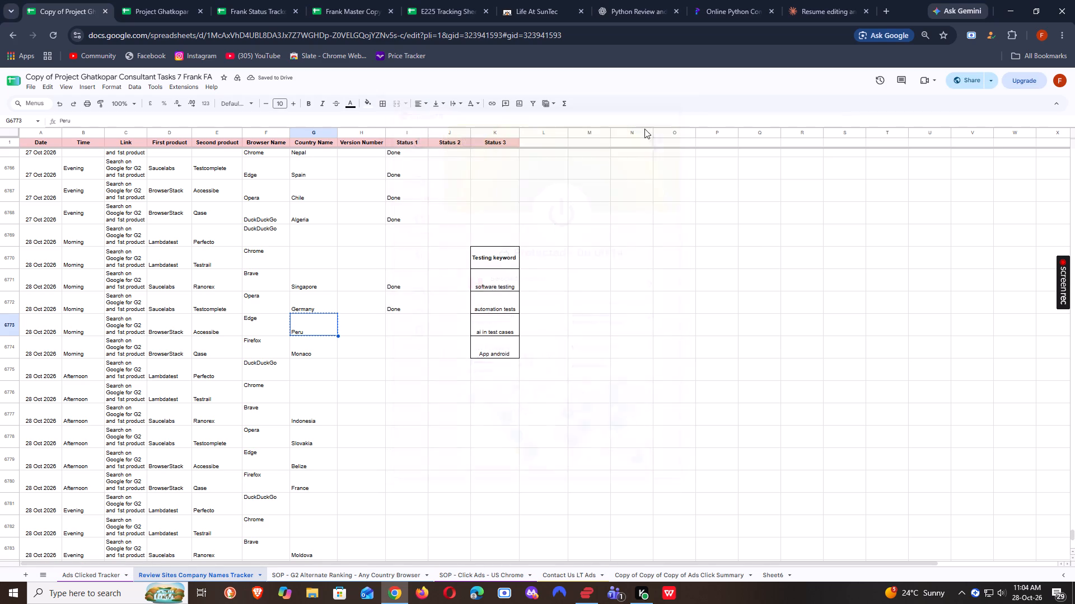
Open a new InPrivate window in Microsoft Edge for the Peru row.
left_click(276, 325)
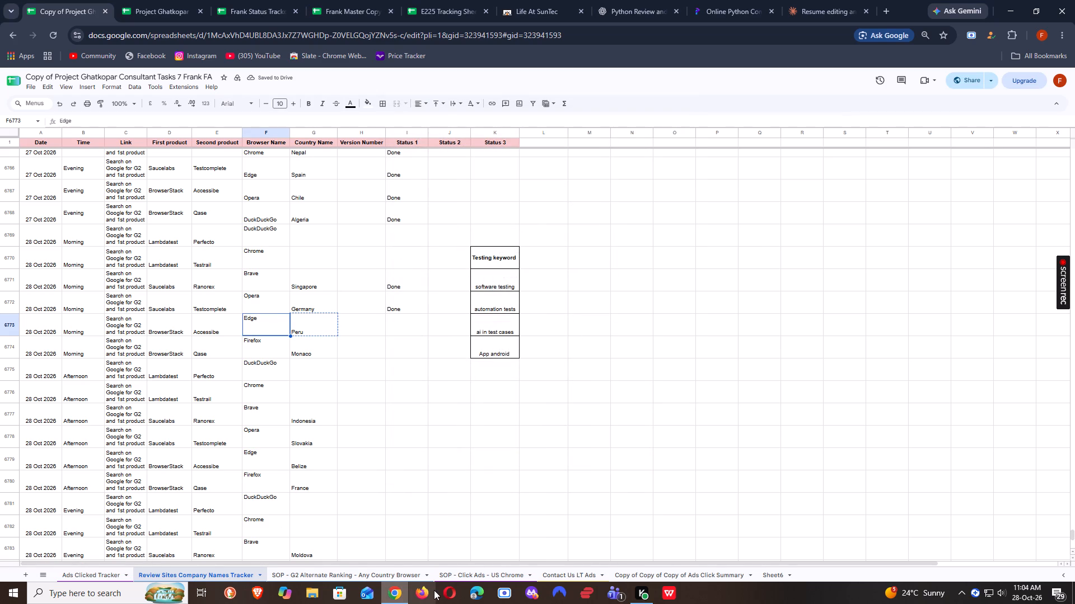
right_click(474, 595)
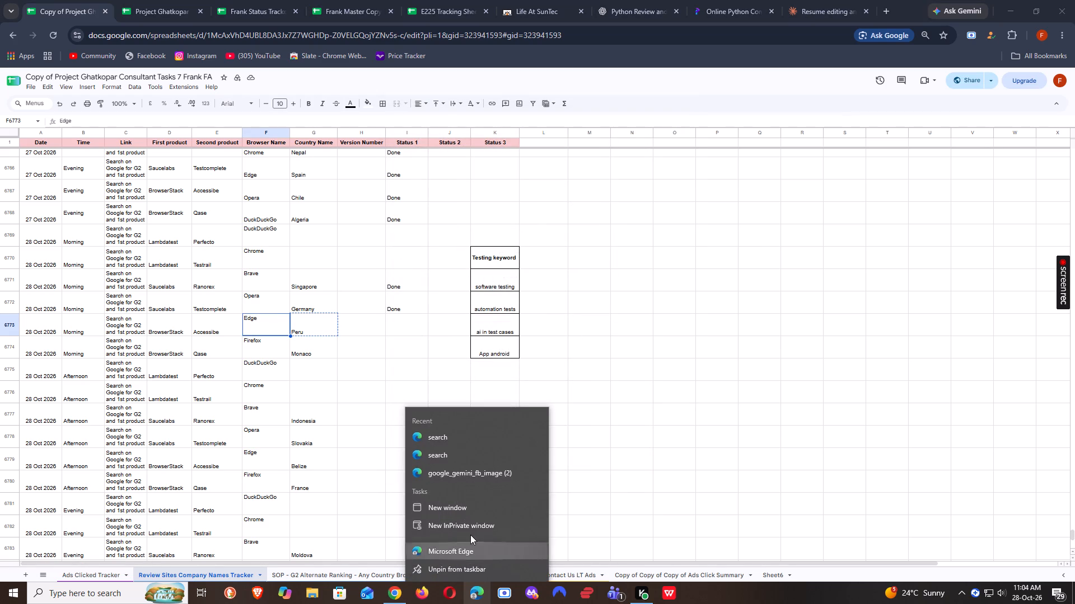
left_click(467, 529)
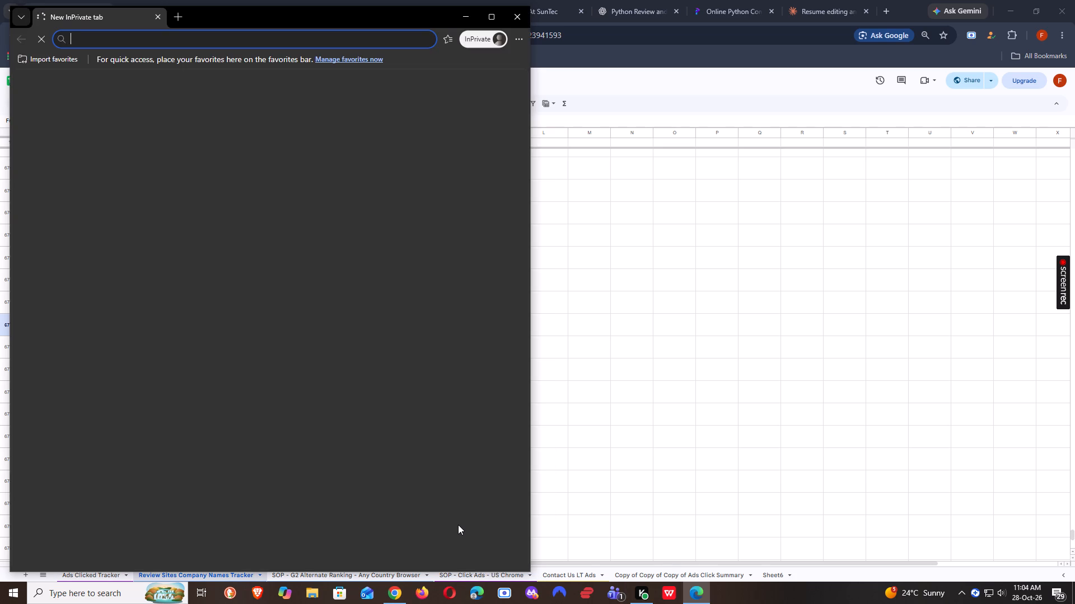
Search Bing for "g2 browserstack" in the InPrivate window.
left_click(219, 271)
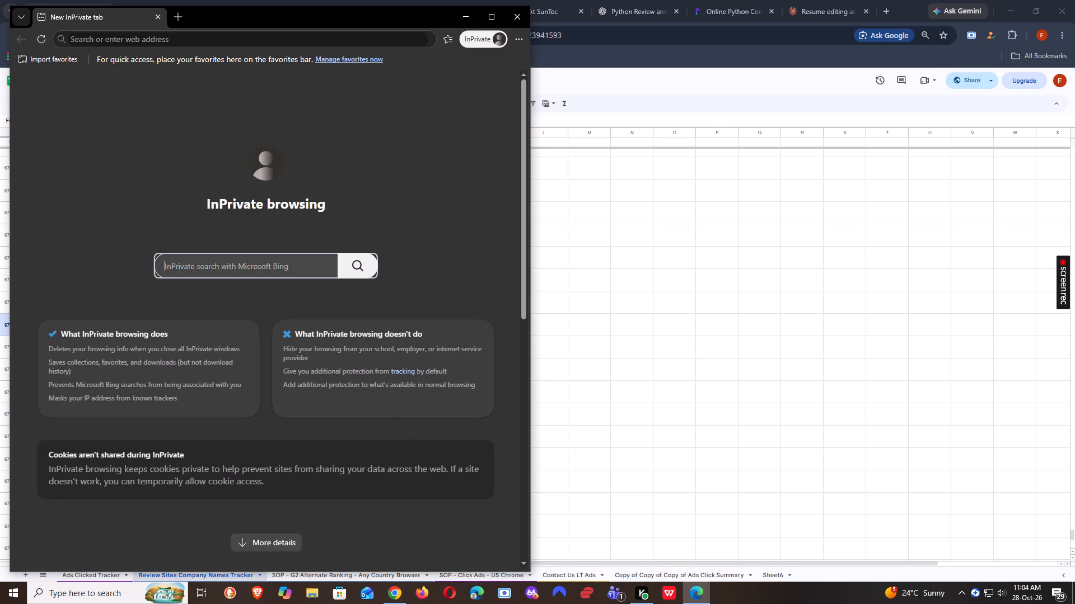
key("alt+Tab")
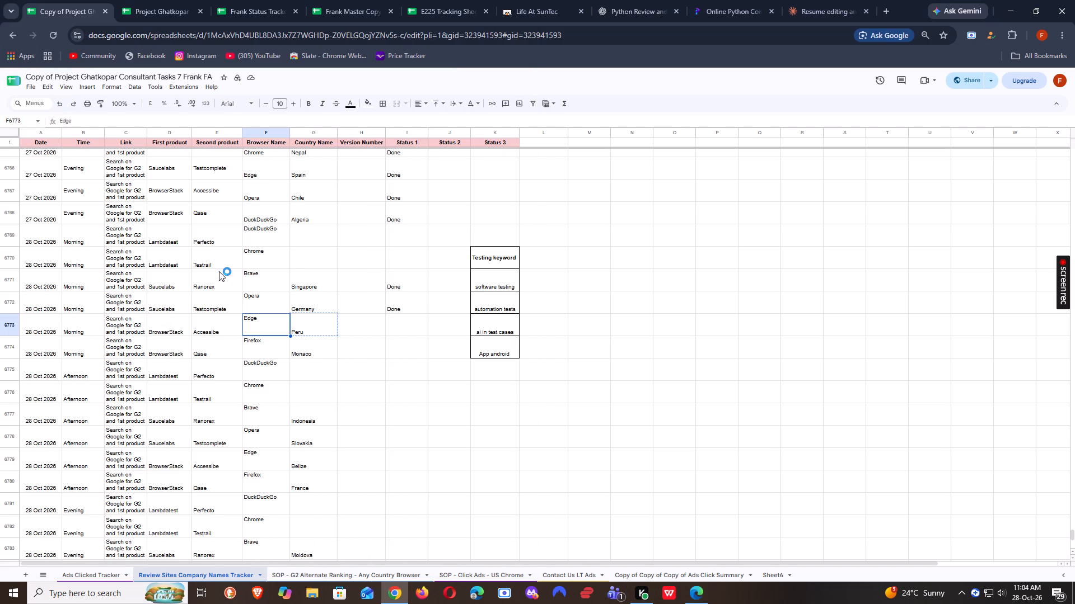
key("alt+Tab")
type("g")
key("space")
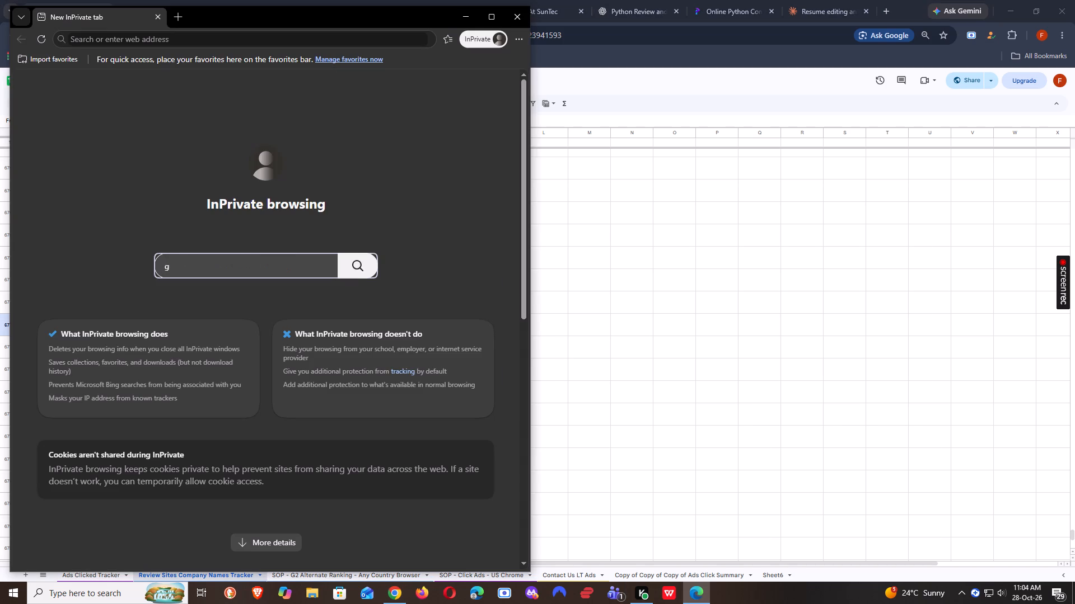
type("=2")
key("BackSpace")
key("BackSpace")
key("BackSpace")
type("2 browsersta")
type("ck")
key("space")
key("Return")
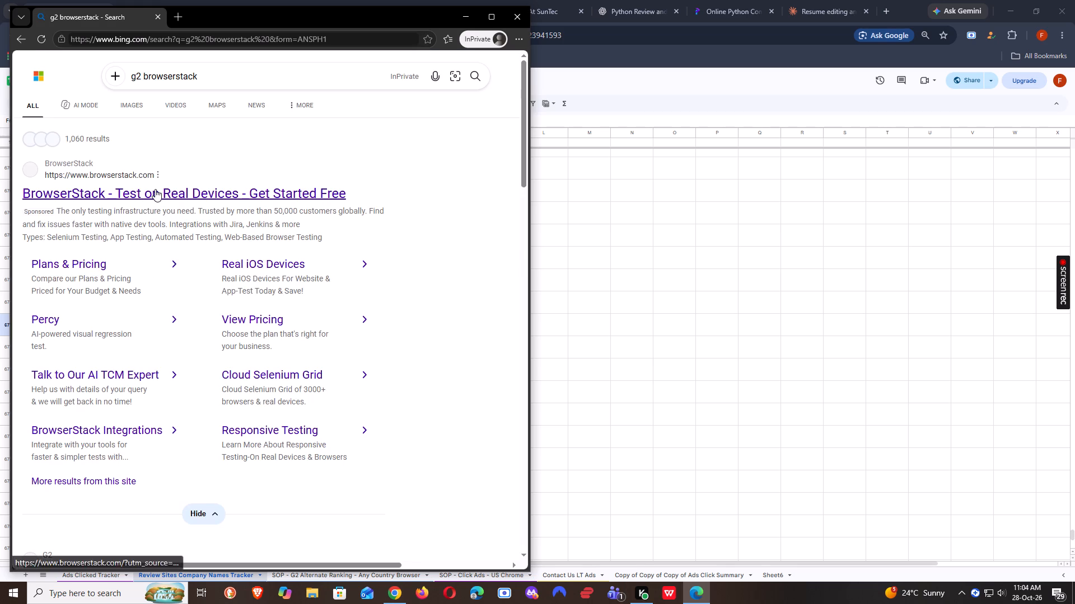
Open the sponsored "BrowserStack - Test on Real Devices" result and close the search results tab.
left_click(155, 189)
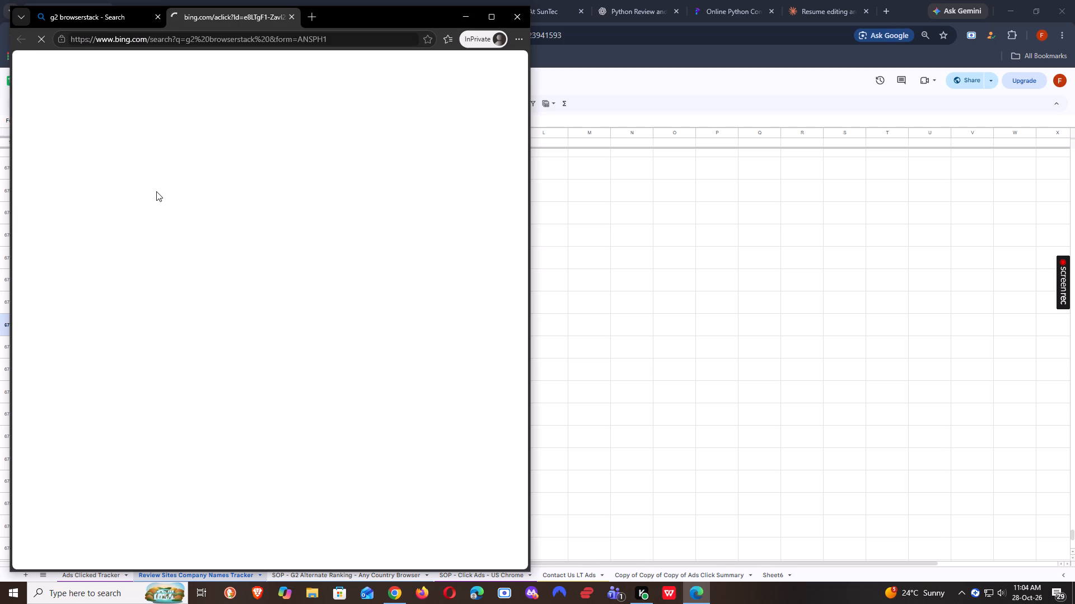
left_click(154, 12)
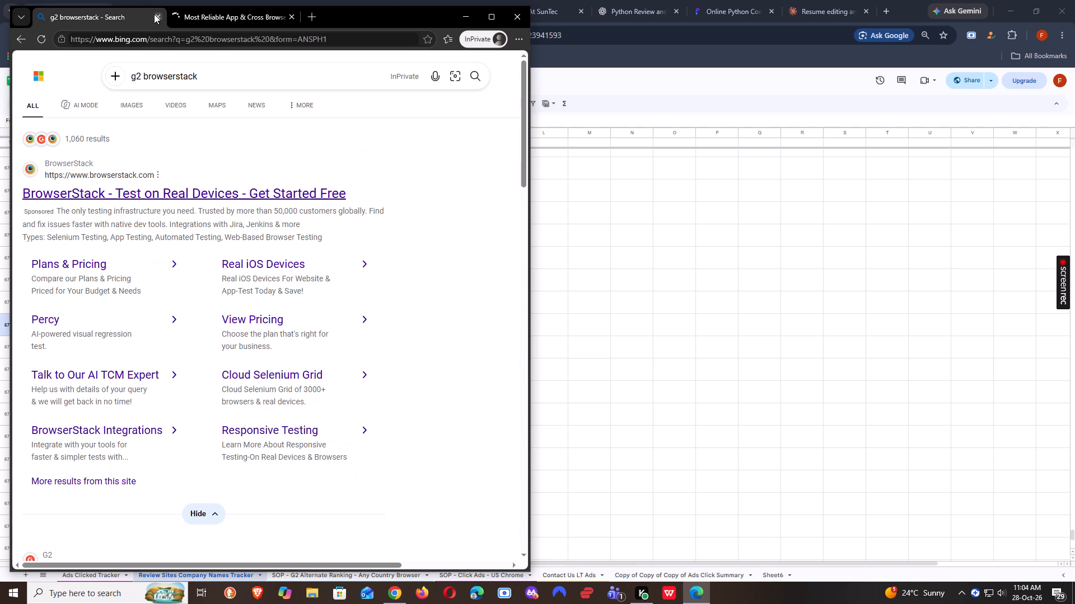
left_click(154, 14)
Maximize the Edge window and look through the BrowserStack homepage.
middle_click(466, 156)
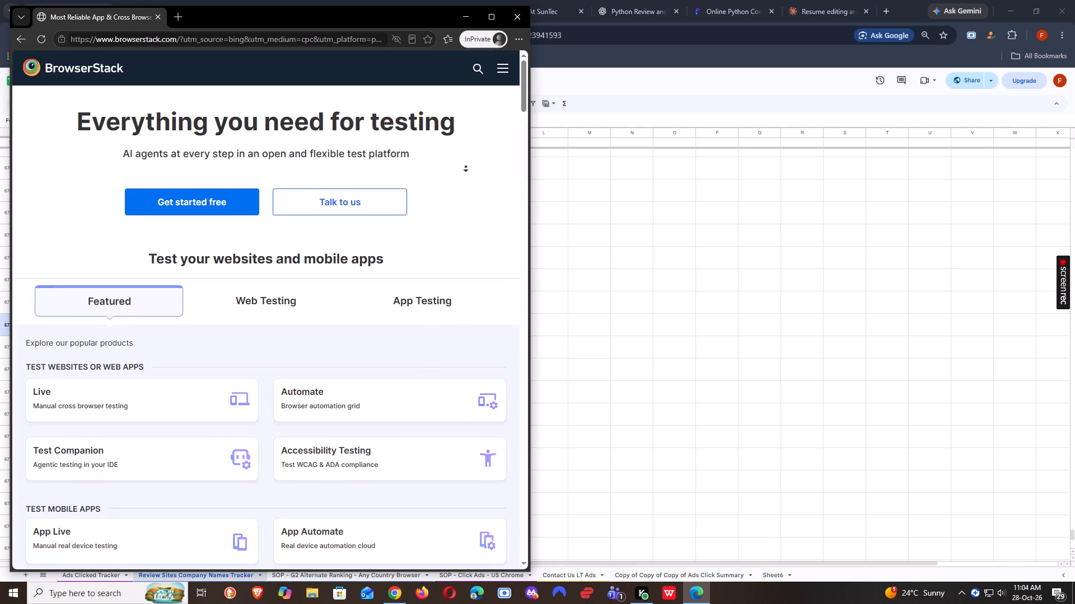
left_click(466, 167)
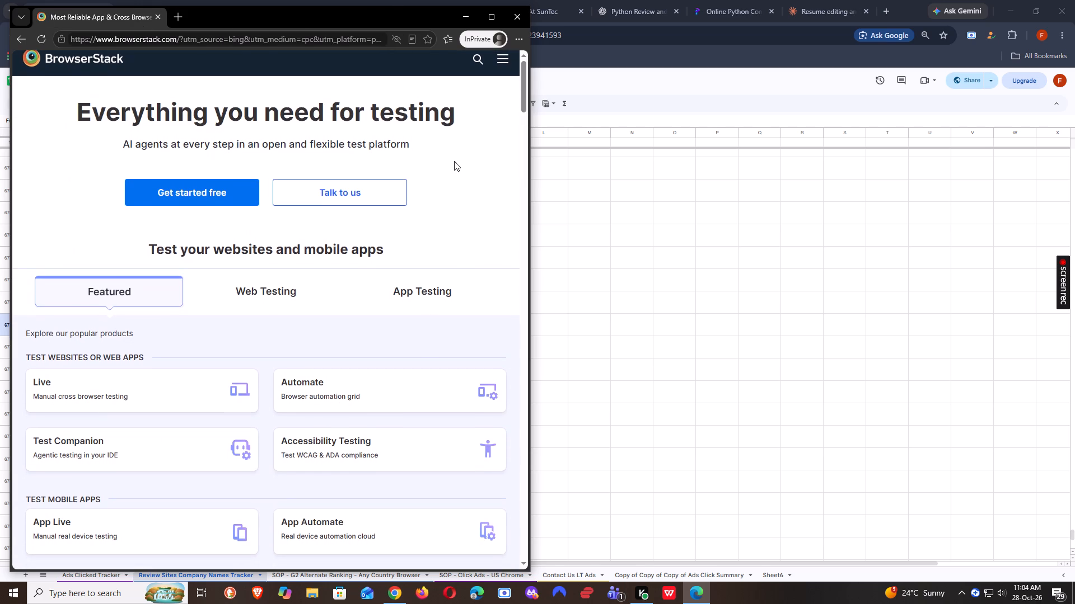
left_click(501, 17)
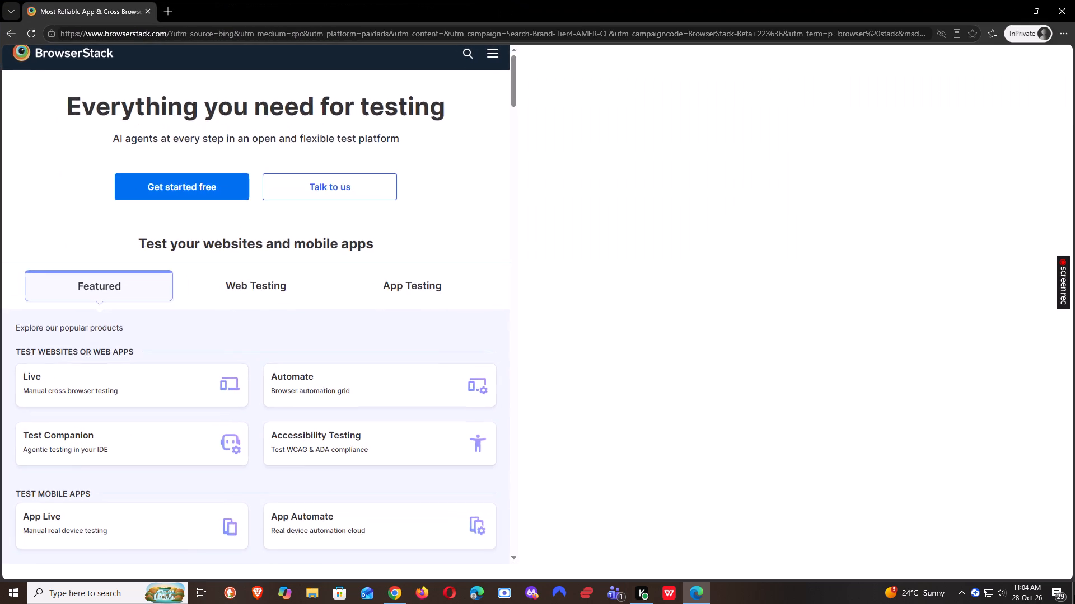
middle_click(983, 173)
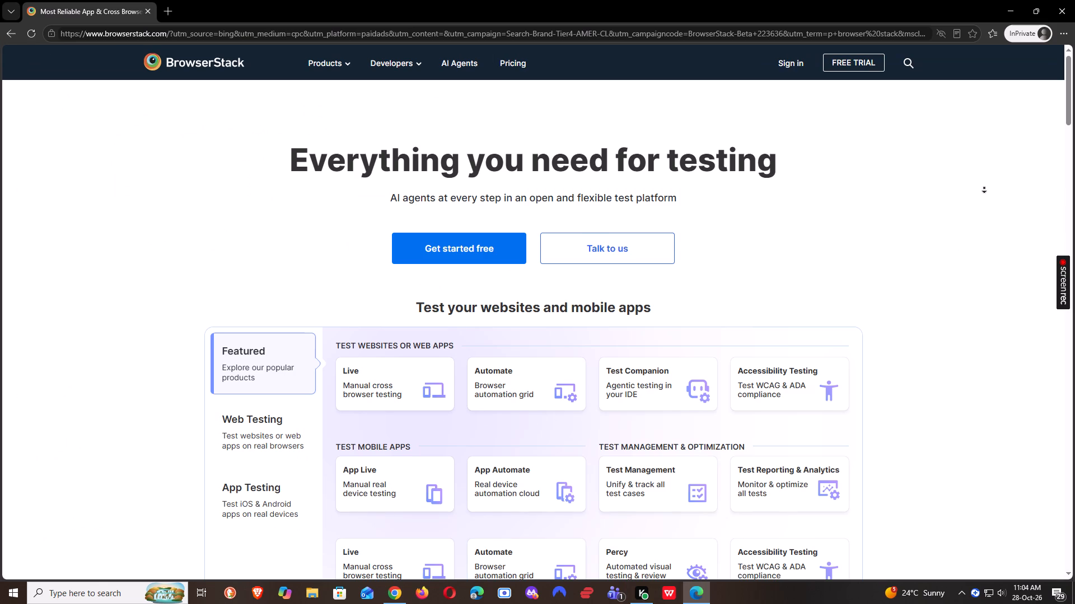
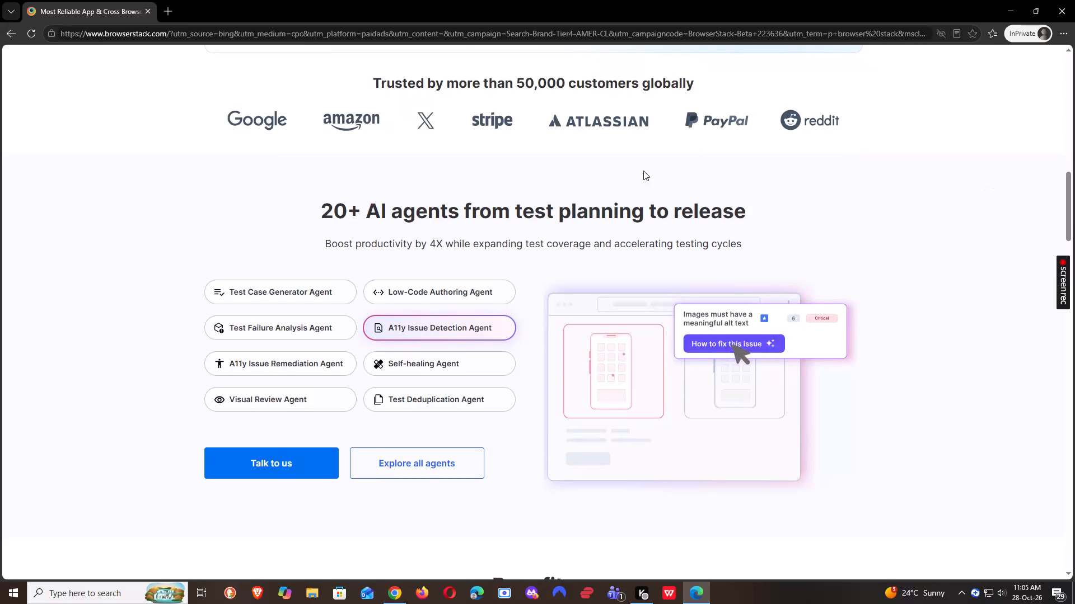
Look through the BrowserStack homepage and view the Mastercard, Optimizely, Currys and Clari customer stories.
scroll(420, 199, "down", 7)
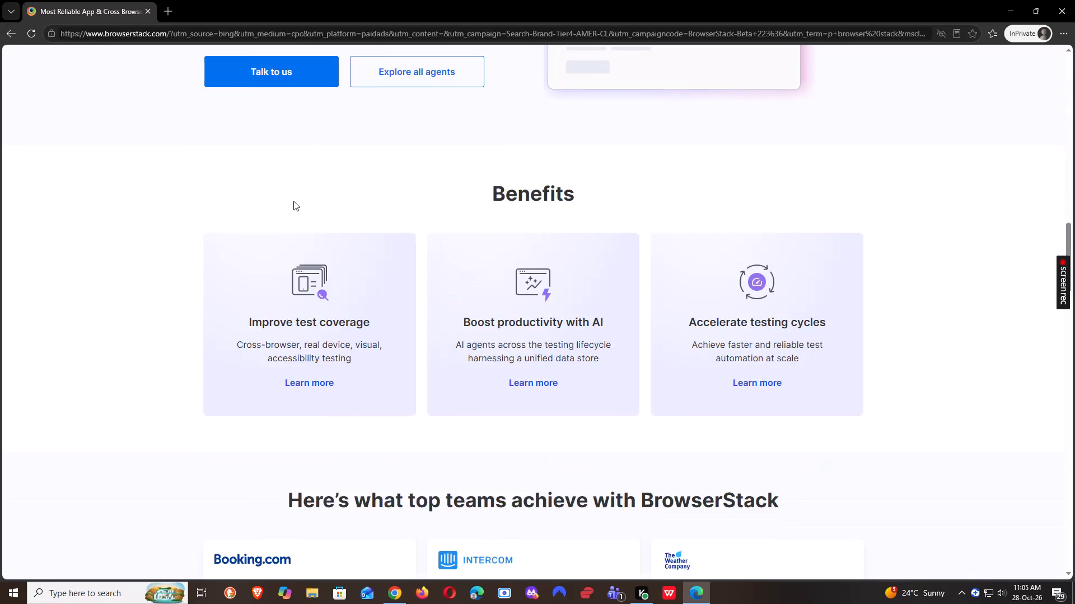
scroll(293, 201, "down", 20)
scroll(293, 201, "down", 3)
scroll(300, 239, "up", 1)
scroll(300, 239, "down", 5)
scroll(301, 238, "up", 1)
scroll(301, 238, "down", 10)
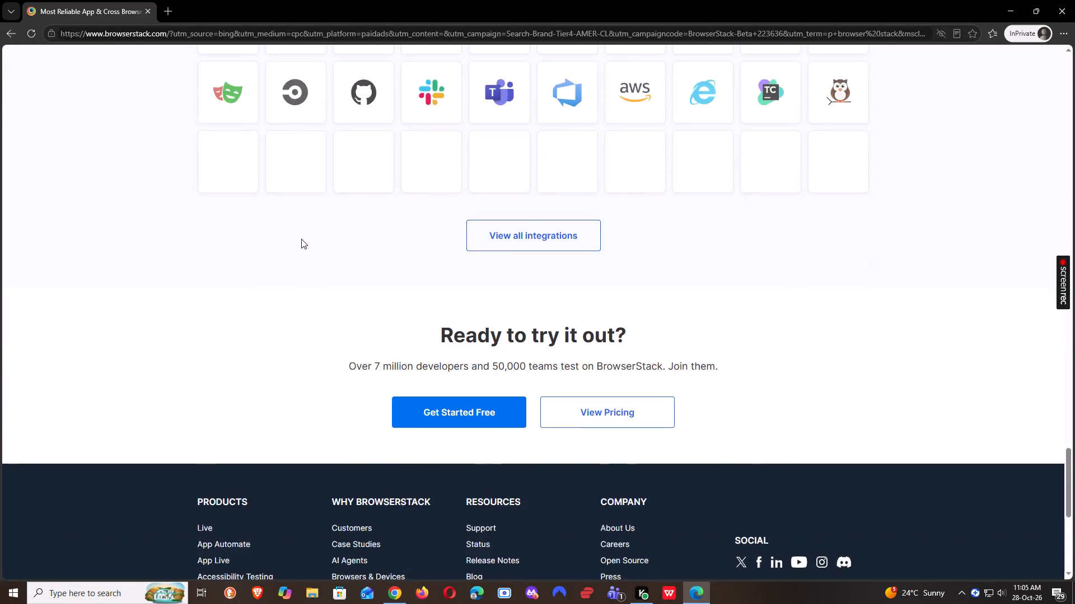
scroll(301, 239, "up", 18)
scroll(280, 229, "up", 6)
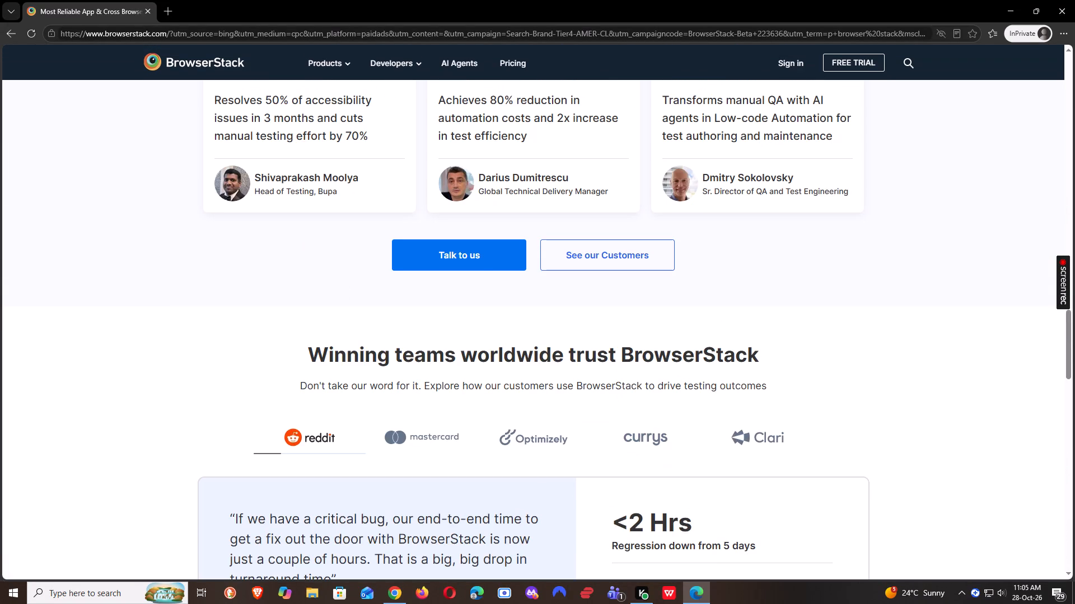
left_click(422, 441)
left_click(564, 436)
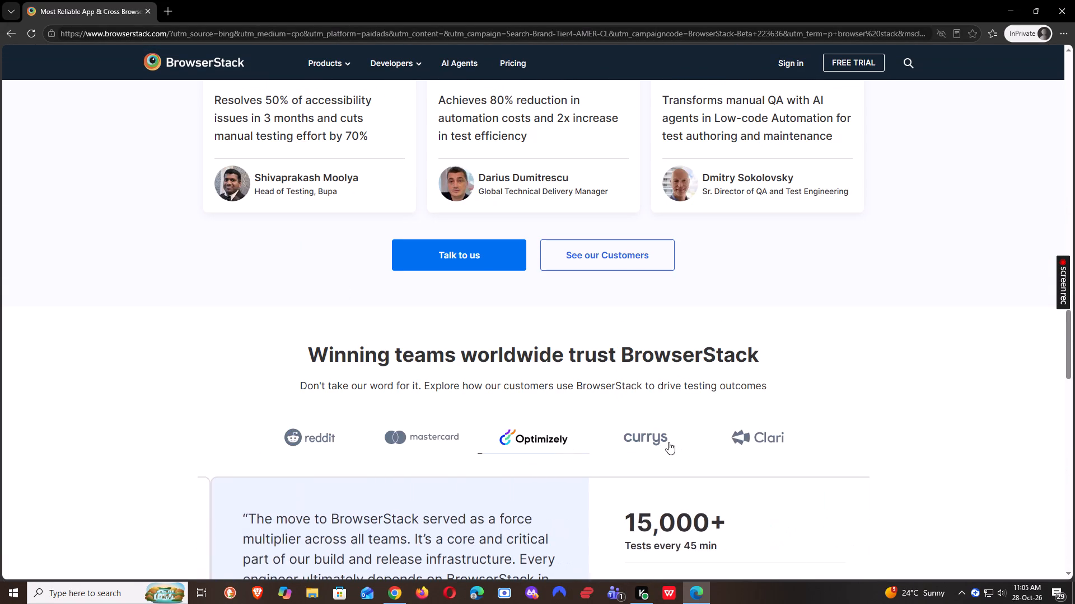
left_click(667, 441)
left_click(758, 436)
View the Web Testing and App Testing product categories on the BrowserStack homepage and close the InPrivate window.
scroll(154, 313, "up", 8)
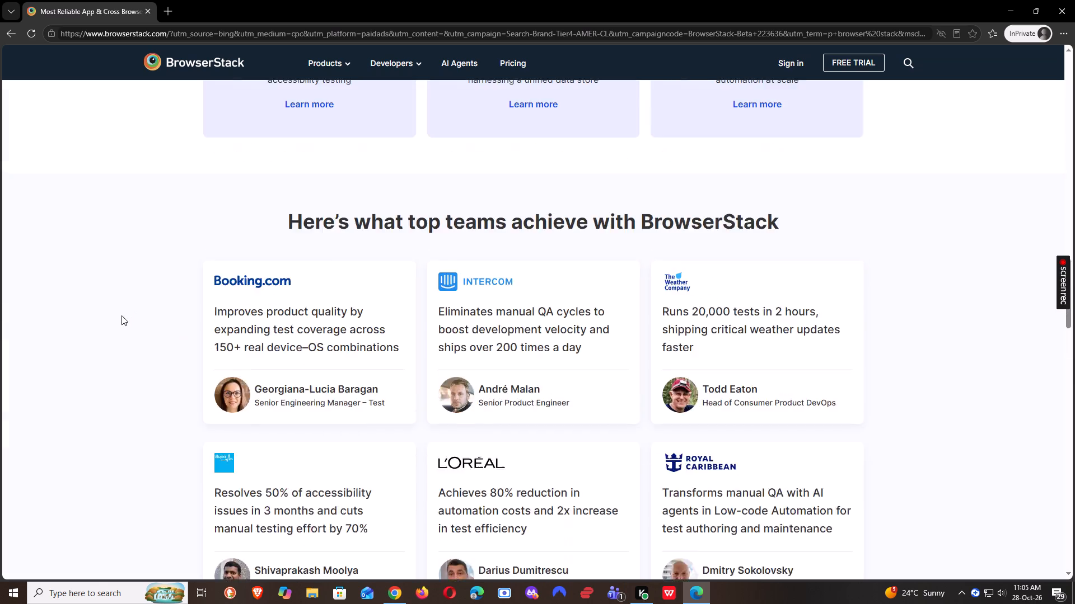
scroll(121, 315, "up", 20)
scroll(121, 315, "up", 12)
scroll(153, 319, "down", 3)
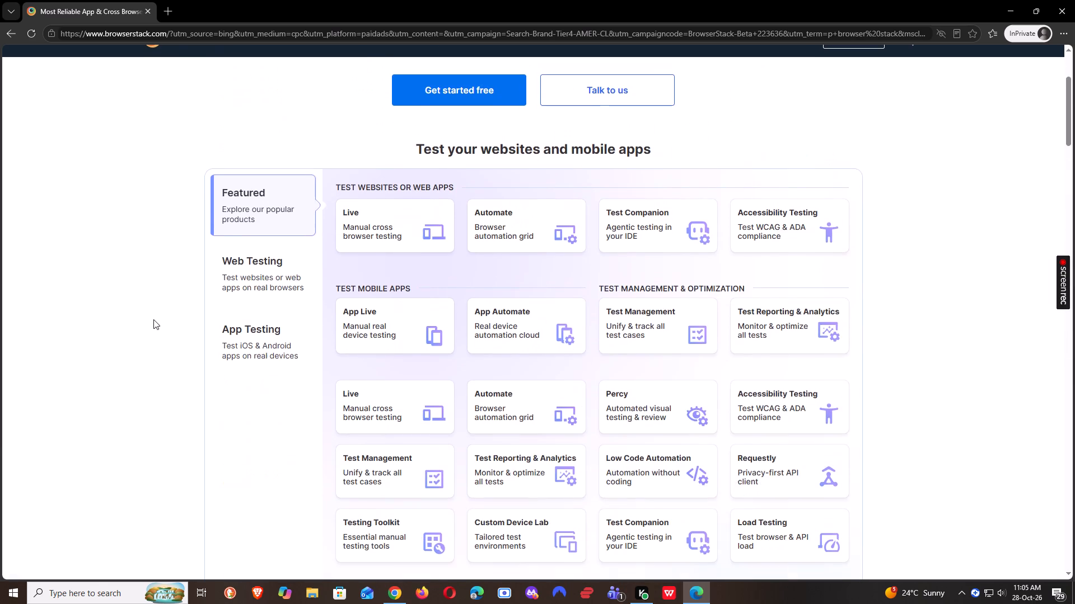
left_click(230, 243)
left_click(237, 287)
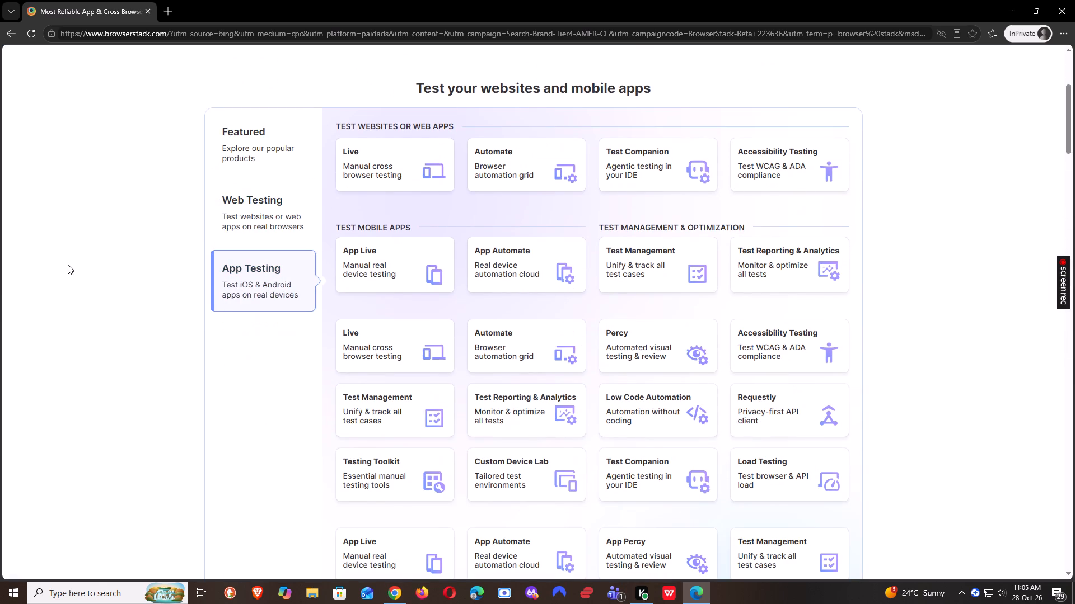
left_click(1074, 0)
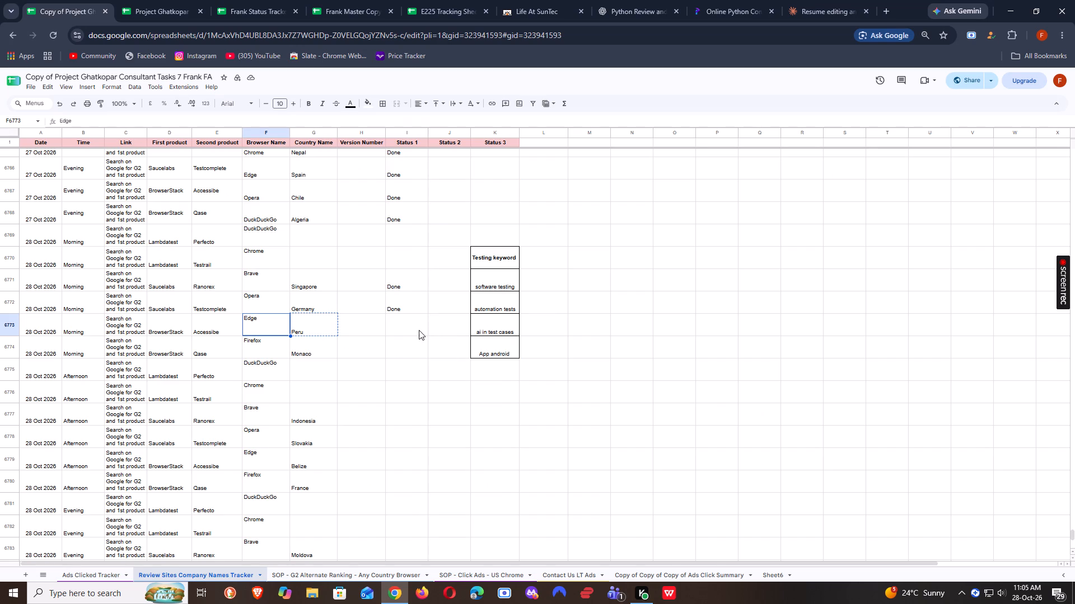
Enter "Done" under Status 1 for the 28 Oct 2026 Peru row in the tracker.
left_click(419, 330)
type("Done")
key("Return")
key("Return")
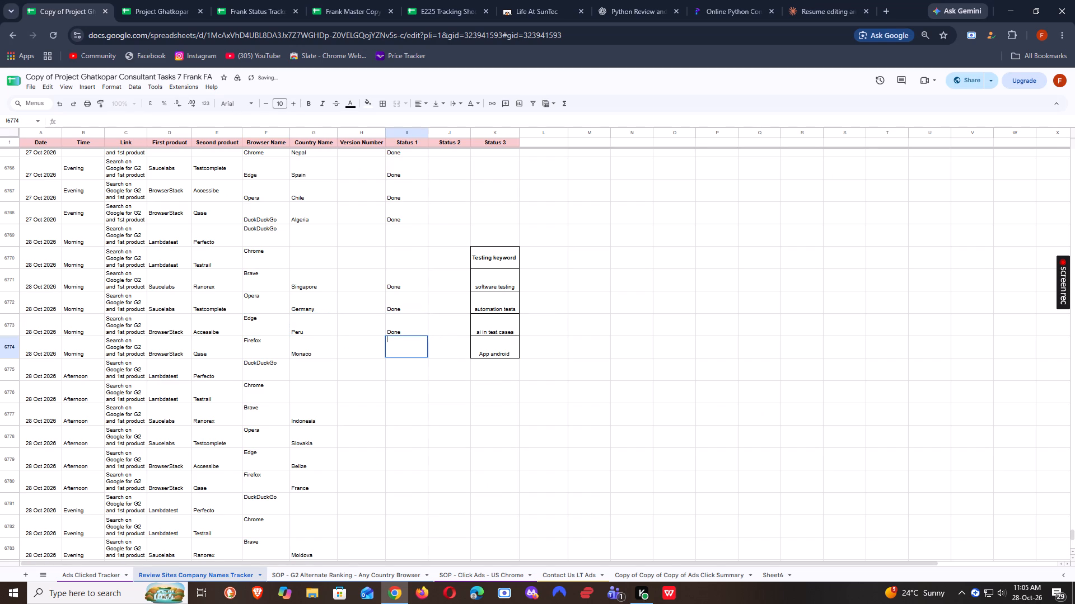
Copy the country name Monaco from the tracker, connect ExpressVPN to that location and close the VPN window.
left_click(315, 355)
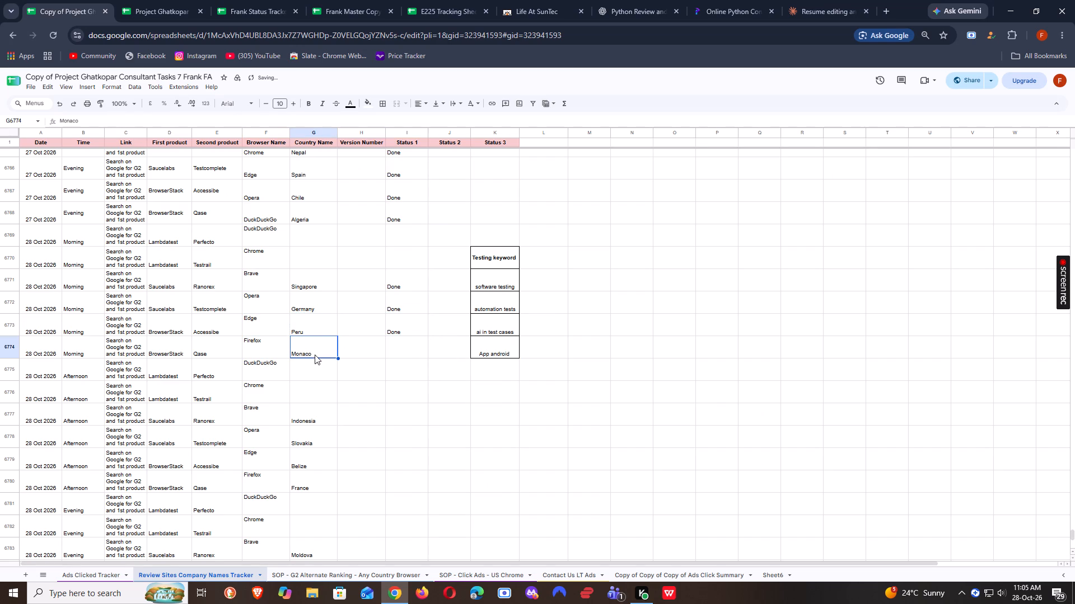
key("ctrl+c")
left_click(389, 410)
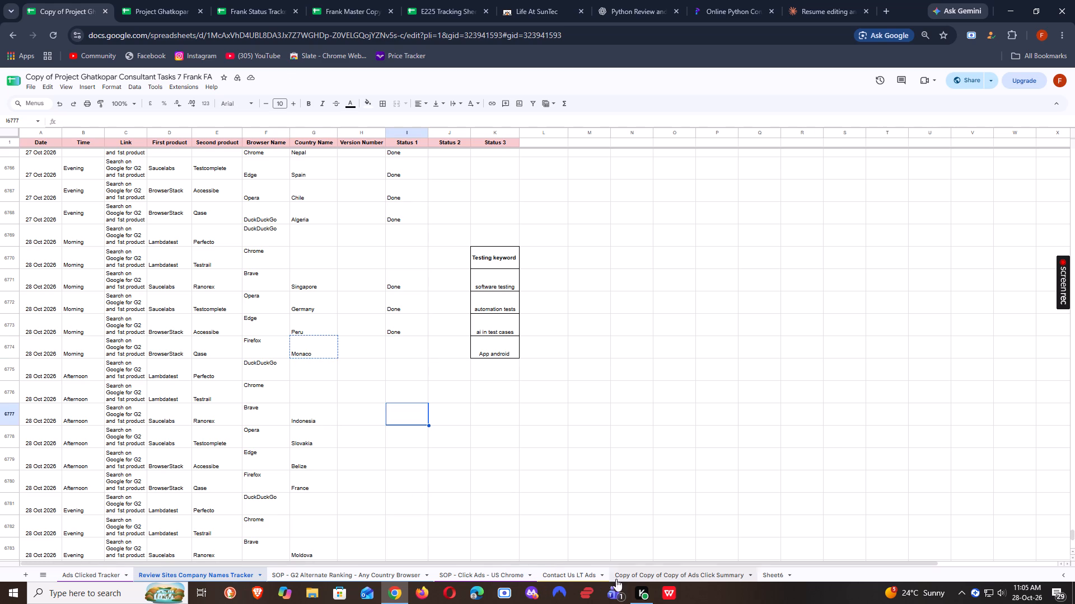
left_click(588, 594)
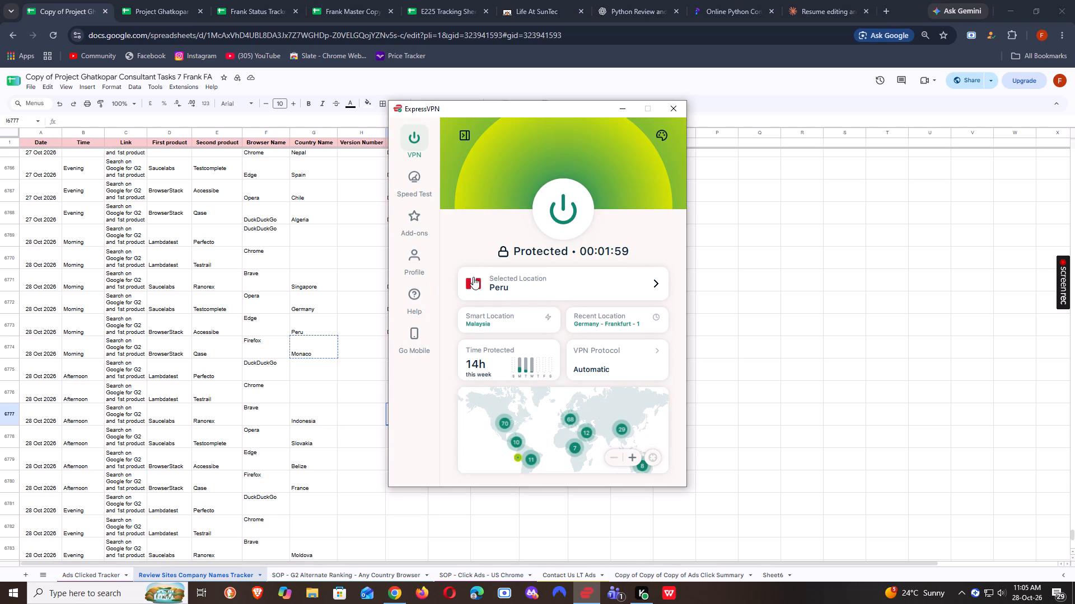
left_click(498, 271)
left_click(536, 157)
key("ctrl+v")
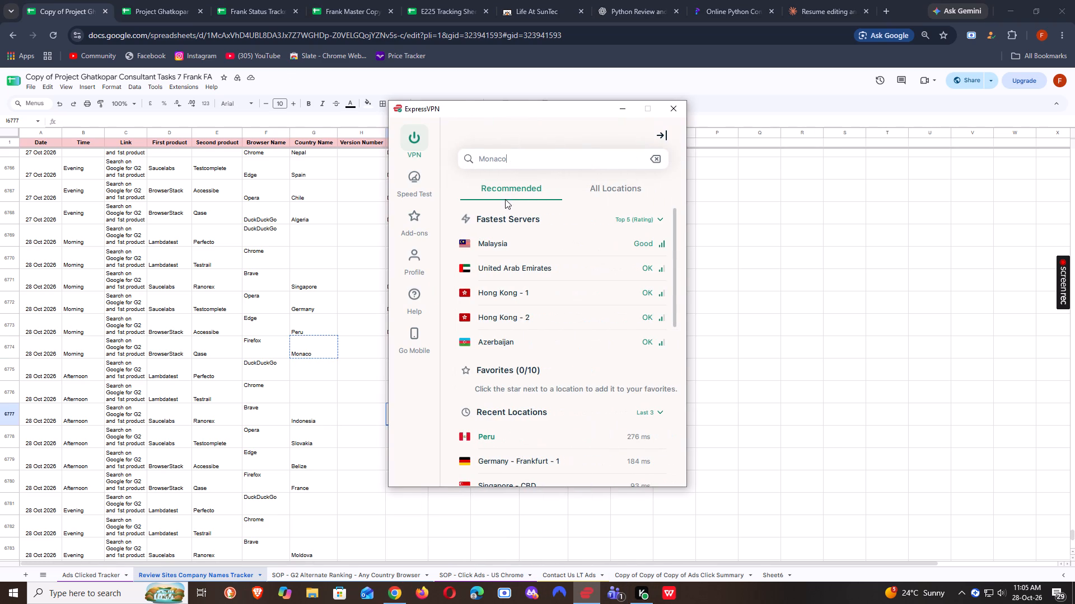
left_click(502, 207)
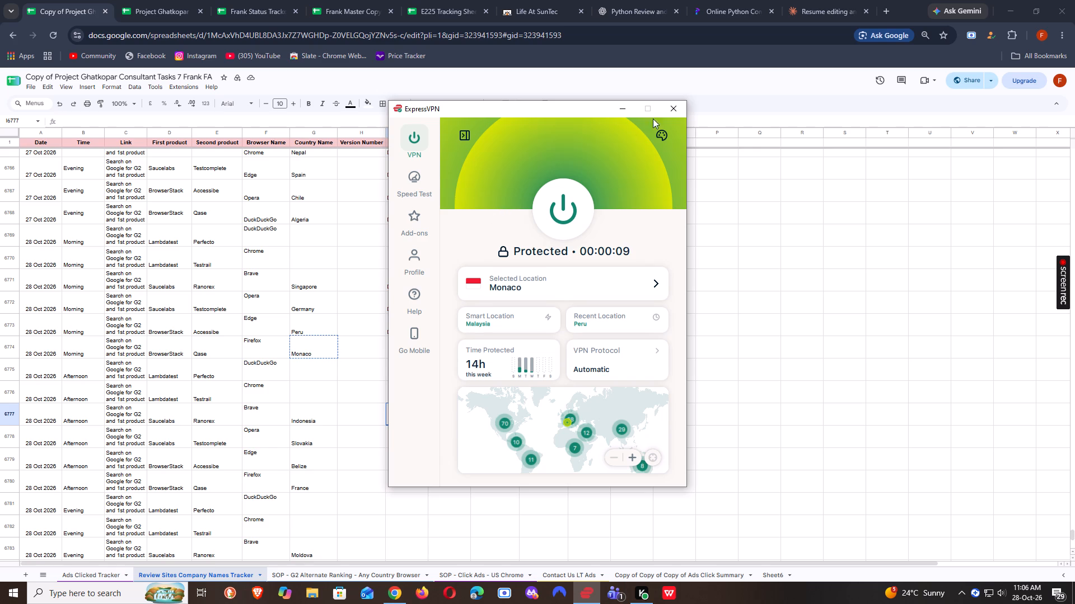
left_click(667, 108)
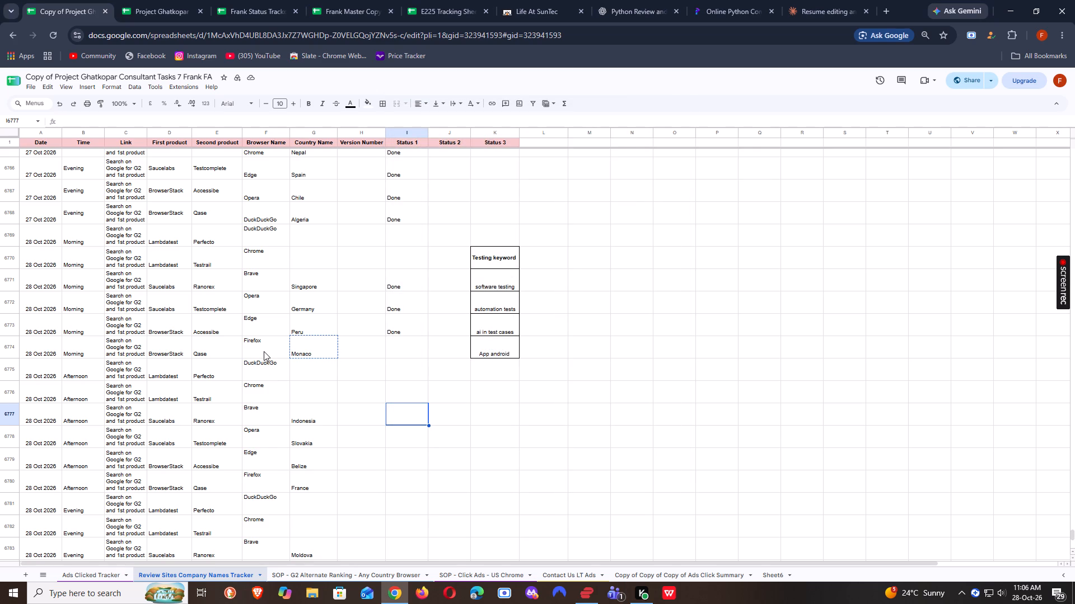
Open a new private window in Firefox for the Monaco row.
right_click(419, 588)
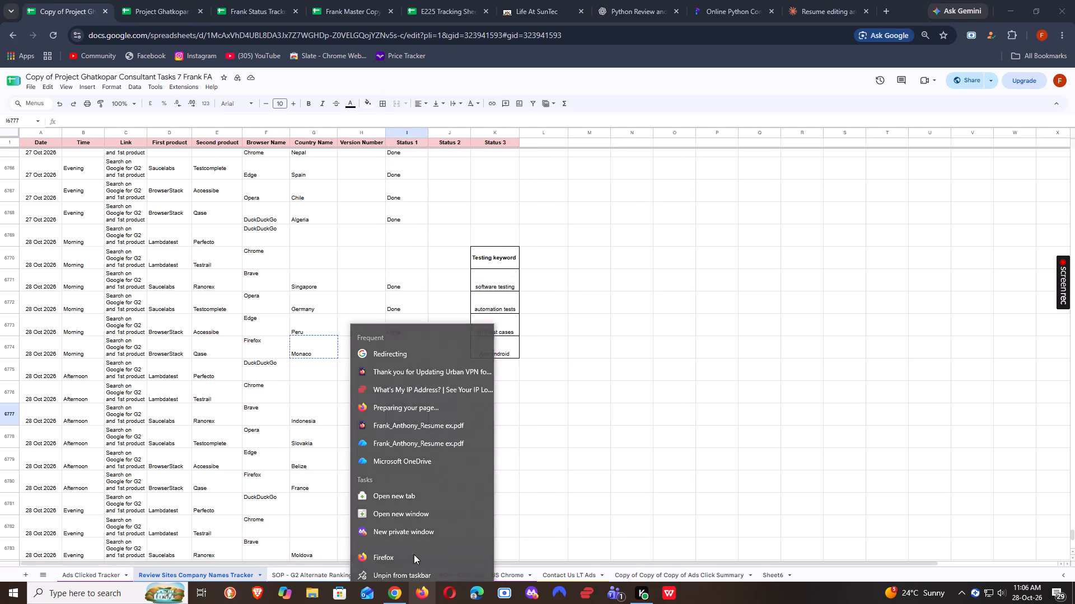
left_click(409, 527)
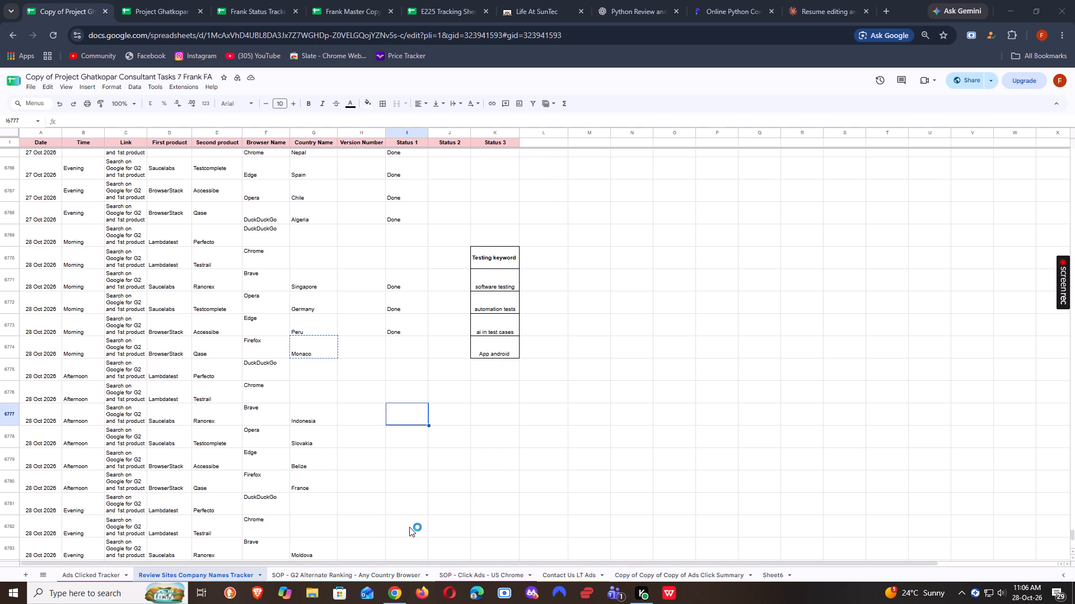
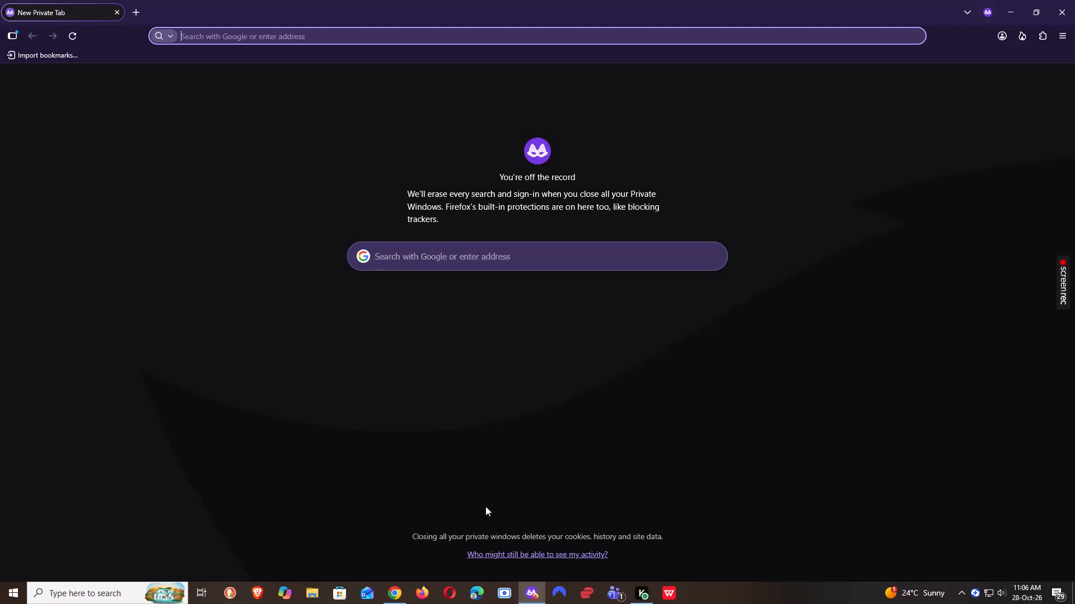
Search Google for "g2 BRowserstack" and open the G2 BrowserStack reviews page from the results.
left_click(204, 29)
type("g2 BRowserstavk")
key("BackSpace")
key("BackSpace")
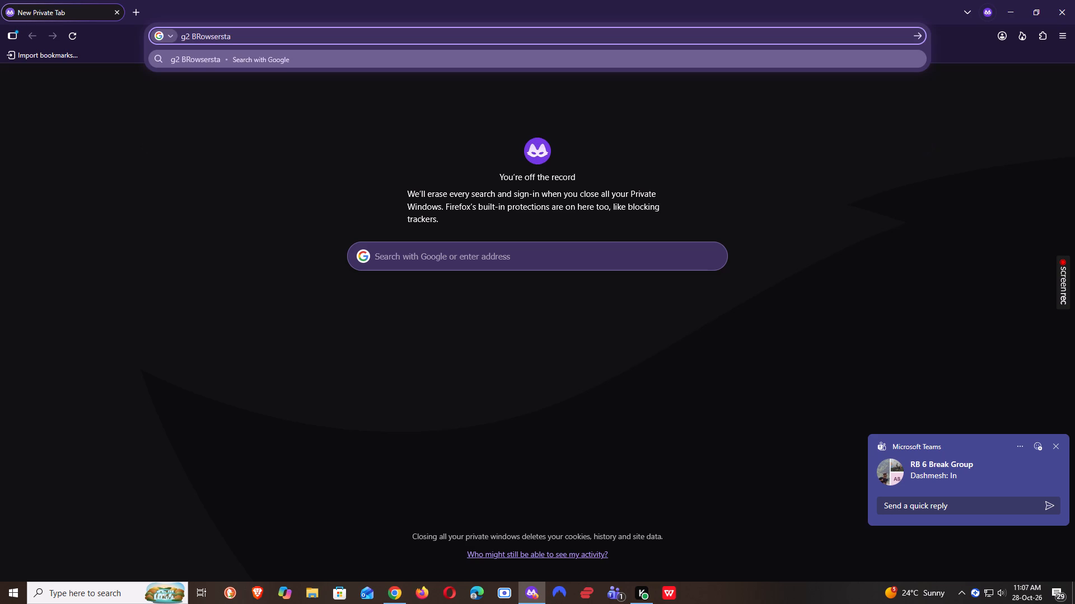
type("ck")
key("space")
key("Return")
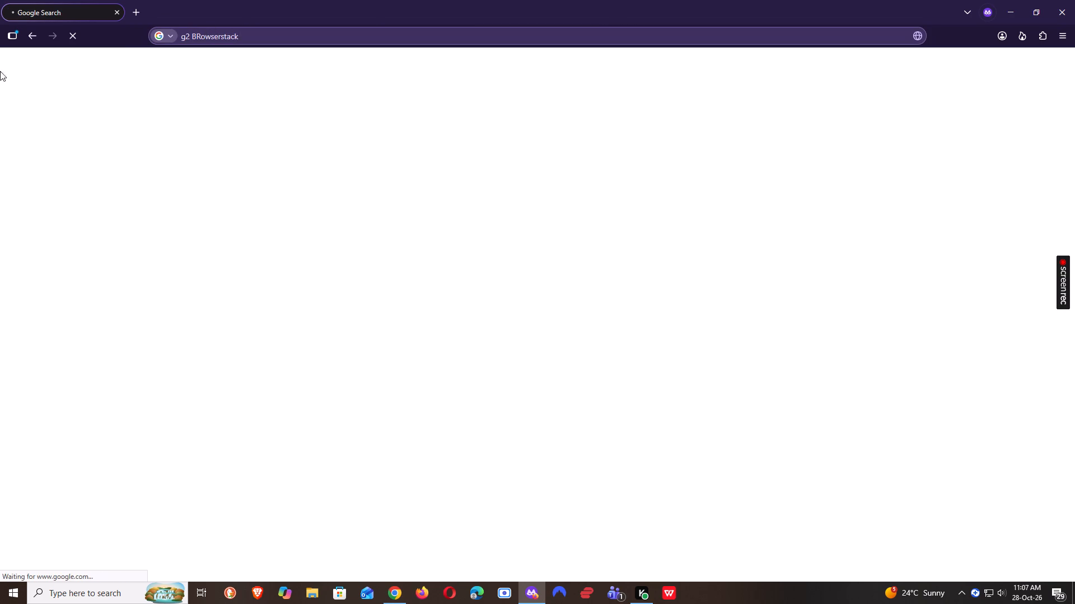
left_click(168, 171)
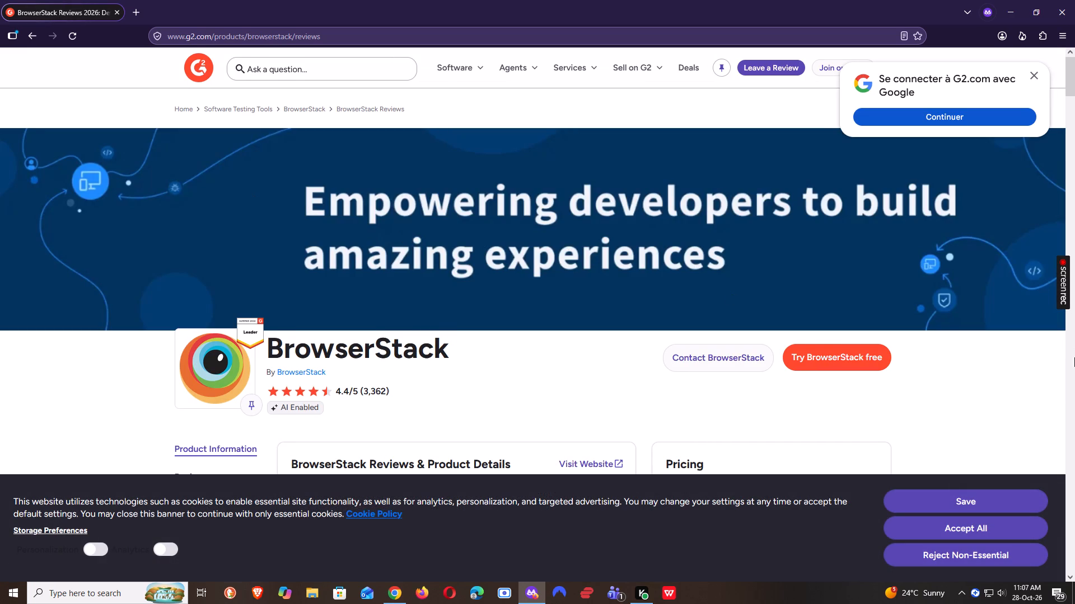
Reject non-essential cookies and dismiss the Google sign-in prompt on the G2 BrowserStack page.
left_click(940, 556)
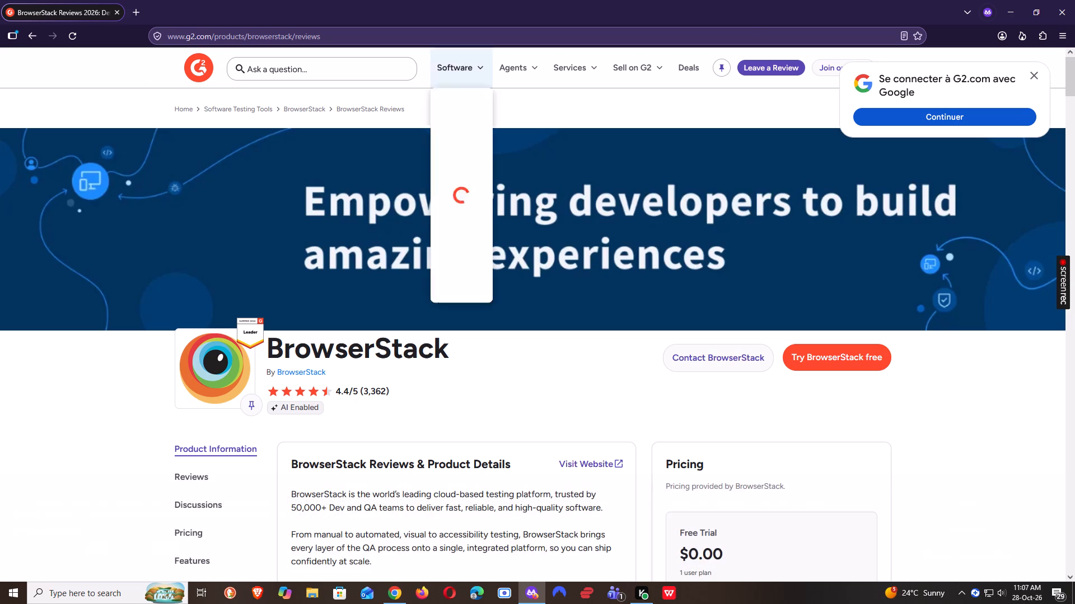
left_click(1034, 75)
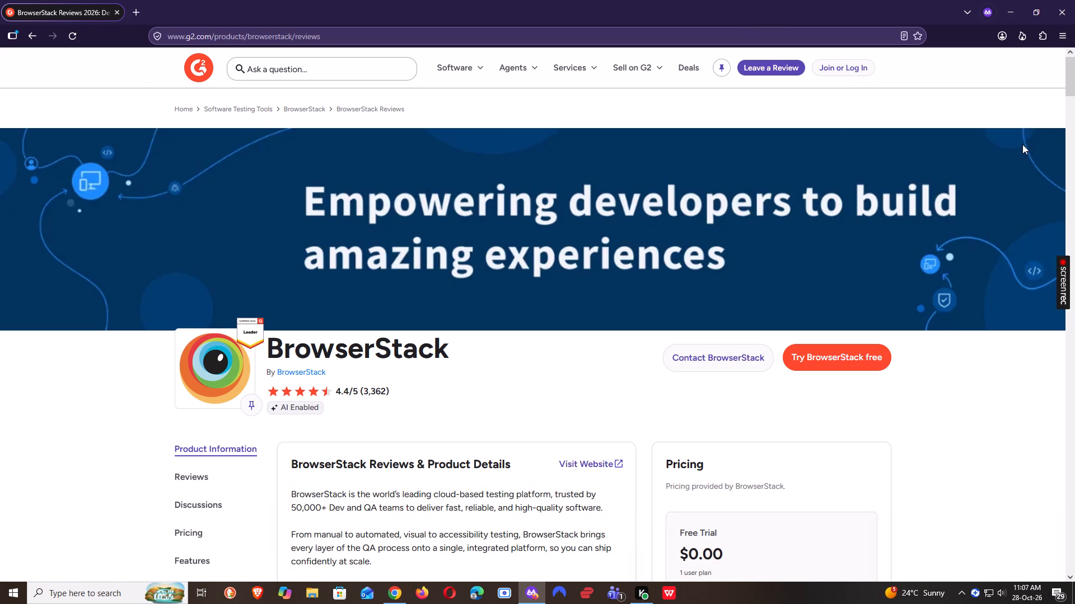
Read through the BrowserStack product details and the first page of user reviews on G2, down to the review pagination.
middle_click(1023, 147)
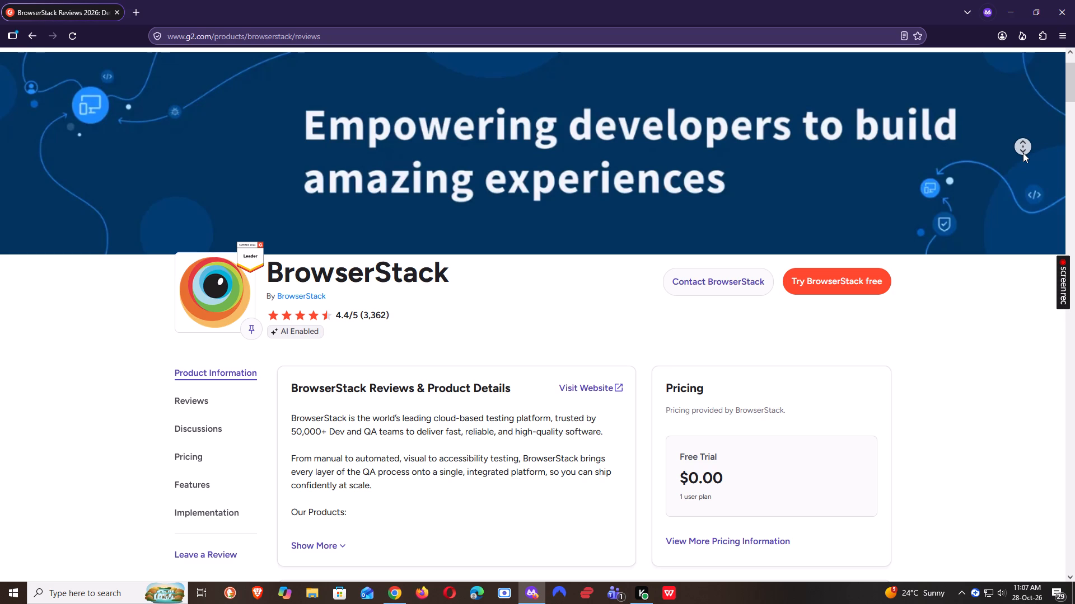
left_click(1023, 153)
scroll(1011, 168, "down", 5)
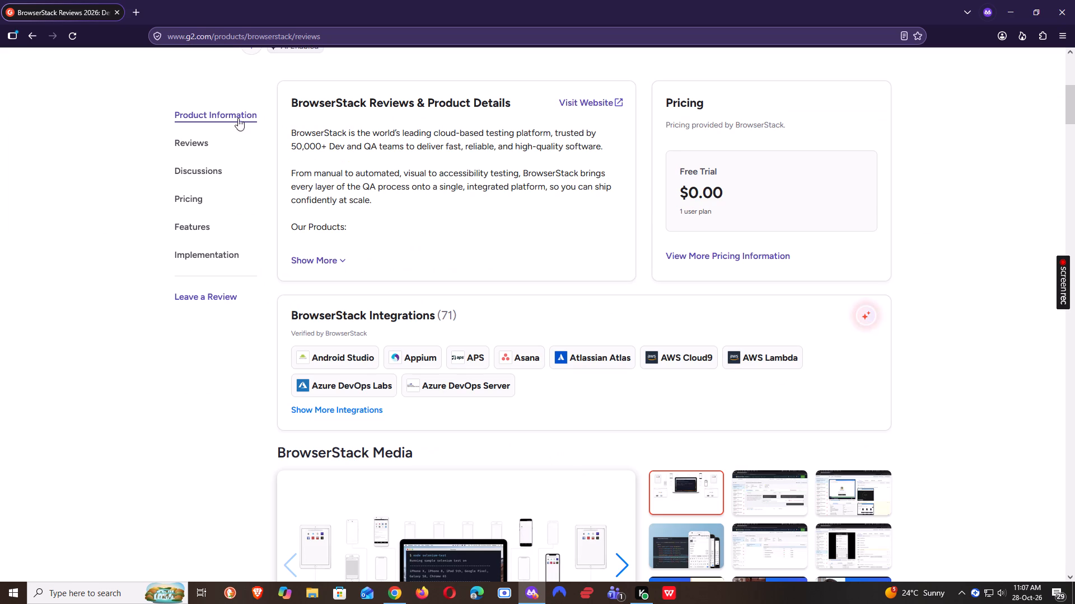
scroll(167, 123, "down", 6)
scroll(94, 178, "down", 14)
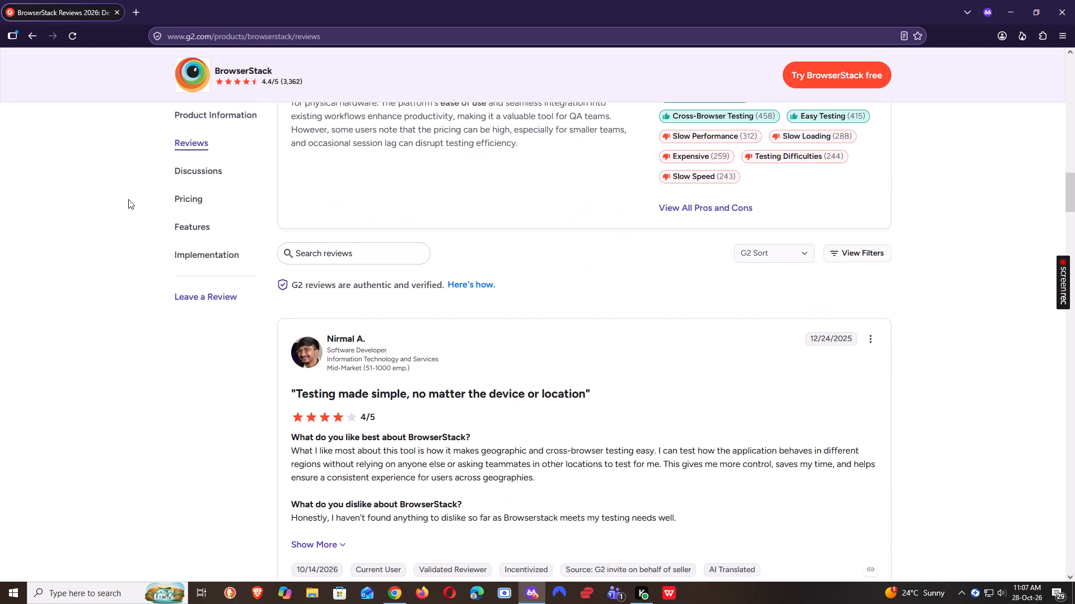
scroll(151, 206, "down", 5)
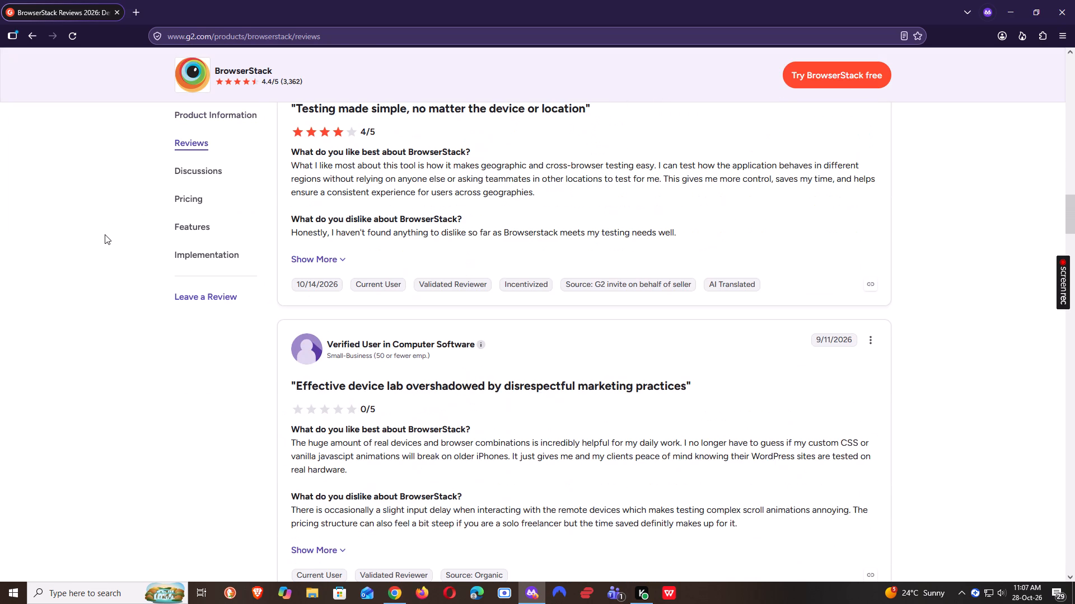
scroll(105, 234, "down", 9)
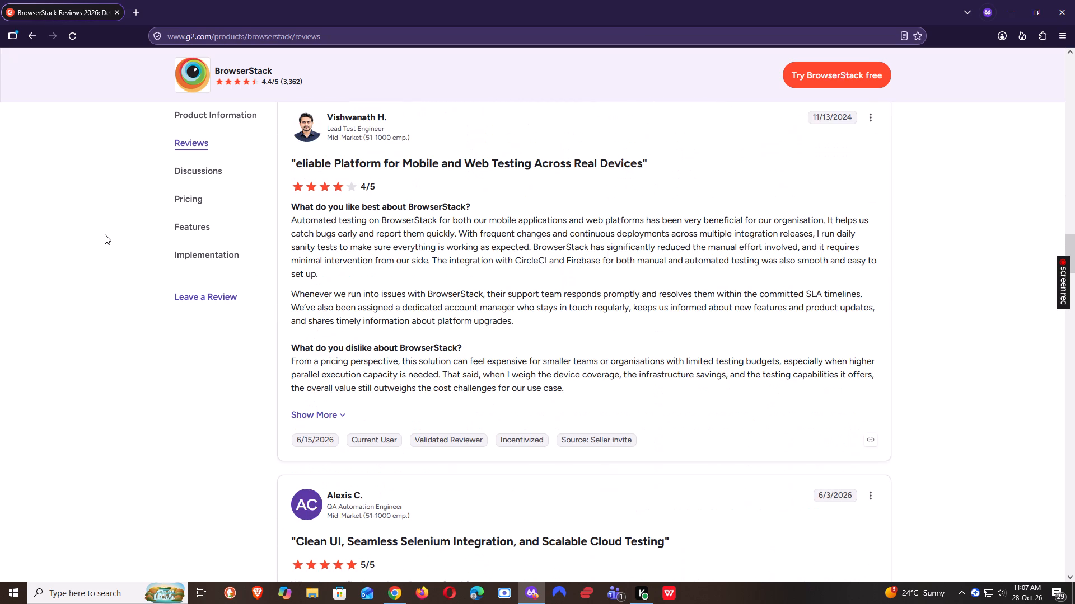
scroll(105, 234, "down", 4)
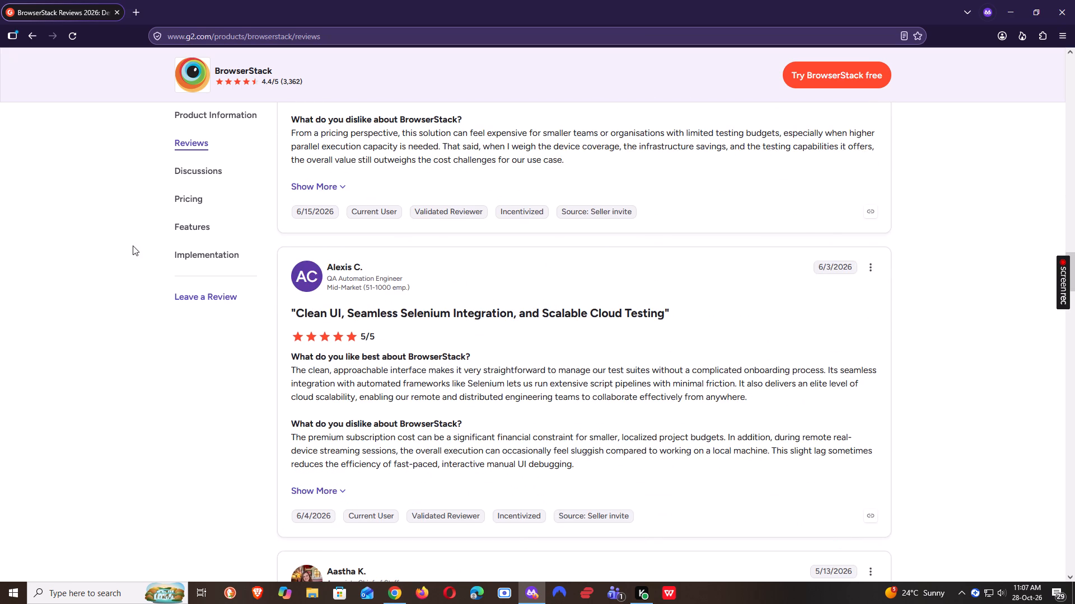
scroll(116, 380, "down", 8)
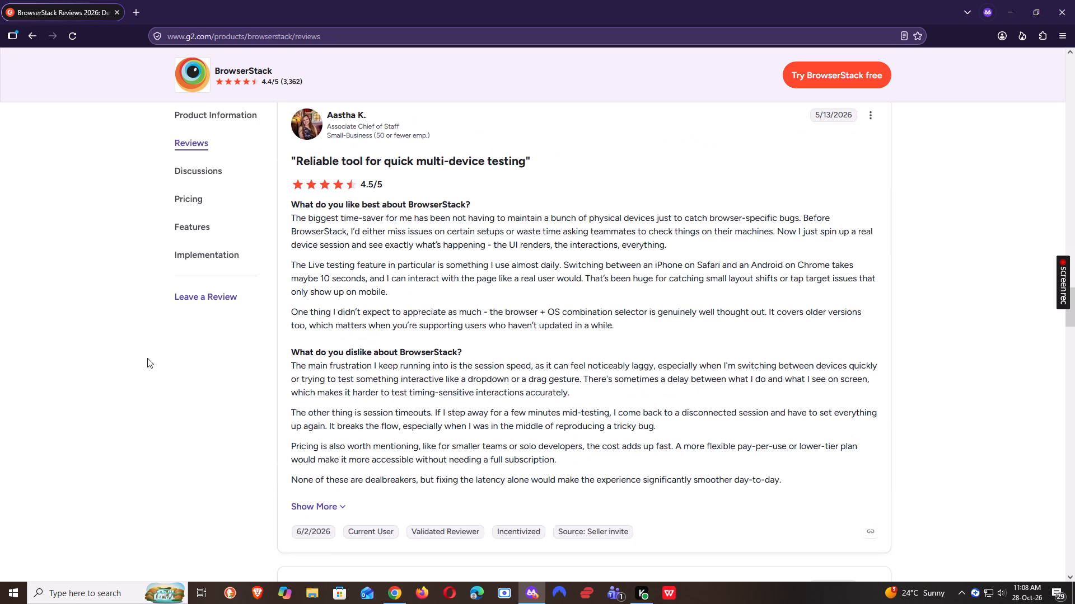
scroll(147, 358, "down", 5)
scroll(59, 326, "down", 13)
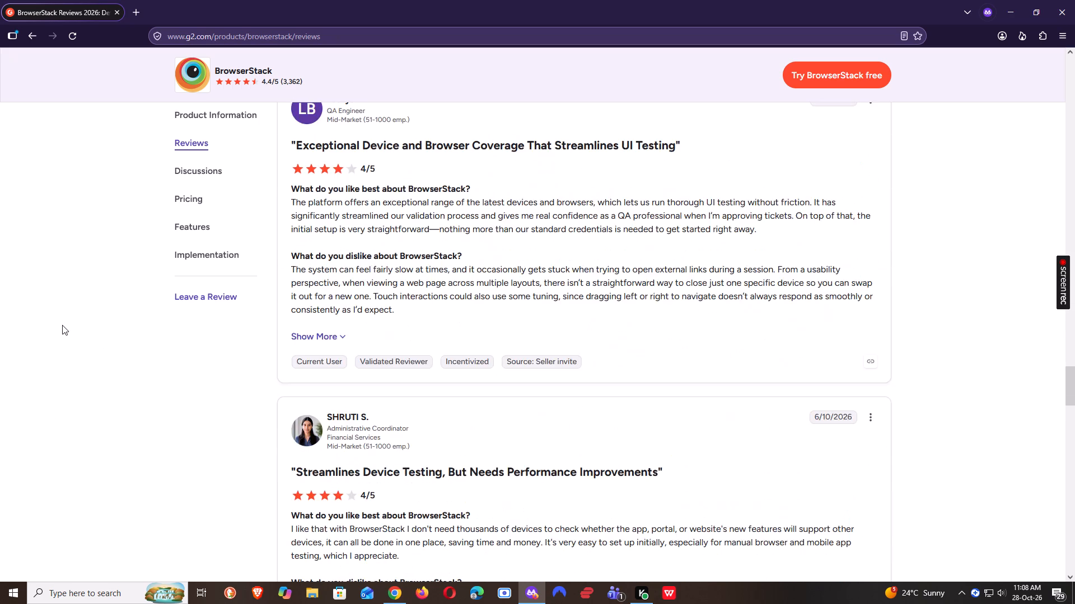
scroll(62, 325, "up", 4)
scroll(62, 325, "down", 15)
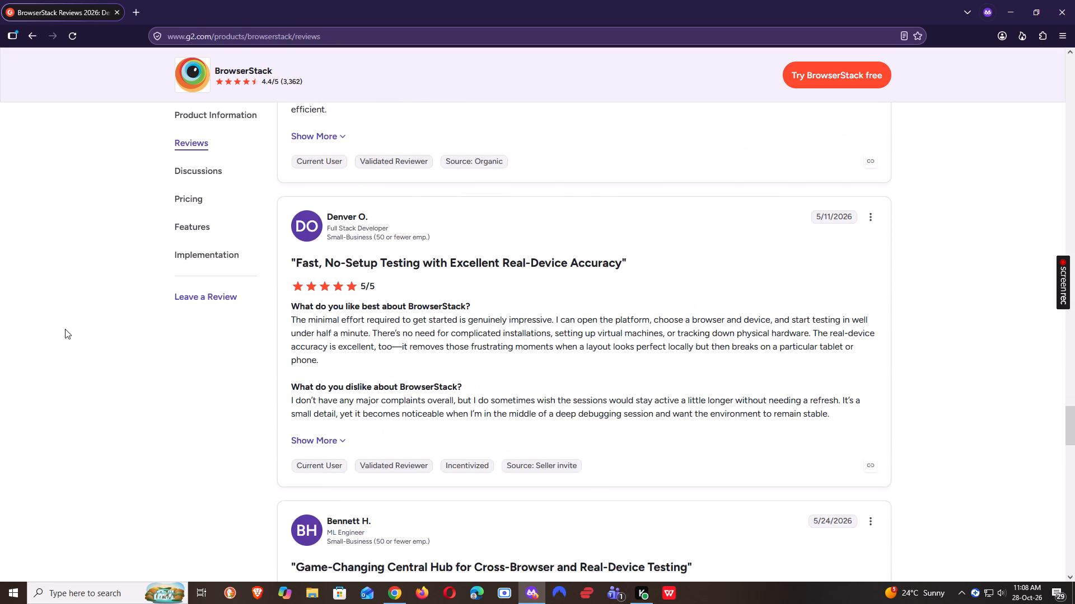
scroll(65, 329, "down", 2)
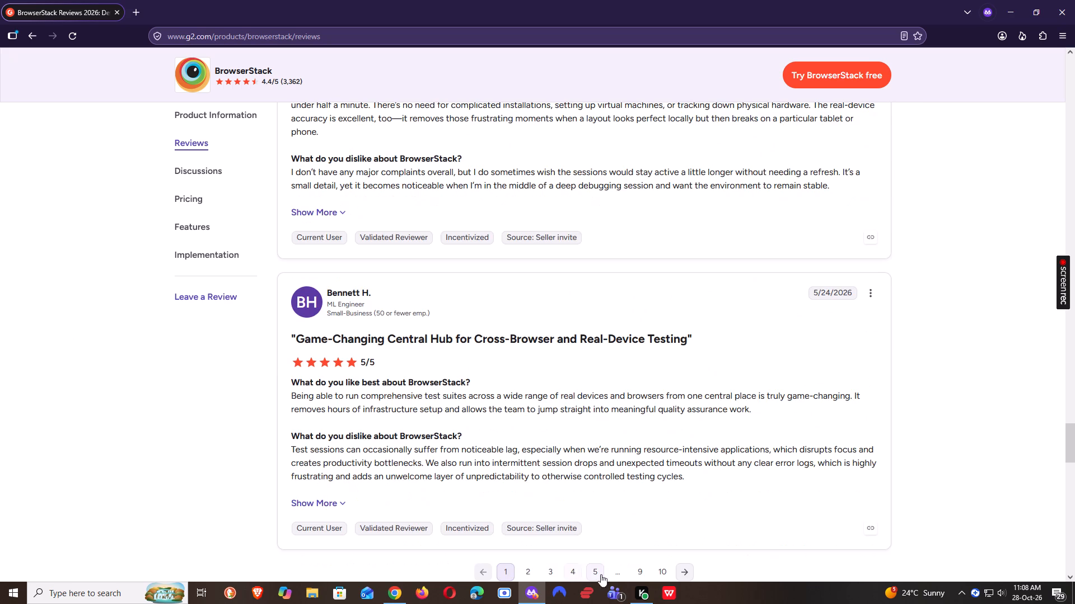
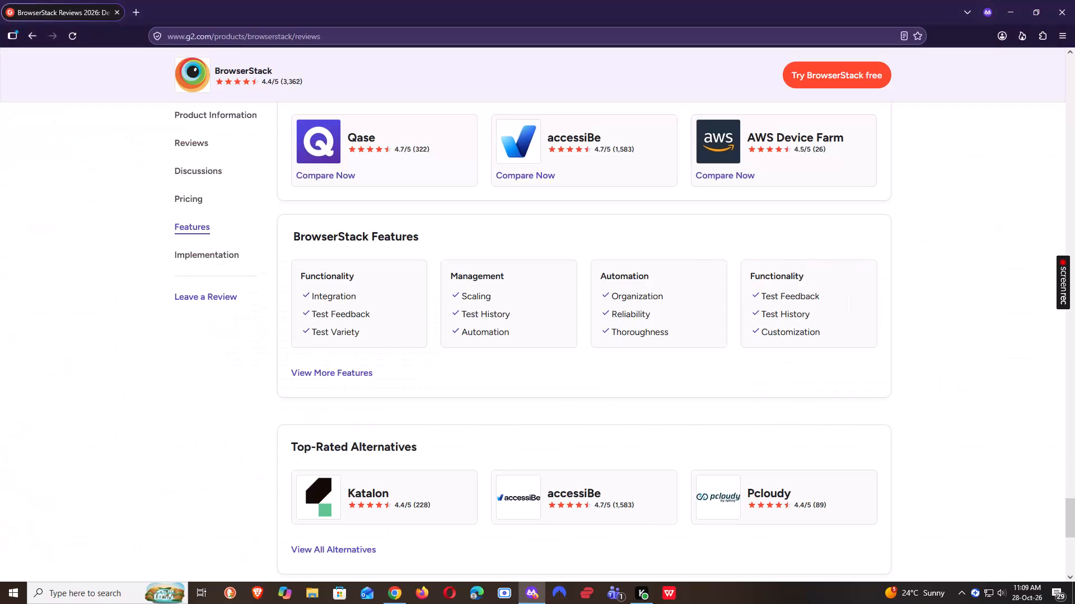
Open the BrowserStack versus Qase comparison from the BrowserStack reviews page and read through it.
left_click(329, 179)
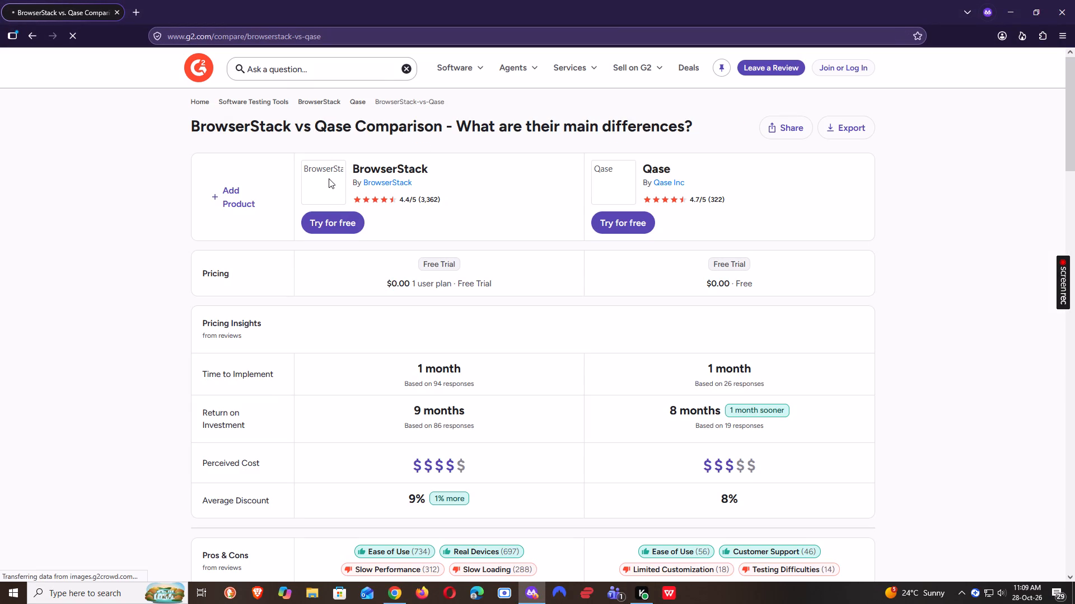
middle_click(947, 127)
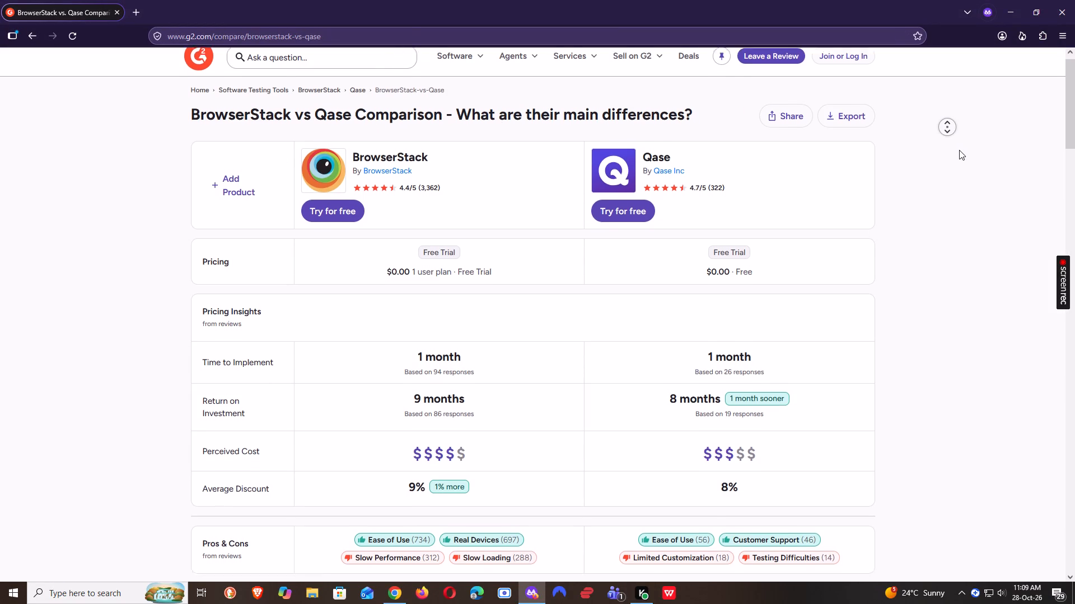
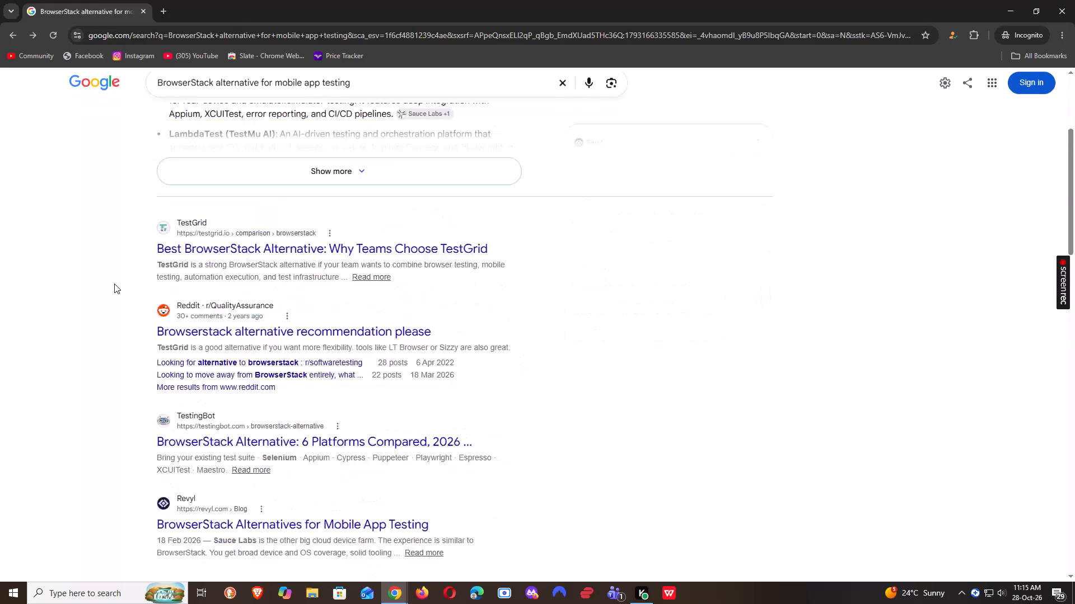
Look through the first and second results pages for "BrowserStack alternative for mobile app testing".
scroll(114, 284, "up", 6)
scroll(114, 284, "down", 5)
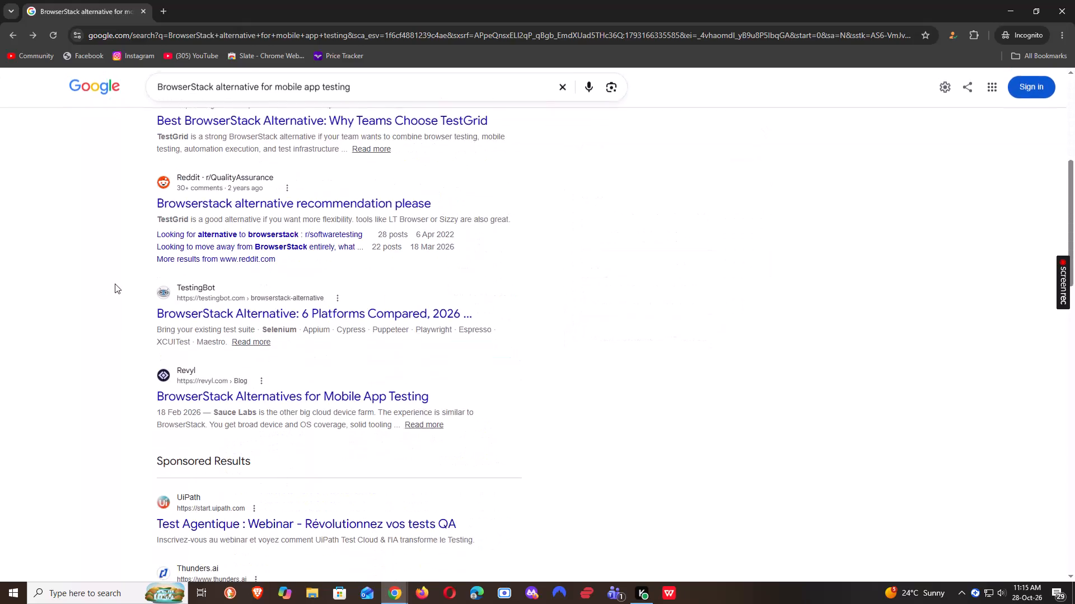
scroll(115, 284, "down", 18)
scroll(122, 284, "down", 13)
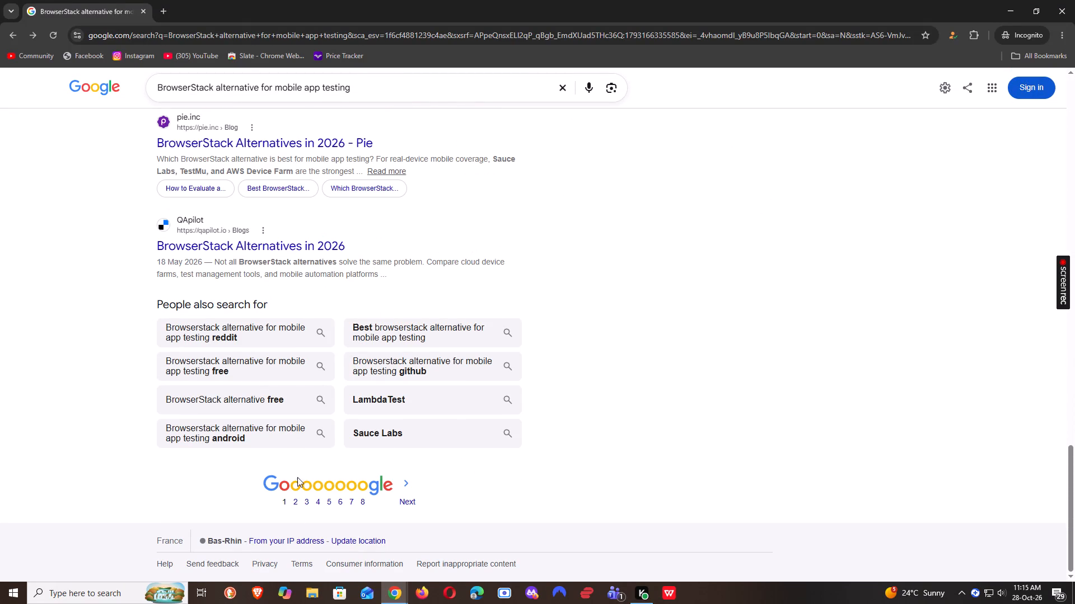
left_click(293, 504)
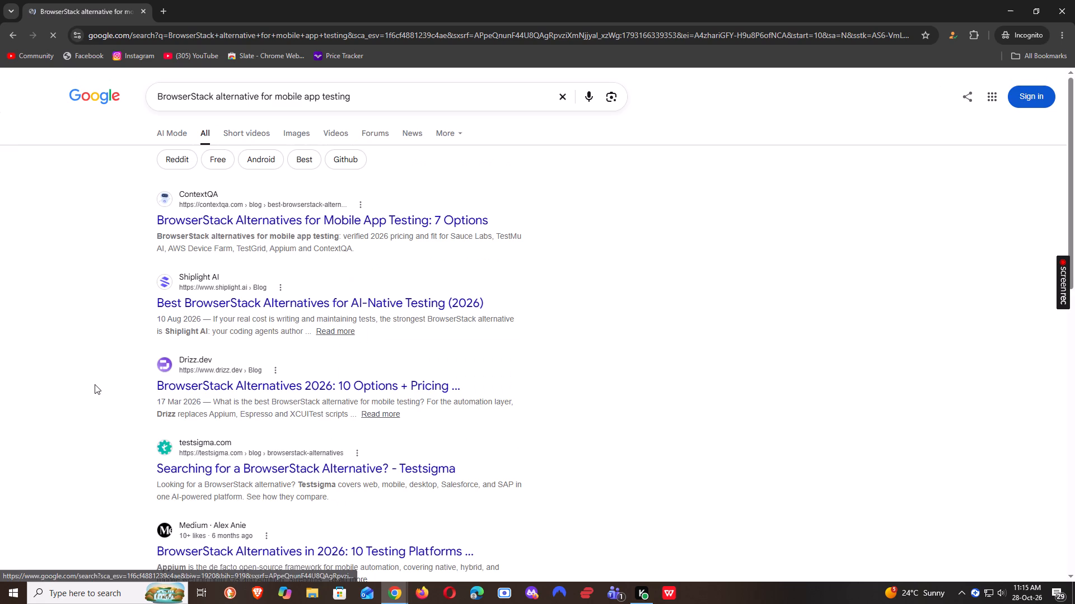
scroll(95, 384, "down", 19)
scroll(101, 378, "down", 3)
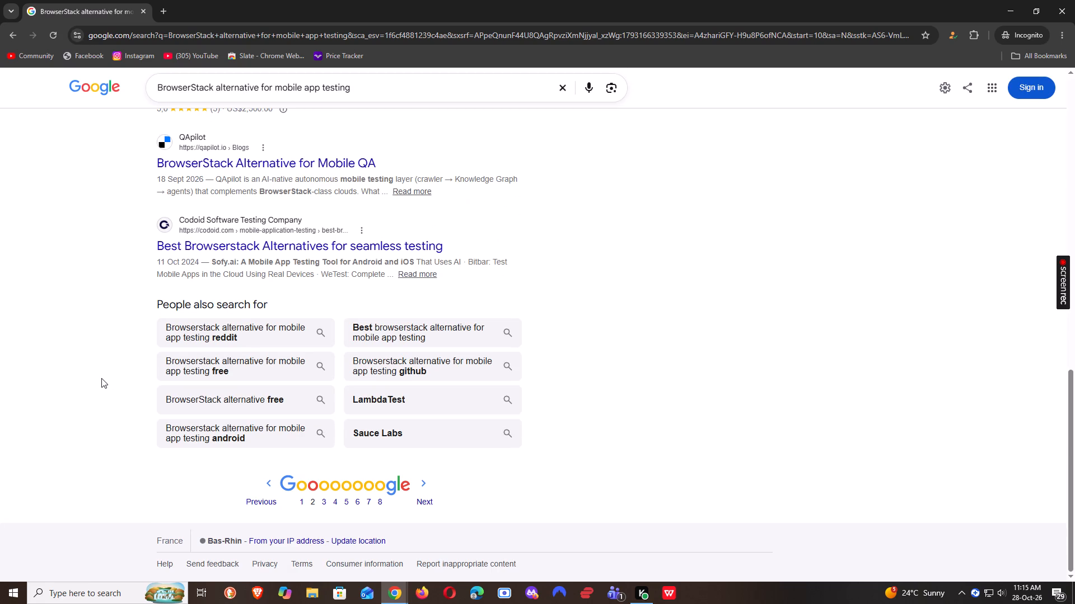
scroll(101, 378, "down", 4)
left_click(312, 501)
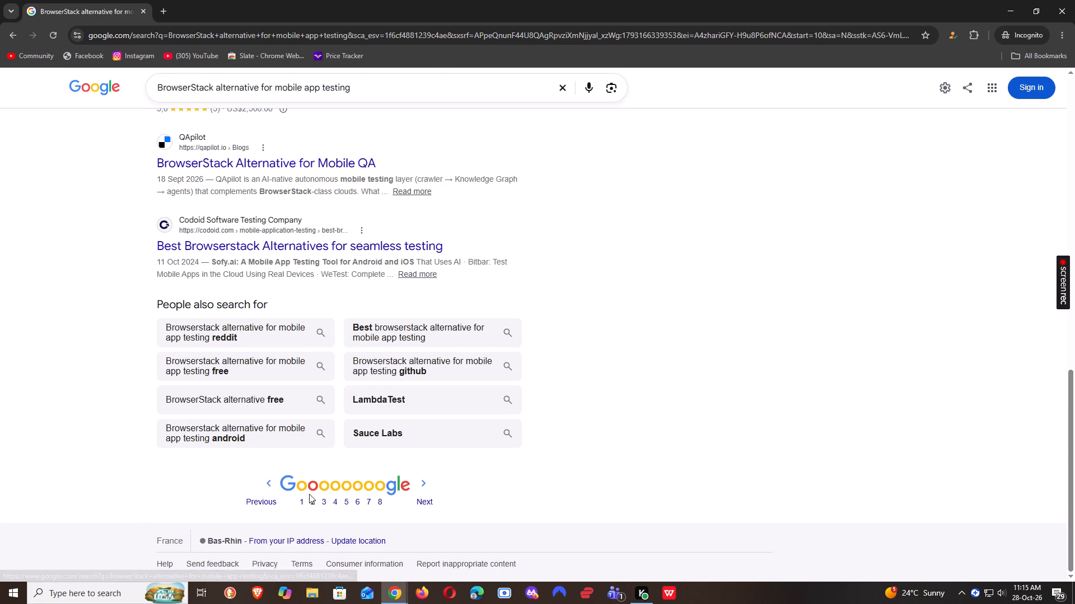
Return to the first results page for the BrowserStack alternative search and recheck the listings through page 2.
left_click(297, 499)
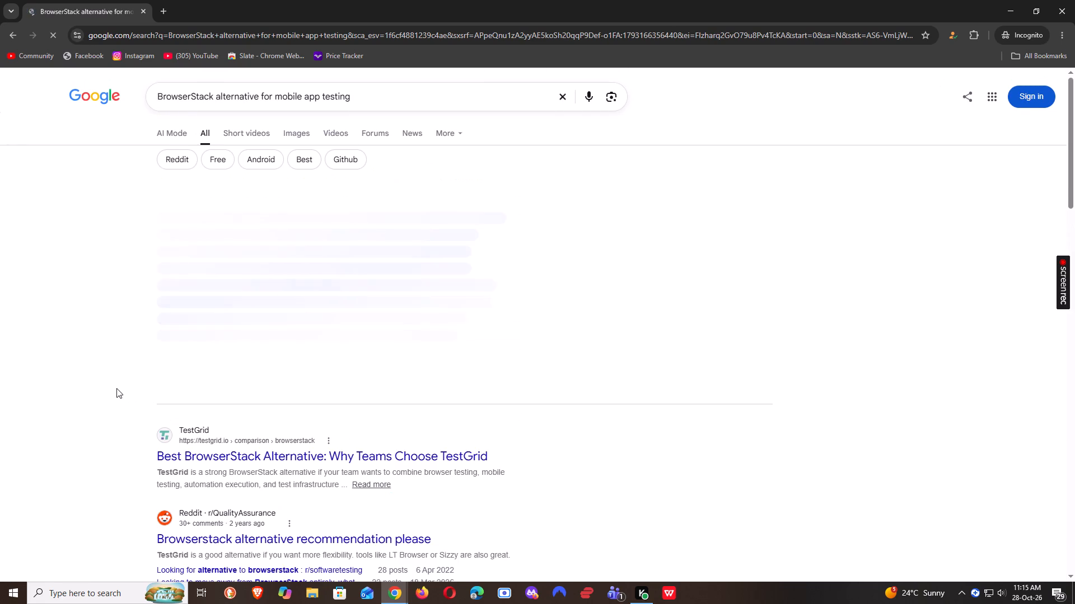
scroll(116, 388, "down", 20)
scroll(116, 388, "down", 14)
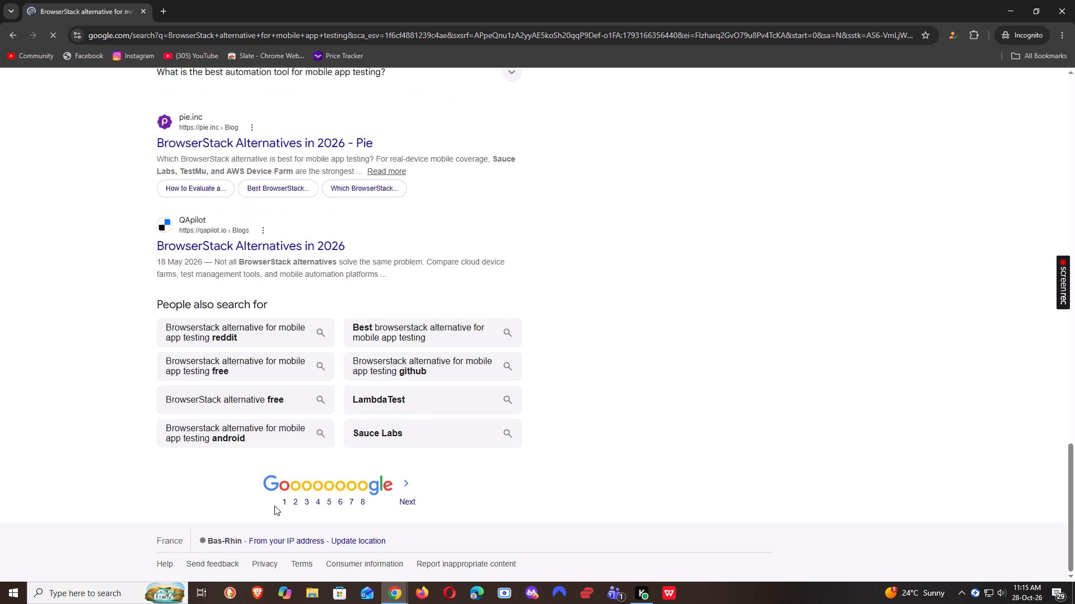
left_click(294, 502)
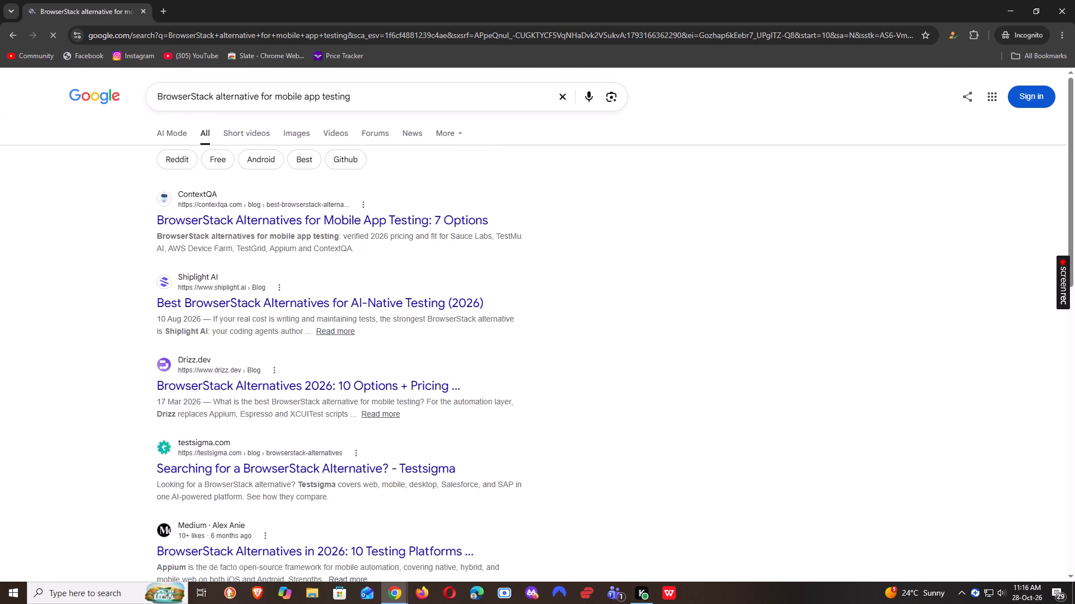
scroll(130, 387, "down", 20)
scroll(130, 387, "down", 1)
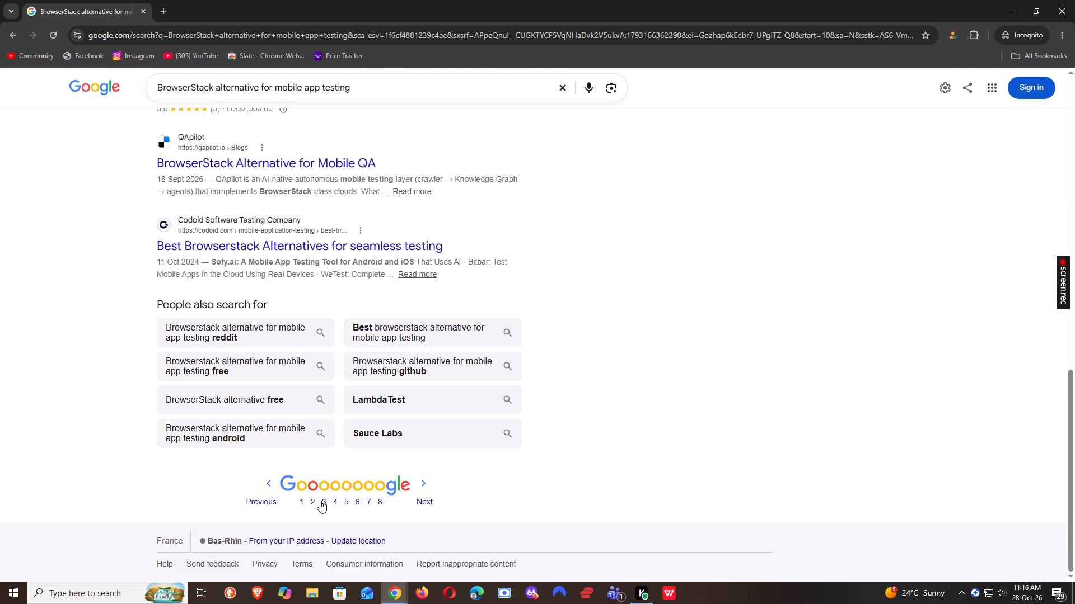
Open the third results page for the BrowserStack alternative search and scan its listings from end to end.
left_click(321, 501)
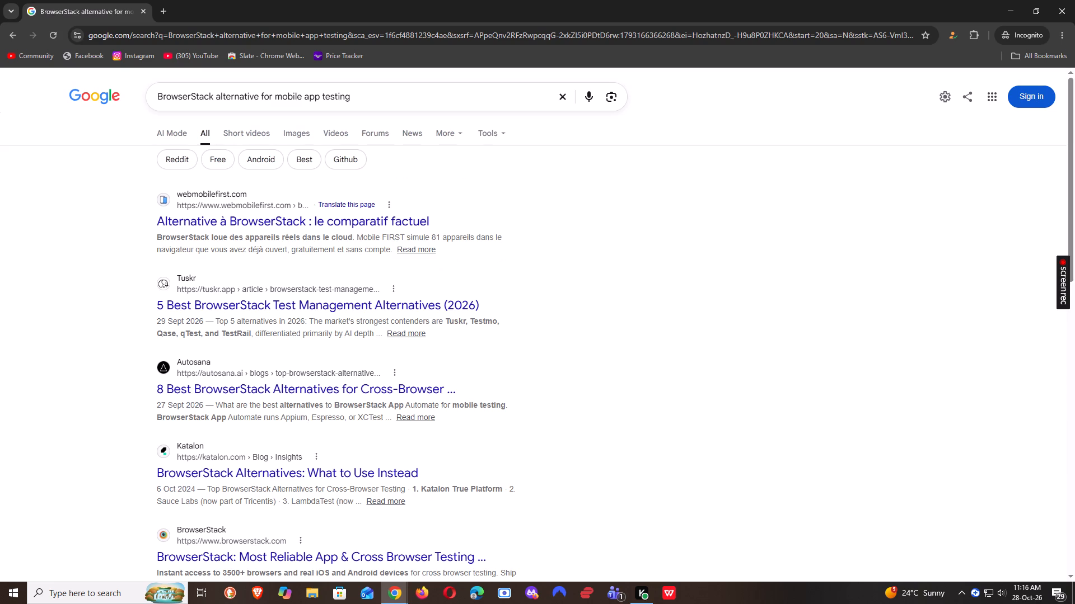
scroll(170, 414, "down", 20)
scroll(170, 414, "down", 1)
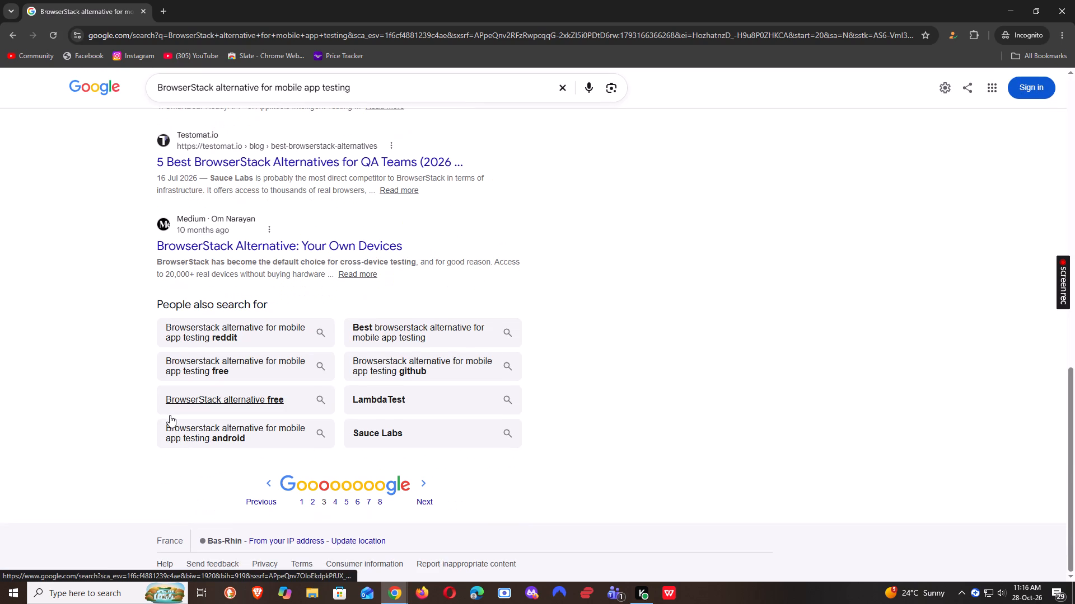
scroll(170, 415, "down", 13)
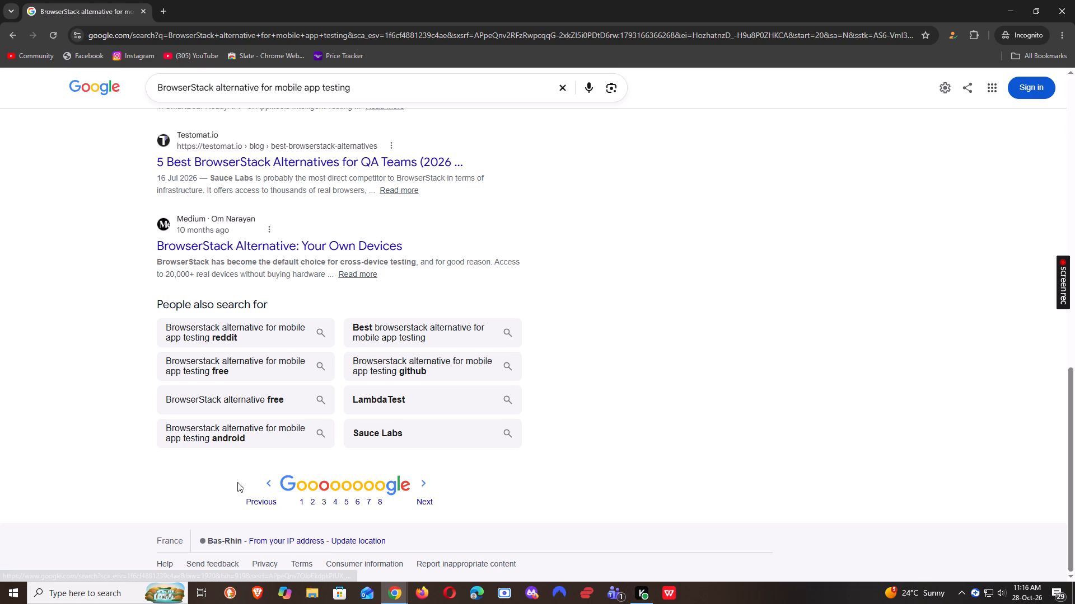
left_click(321, 499)
left_click(324, 499)
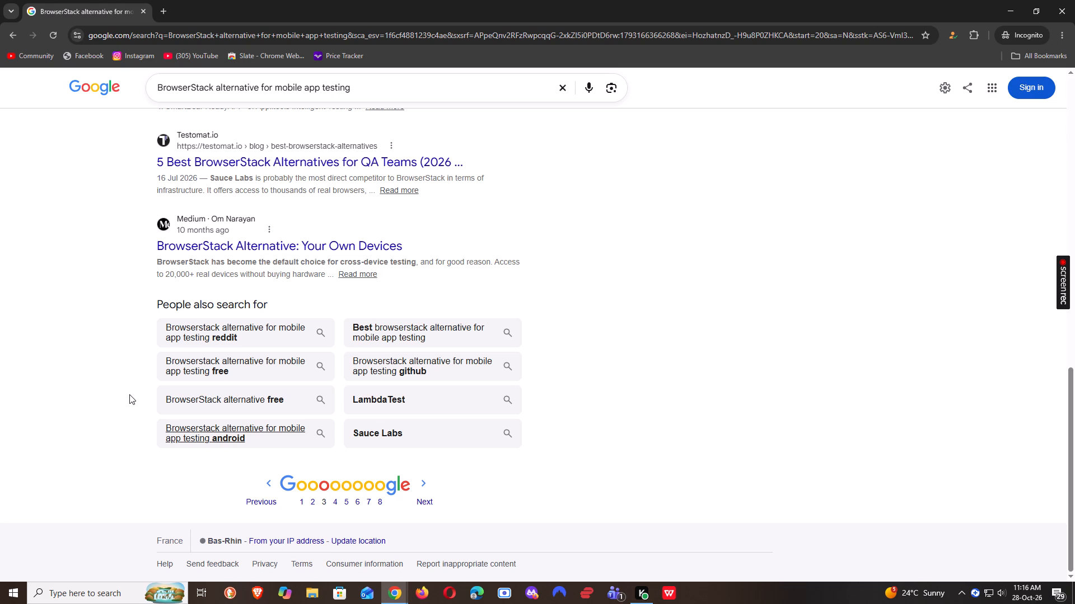
scroll(129, 395, "down", 5)
scroll(131, 397, "up", 5)
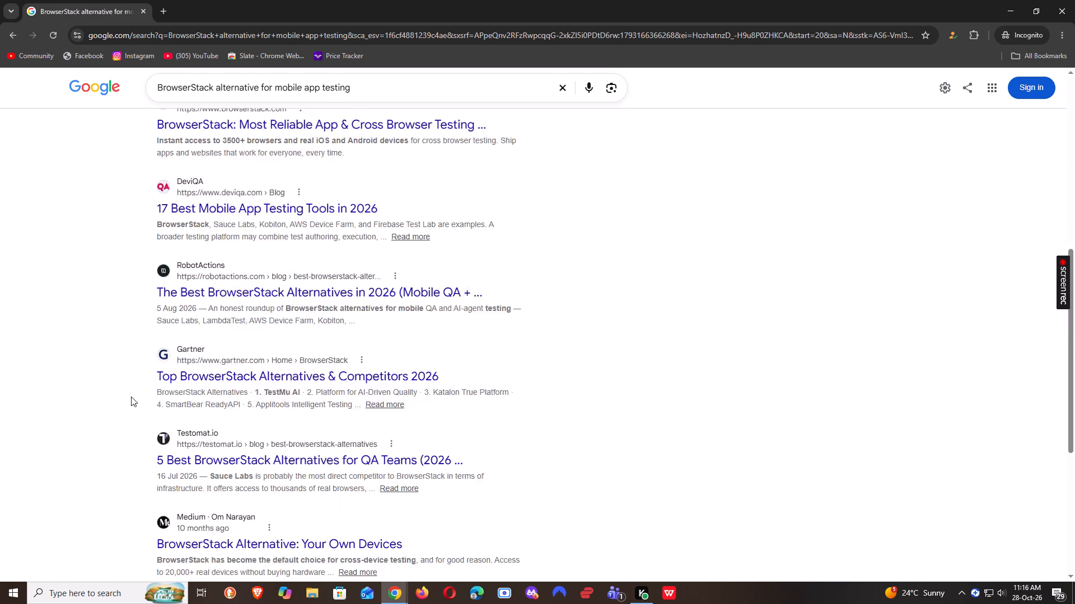
scroll(131, 397, "up", 18)
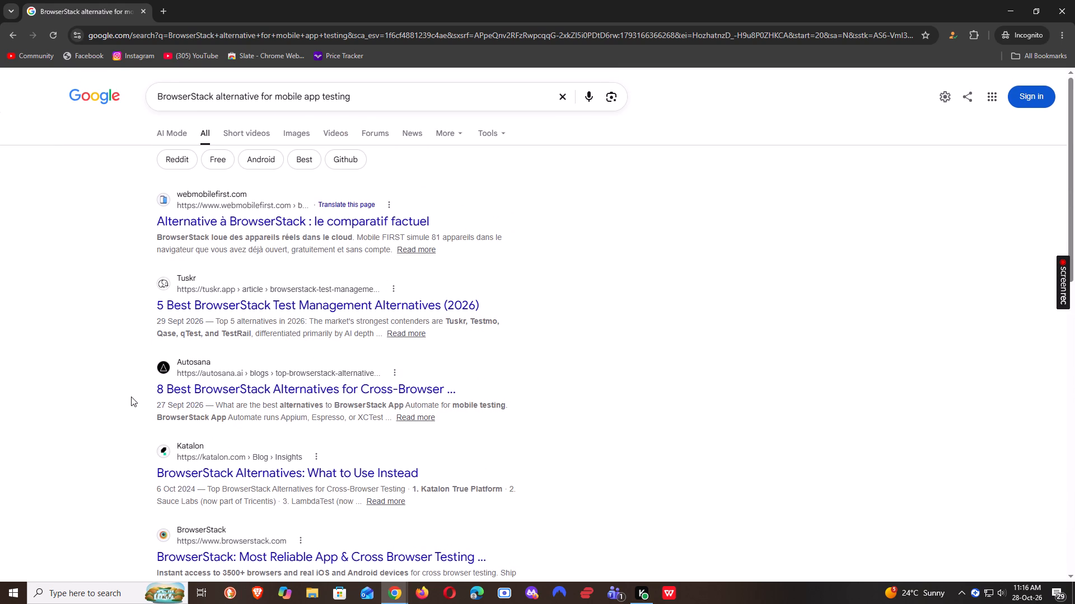
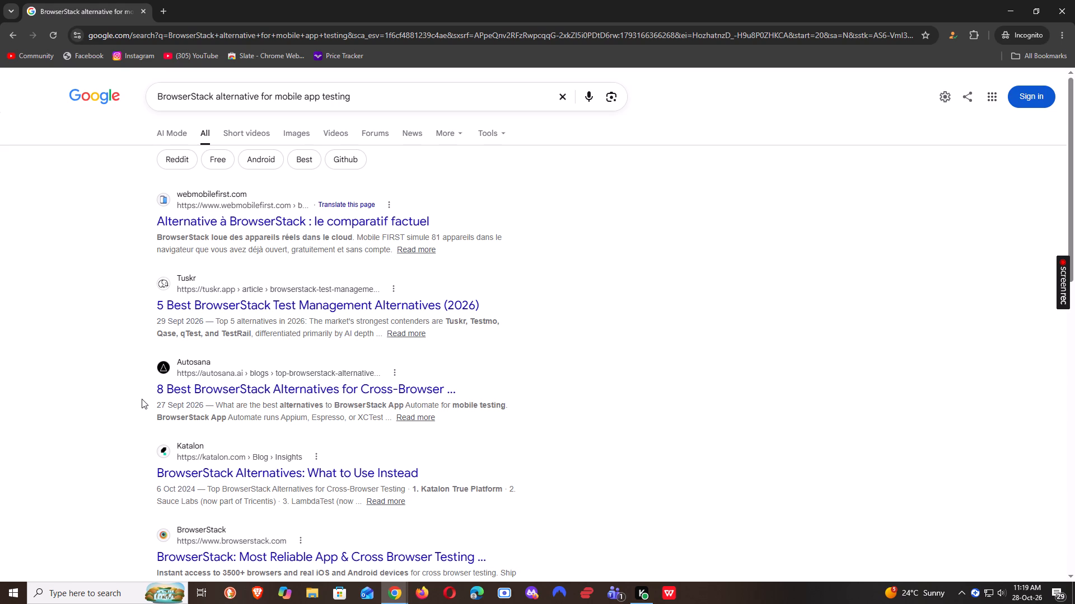
Scan the rest of the third results page for the BrowserStack alternative search, then return to its first page and recheck the listings.
scroll(43, 332, "down", 9)
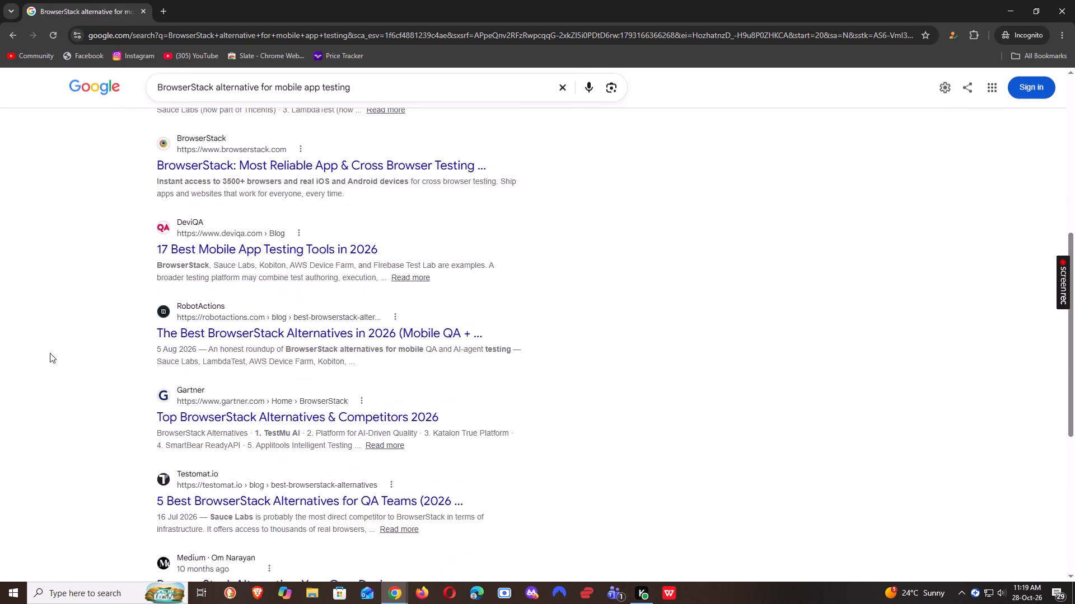
scroll(50, 353, "down", 20)
left_click(303, 500)
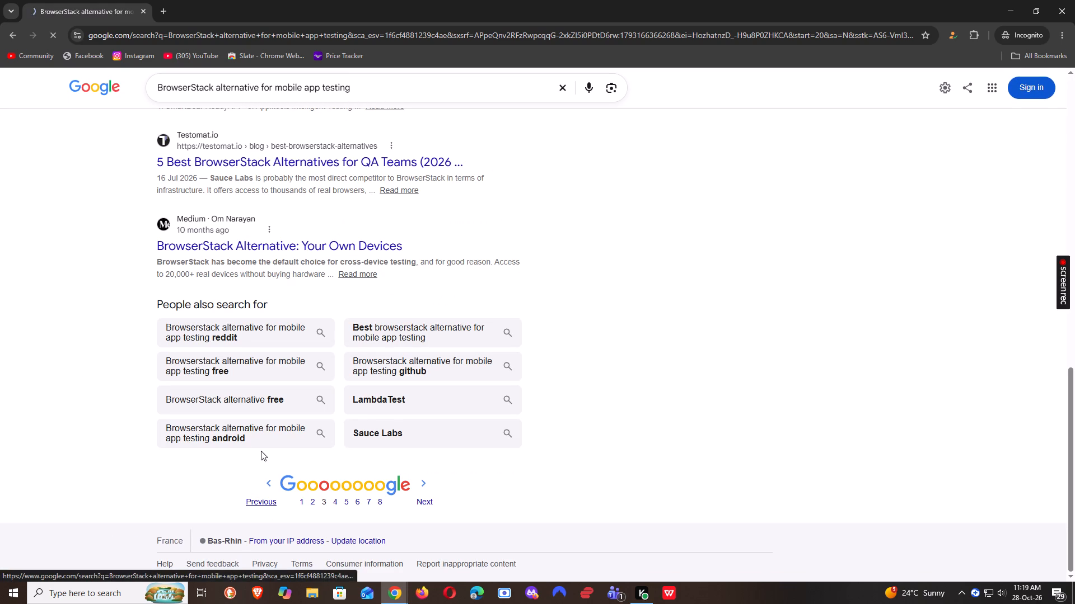
scroll(102, 413, "down", 9)
scroll(98, 416, "up", 1)
scroll(98, 416, "down", 13)
scroll(99, 415, "up", 1)
scroll(99, 415, "down", 9)
Copy the keyword "AUtomation tool for mobile application testing (App AUtomate)" from the Ads Clicked Tracker and search Google for it.
key("alt+Tab")
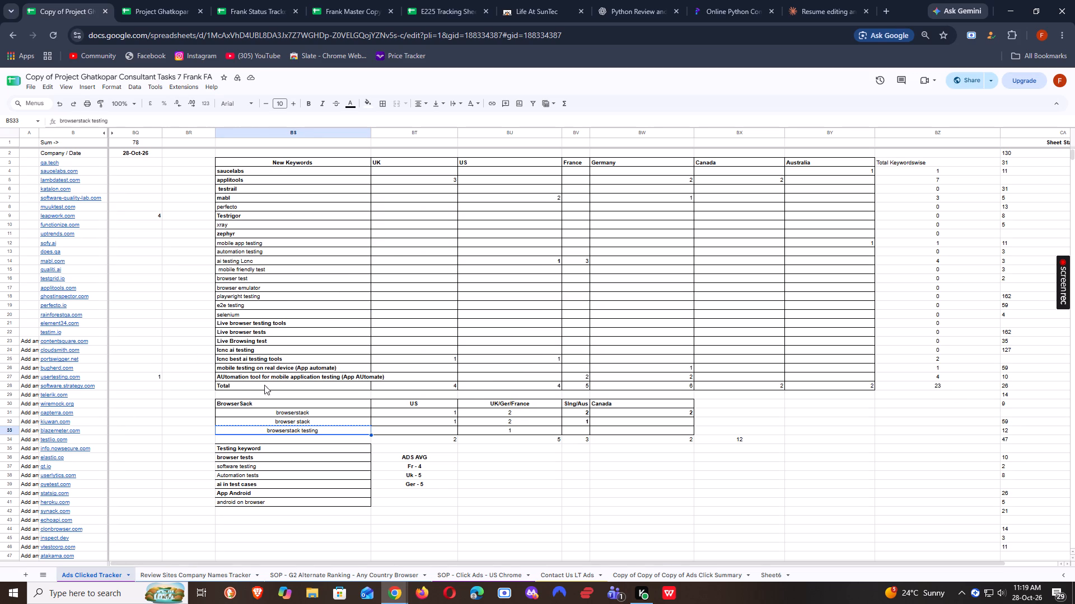
key("alt+Tab")
key("alt+Tab")
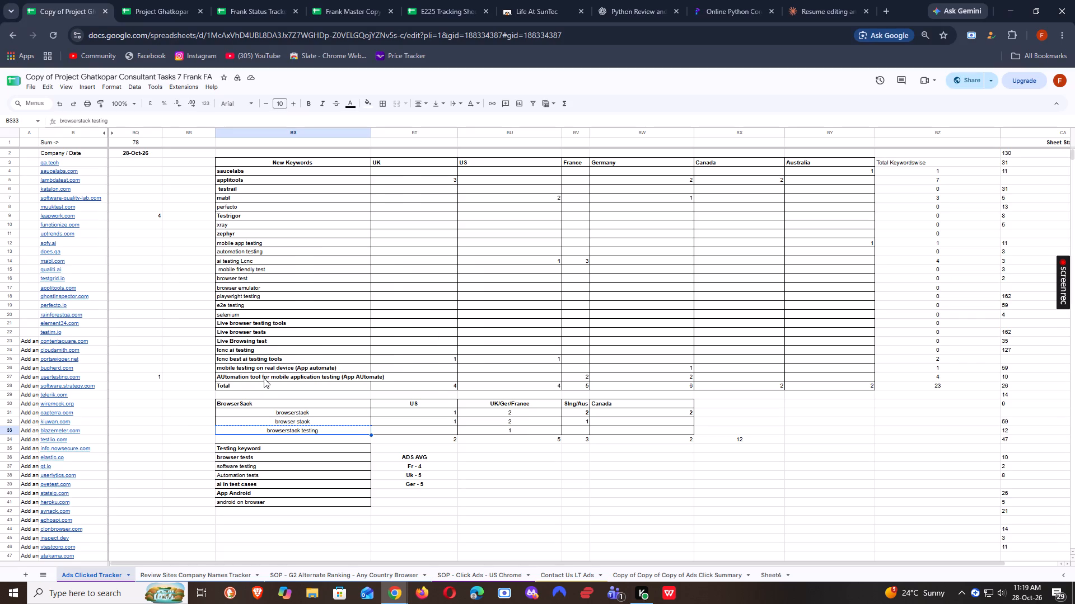
left_click(264, 378)
key("ctrl+c")
key("alt+Tab")
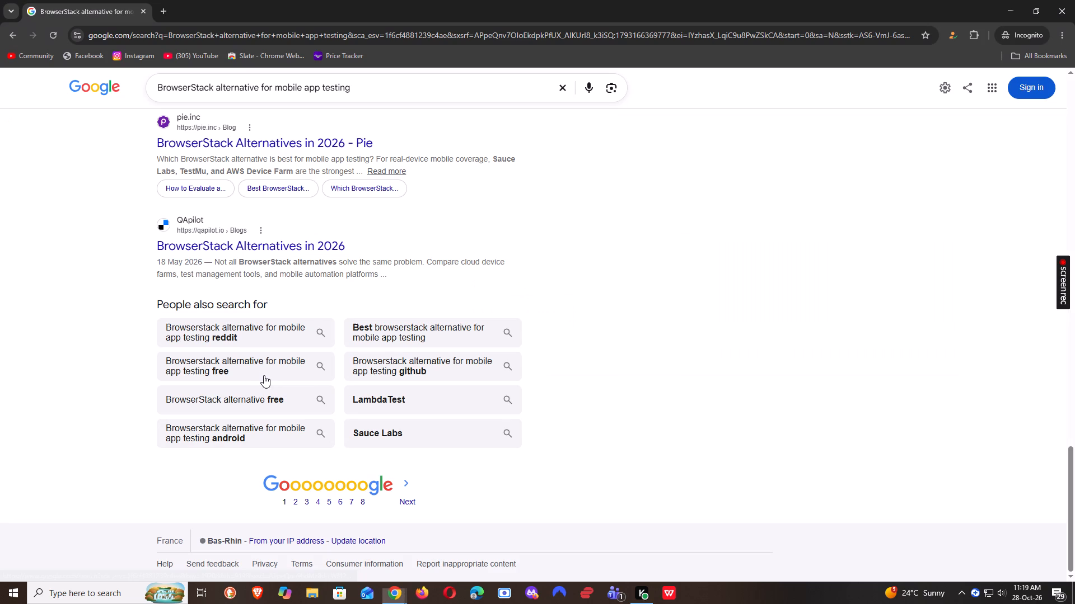
left_click(560, 89)
key("ctrl+v")
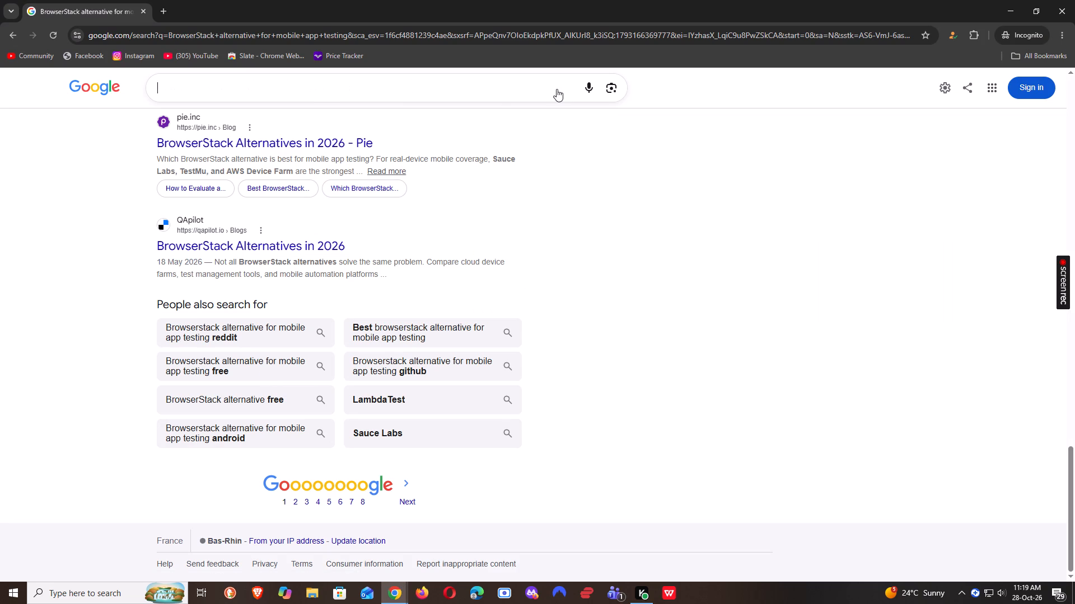
key("ctrl+Return")
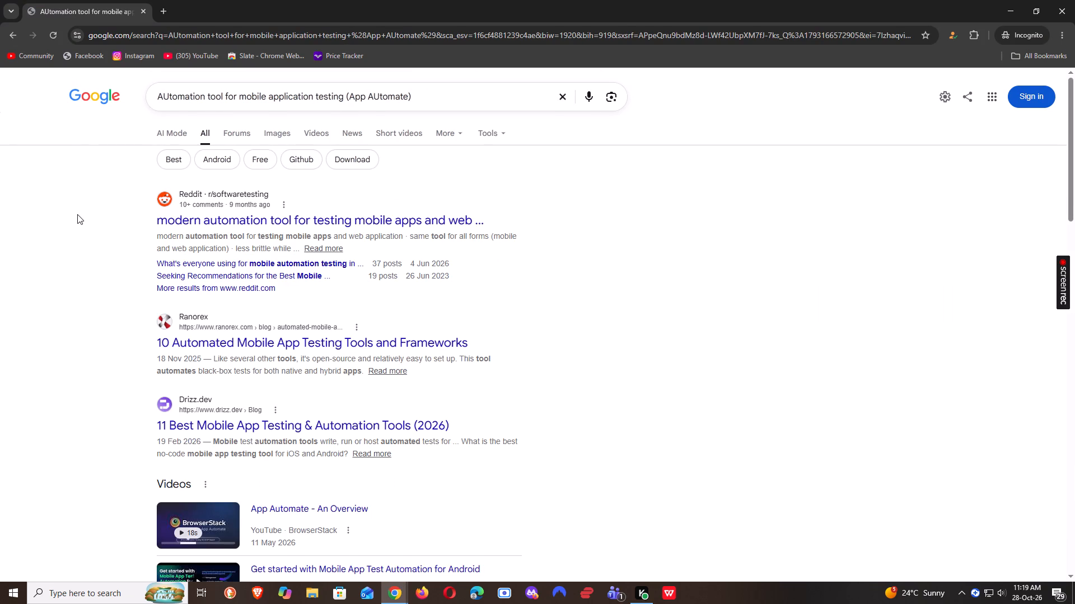
Check the first results page for the mobile application automation tool keyword for relevant ads.
scroll(77, 214, "down", 20)
scroll(77, 214, "down", 4)
scroll(96, 240, "up", 8)
scroll(96, 240, "down", 8)
scroll(141, 298, "down", 6)
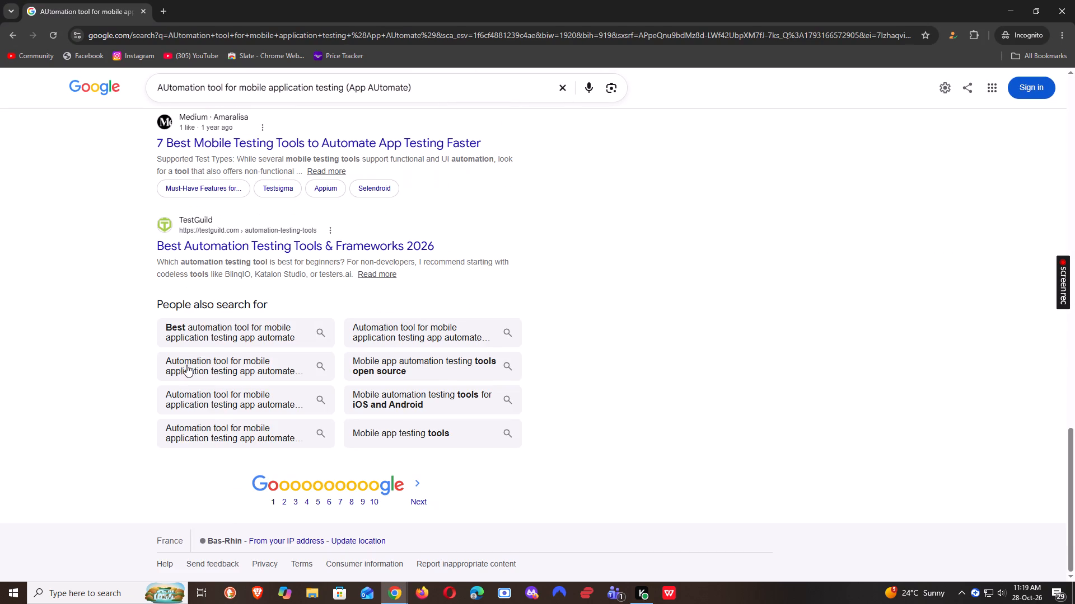
scroll(186, 365, "down", 2)
Open the Lovable and Emergent sponsored results from the second results page in new background tabs.
left_click(289, 502)
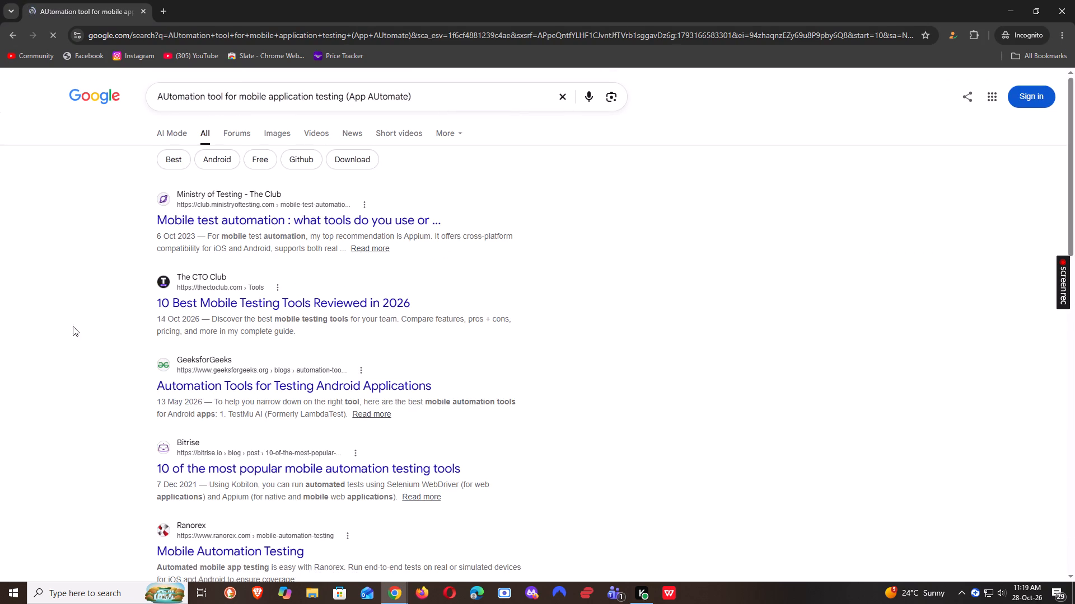
scroll(57, 329, "down", 20)
scroll(57, 329, "down", 3)
scroll(63, 303, "up", 5)
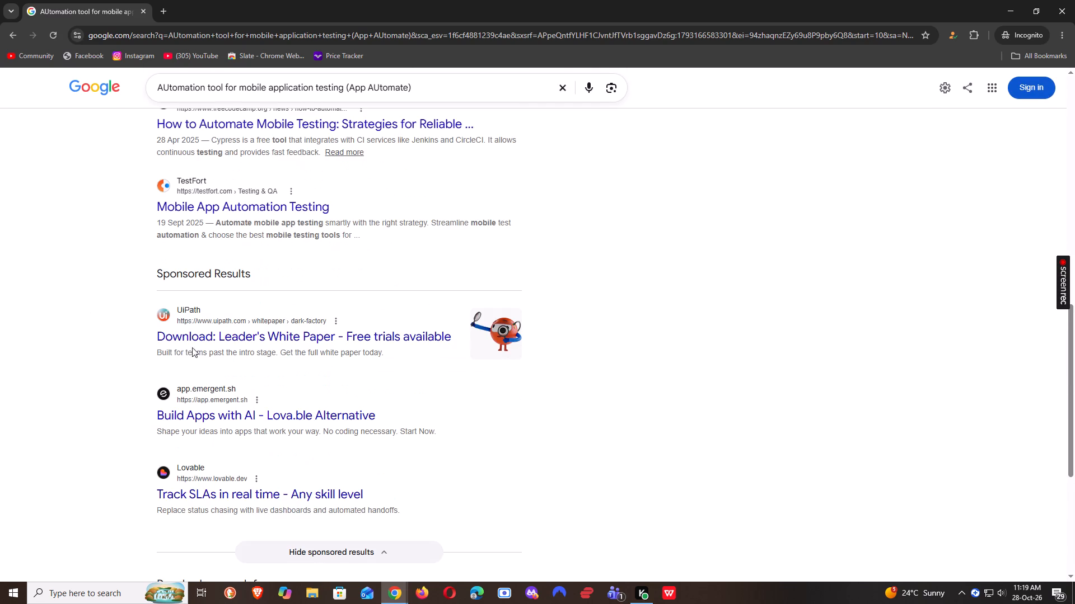
scroll(181, 372, "down", 6)
scroll(159, 340, "up", 1)
scroll(181, 273, "up", 1)
middle_click(181, 273)
scroll(174, 273, "down", 1)
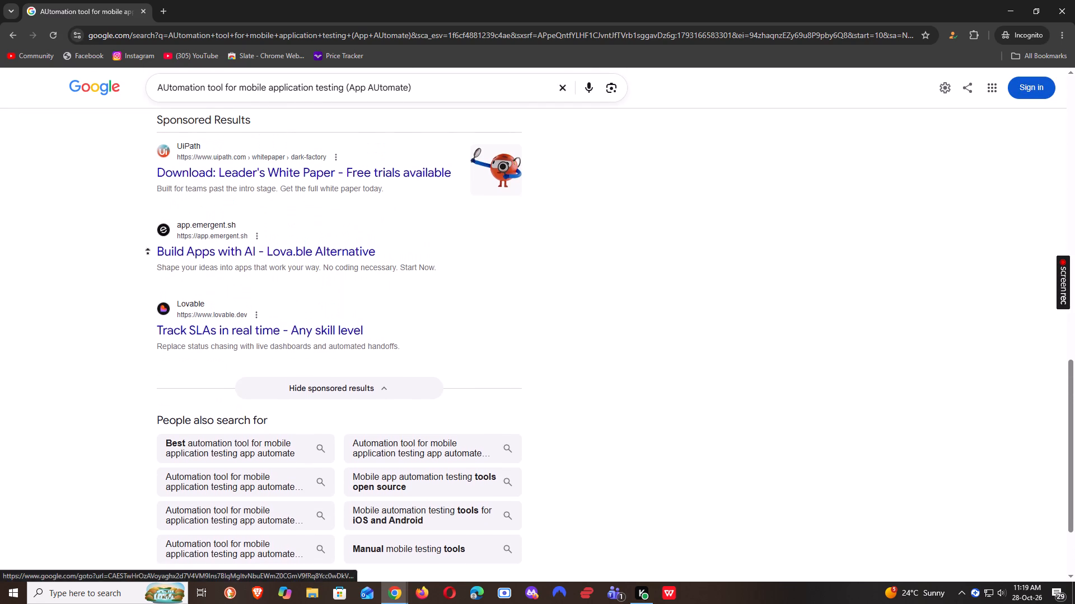
left_click_drag(95, 292, 100, 291)
middle_click(205, 322)
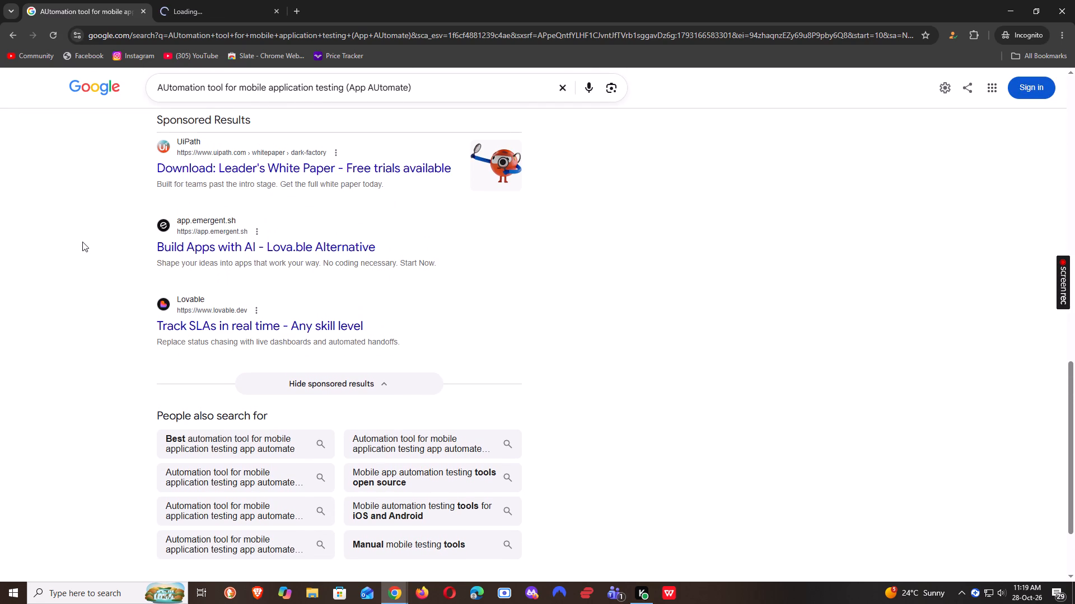
middle_click(190, 240)
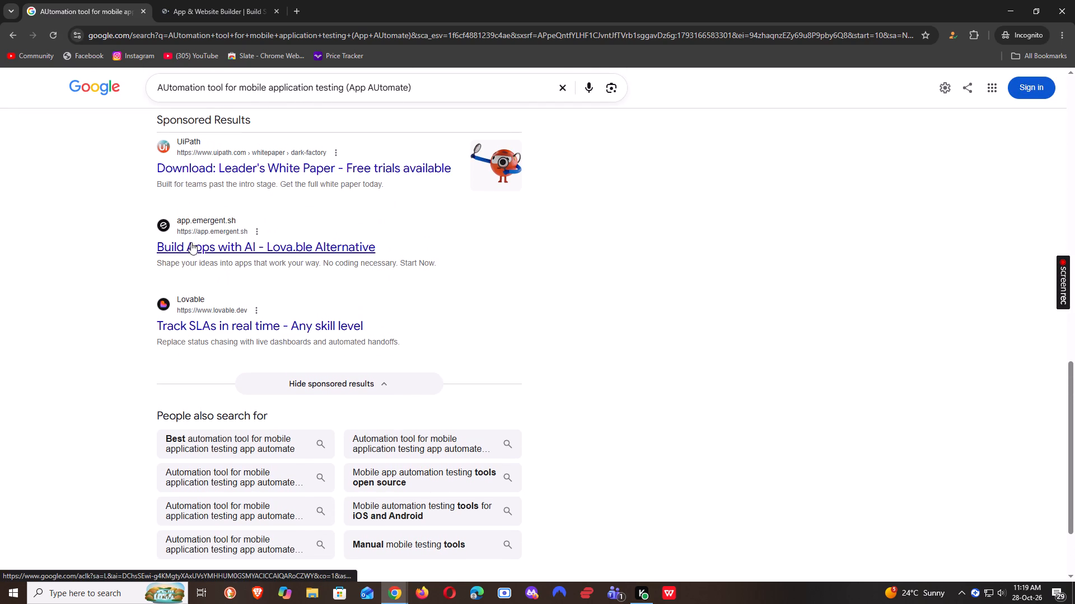
scroll(111, 261, "down", 7)
Copy the keyword "mobile testing on real device (App automate)" from the tracker sheet and search Google for it.
key("alt+Tab")
left_click(255, 369)
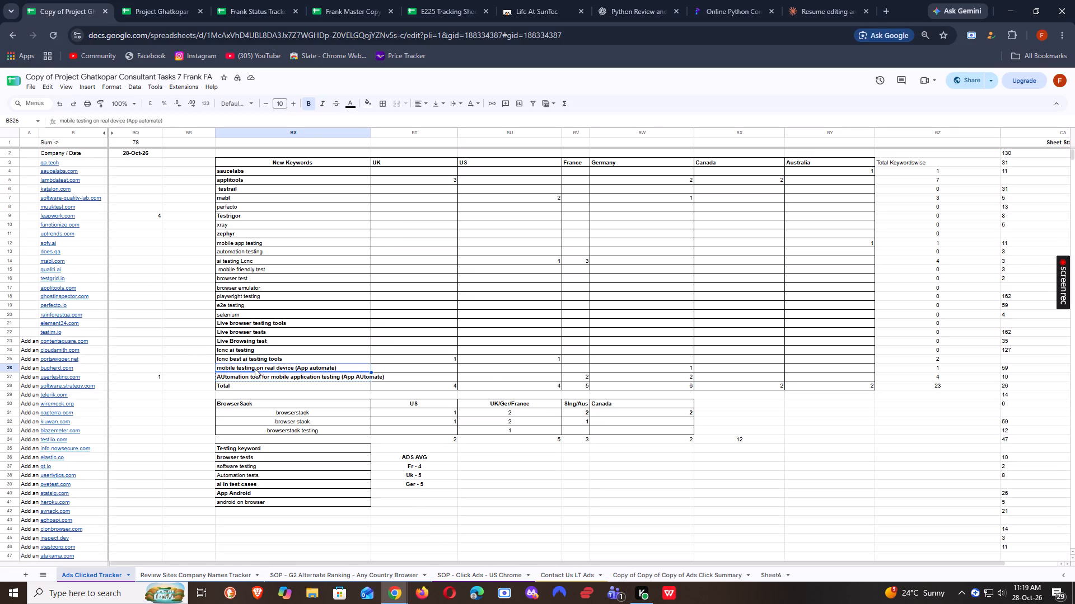
key("ctrl+c")
key("alt+Tab")
left_click(567, 86)
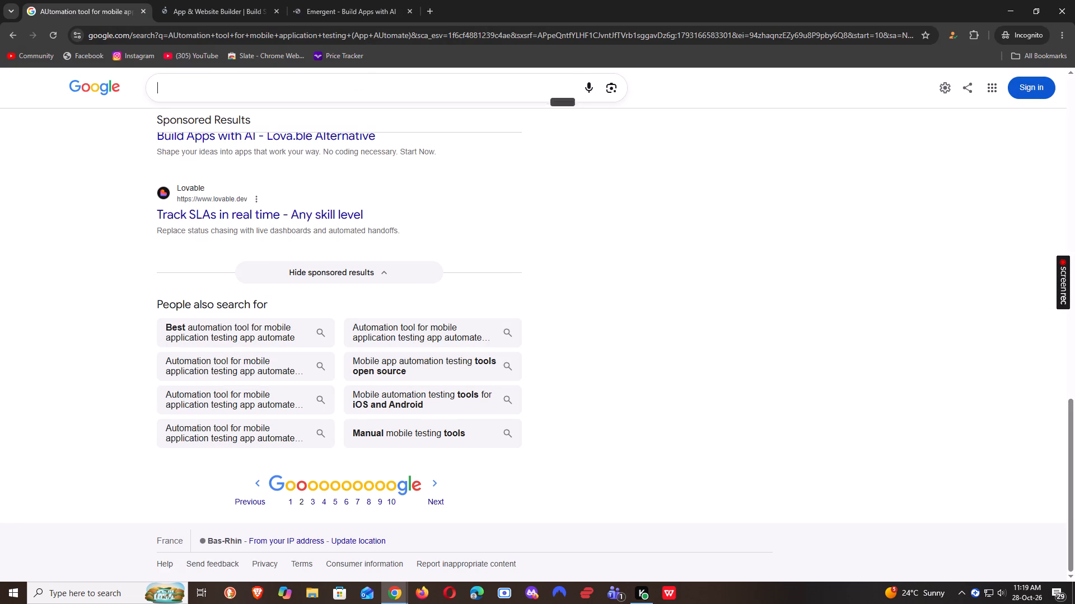
key("ctrl+v")
key("ctrl+Return")
Open the ACCELQ mobile testing ad from the first results page in a new background tab.
scroll(42, 397, "down", 7)
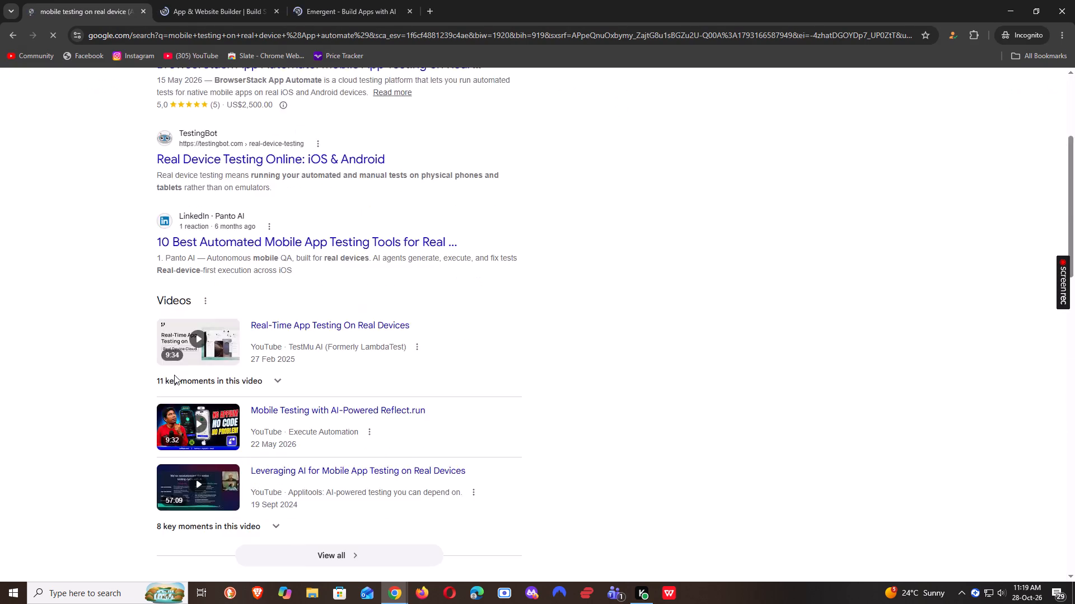
scroll(174, 375, "down", 10)
scroll(153, 397, "up", 7)
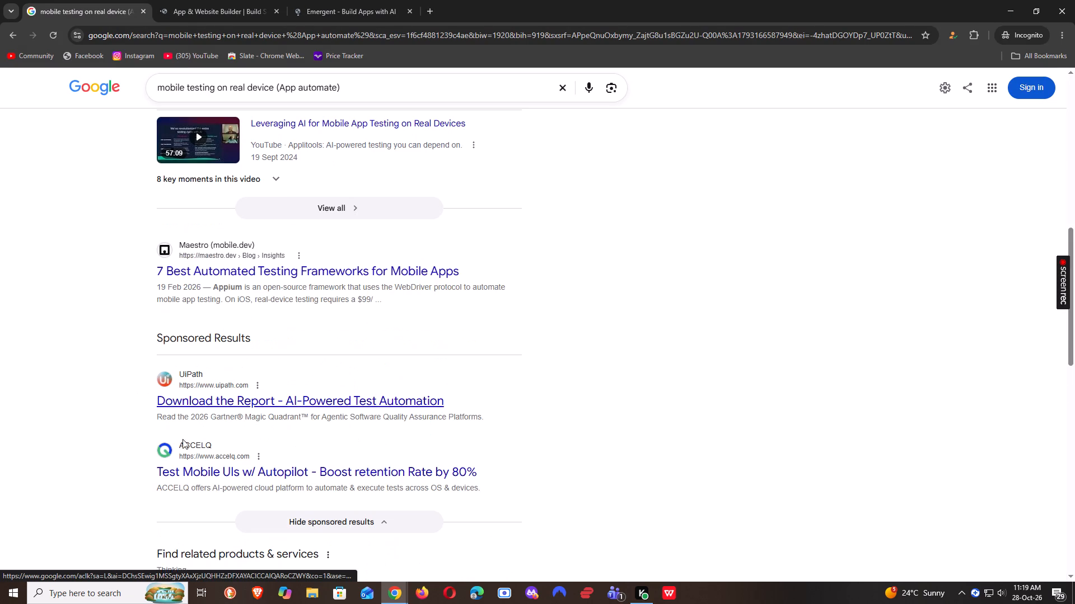
middle_click(191, 471)
scroll(179, 463, "up", 1)
scroll(115, 442, "down", 20)
scroll(115, 442, "down", 10)
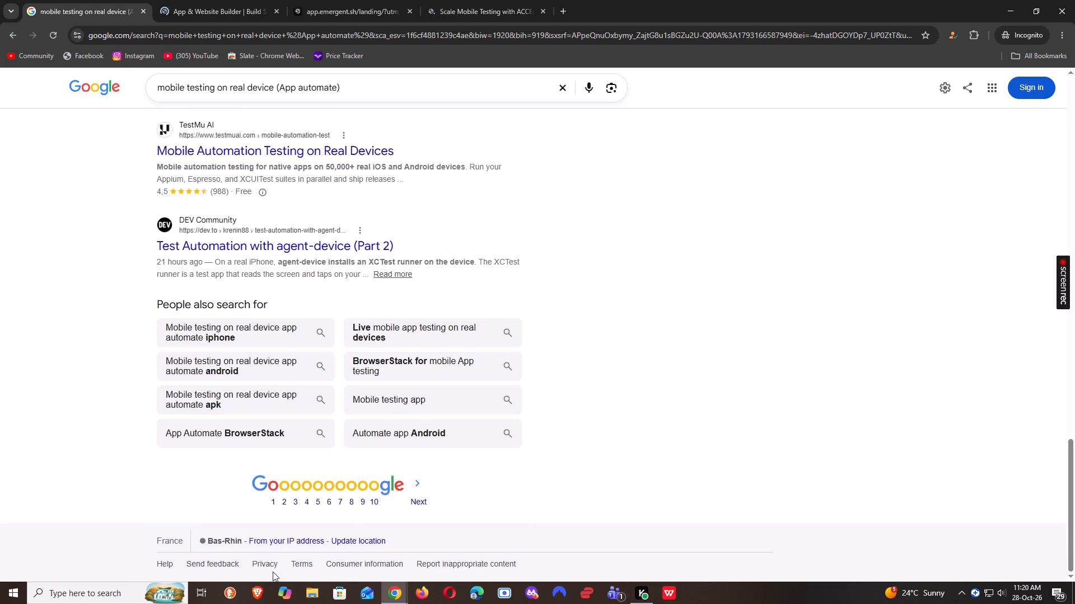
Open the SmartBear QMetry free-trial ad from the second results page in a new background tab.
left_click(287, 504)
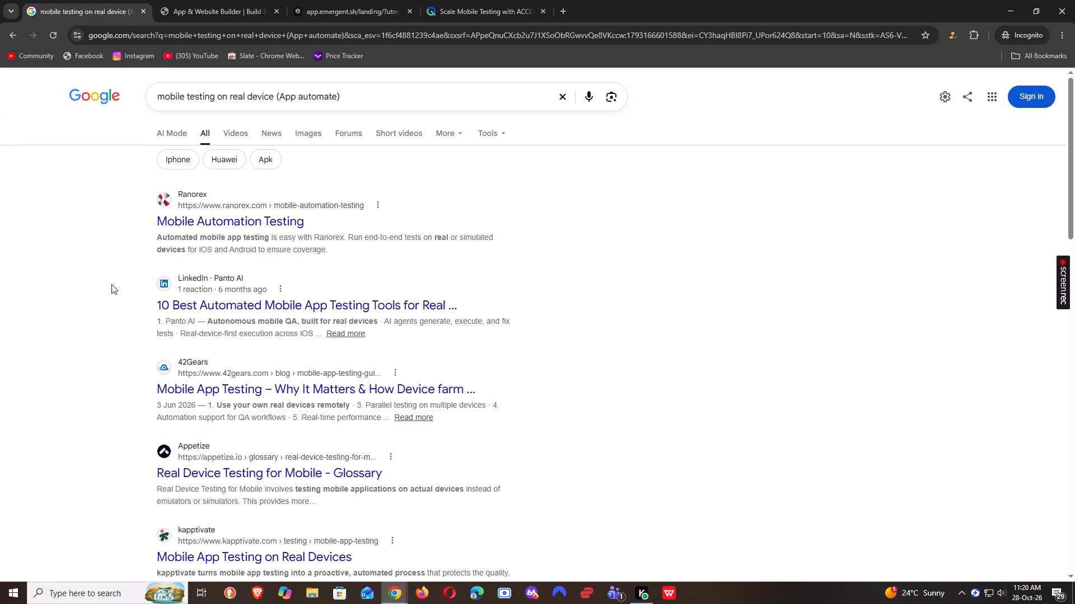
scroll(112, 299, "down", 17)
scroll(125, 317, "up", 3)
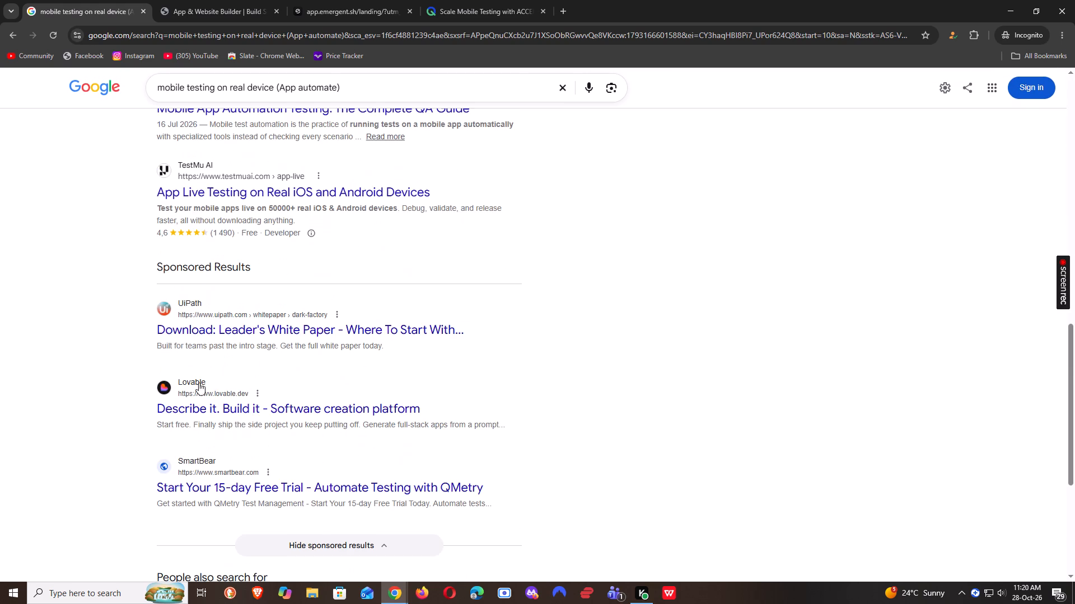
scroll(204, 403, "down", 6)
middle_click(208, 212)
scroll(171, 257, "down", 7)
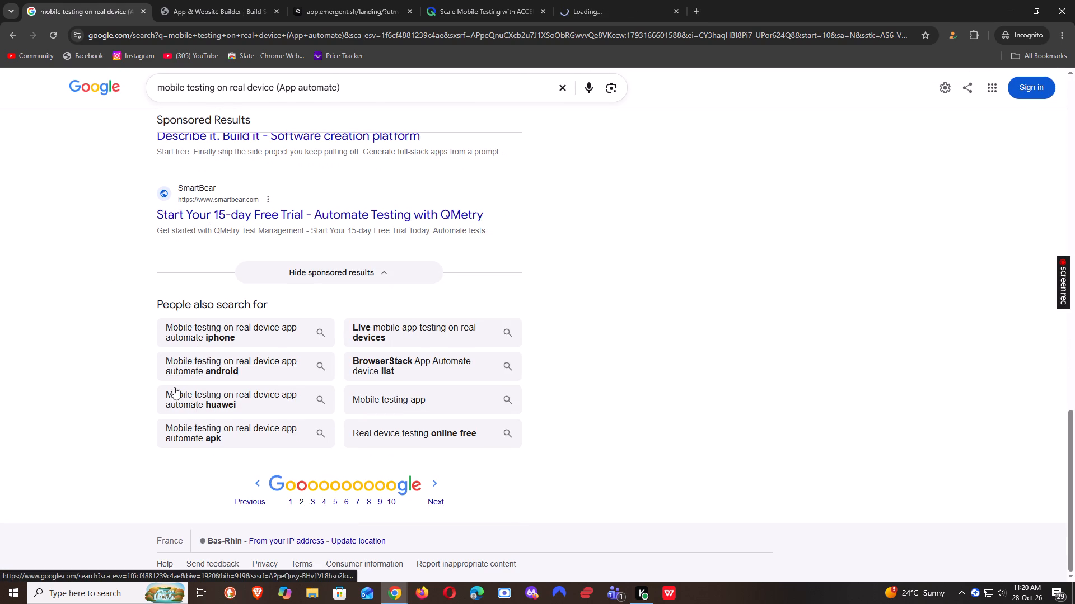
Return to the first results page for the real-device testing keyword and recheck it for ads.
left_click(302, 502)
left_click(292, 501)
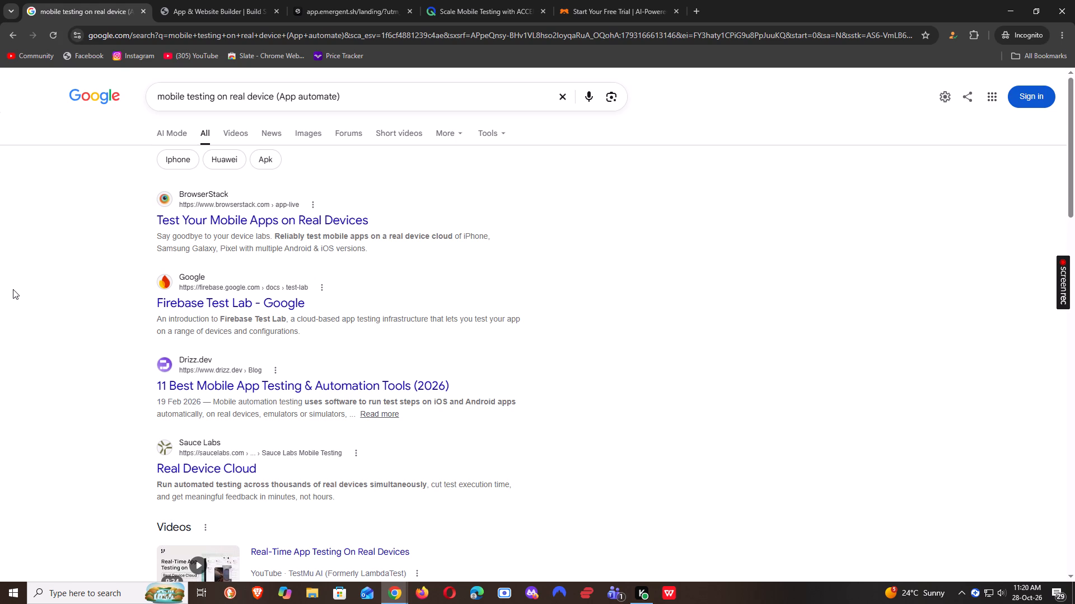
scroll(13, 289, "down", 20)
scroll(13, 289, "down", 1)
scroll(54, 312, "down", 6)
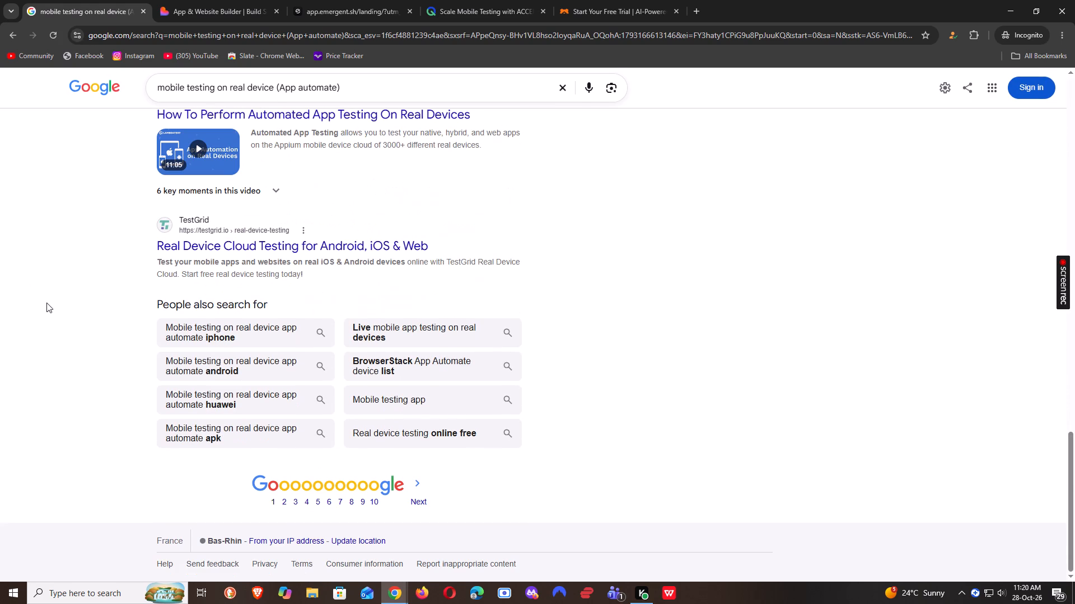
scroll(46, 303, "down", 6)
Copy the keyword "lcnc best ai testing tools" from the tracker sheet and search Google for it.
key("alt+Tab")
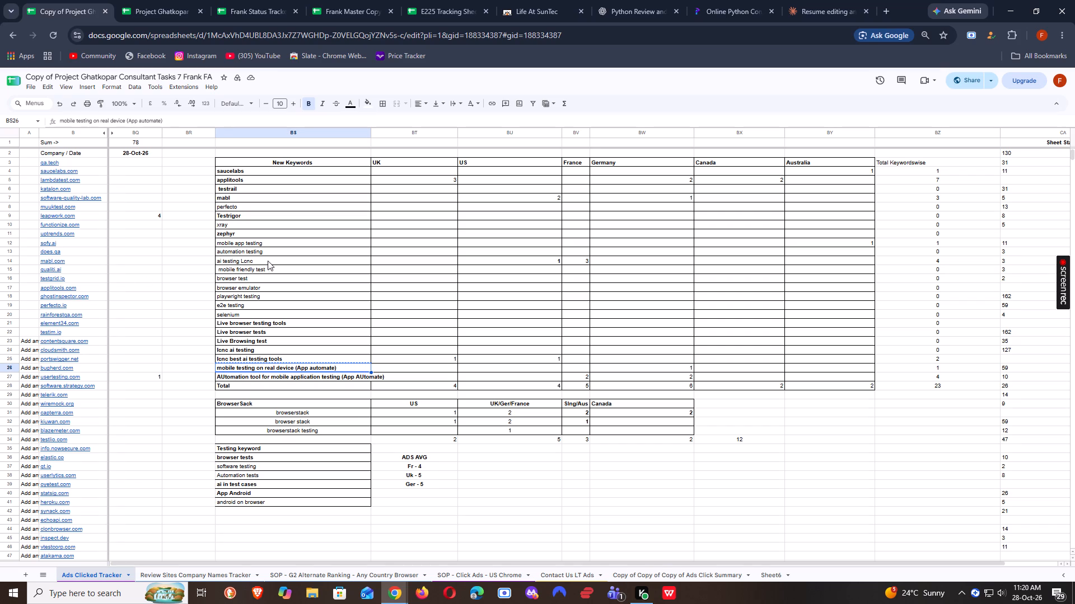
left_click(258, 364)
key("ctrl+c")
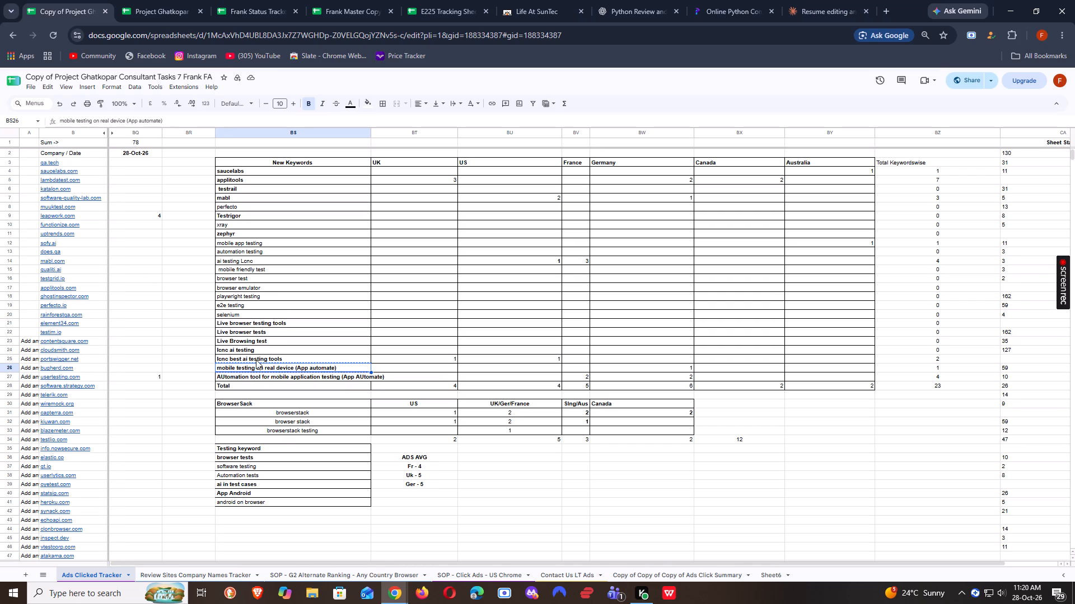
left_click(256, 360)
key("ctrl+c")
key("alt+Tab")
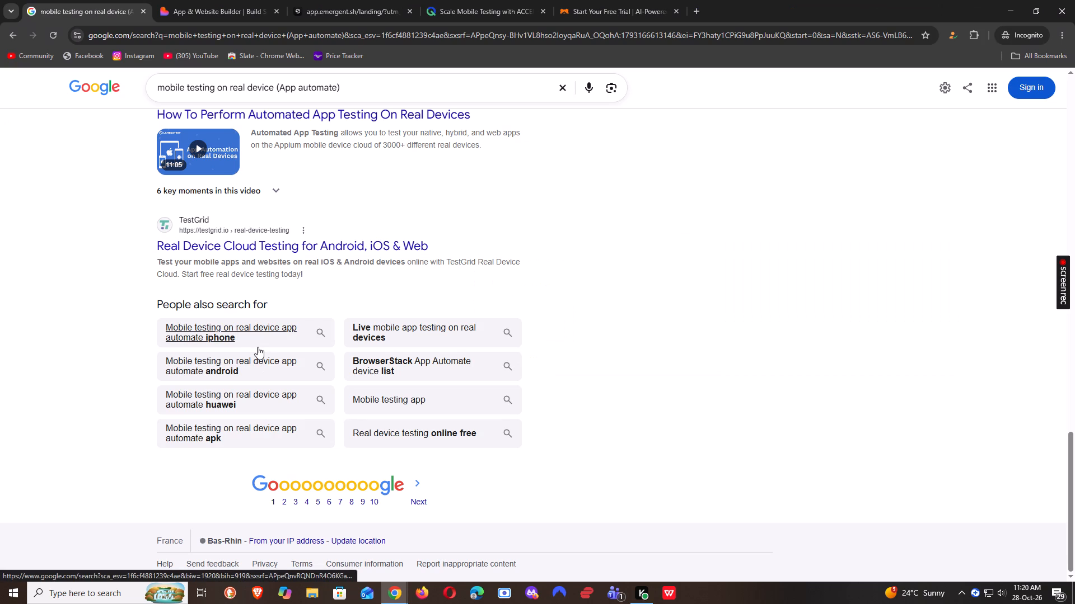
left_click(563, 88)
key("ctrl+v")
key("ctrl+Return")
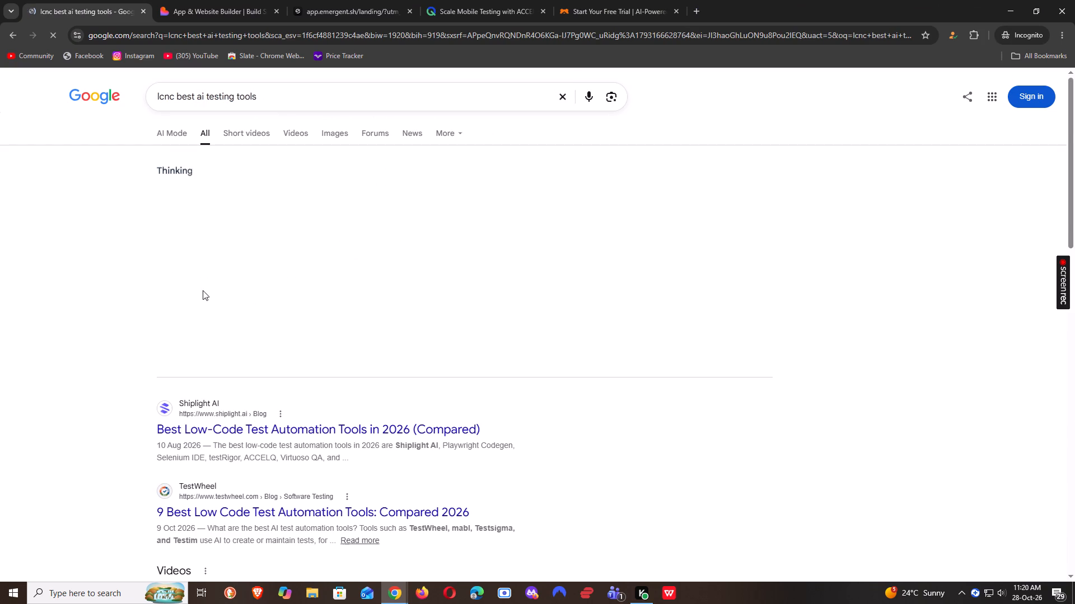
Look through the first and second results pages for "lcnc best ai testing tools" for ads.
scroll(168, 310, "down", 20)
scroll(168, 310, "down", 12)
left_click(283, 499)
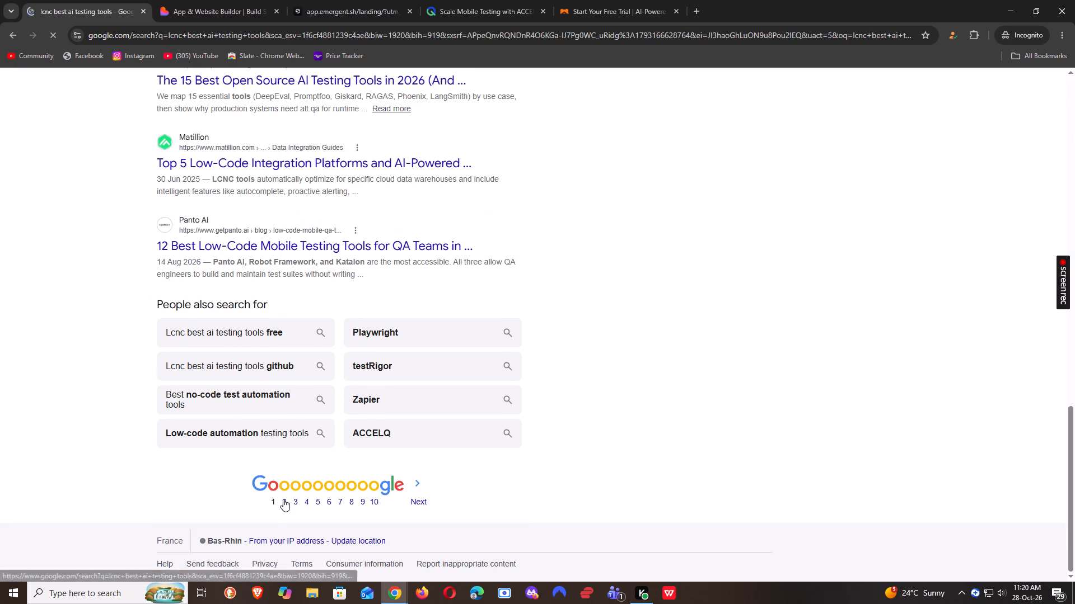
scroll(0, 247, "down", 16)
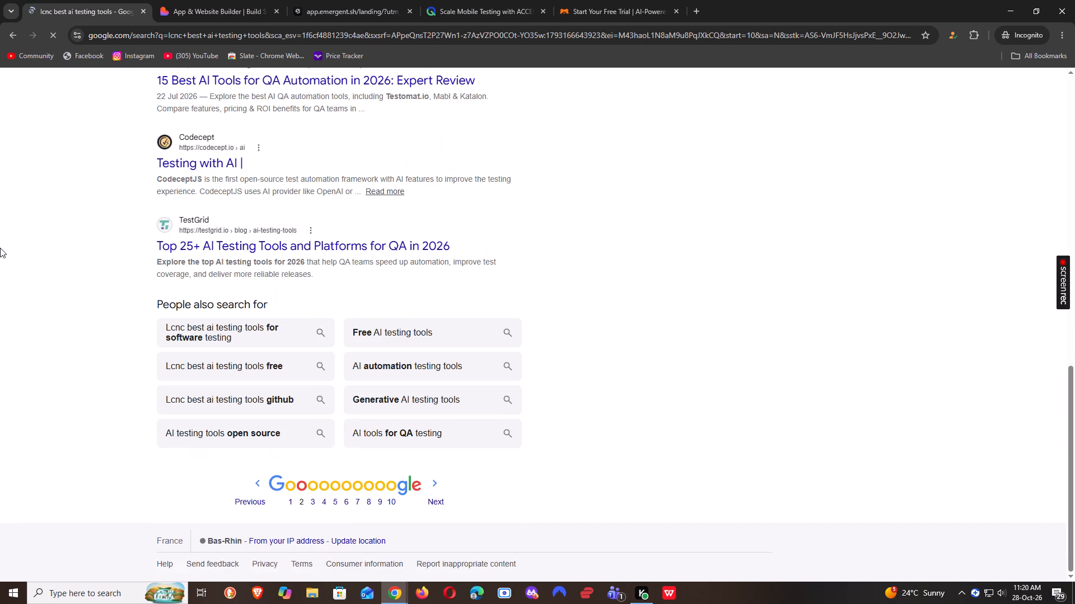
scroll(0, 248, "down", 5)
scroll(1, 248, "up", 14)
Copy the keyword "lcnc ai testing" from the tracker sheet and search Google for it.
key("alt+Tab")
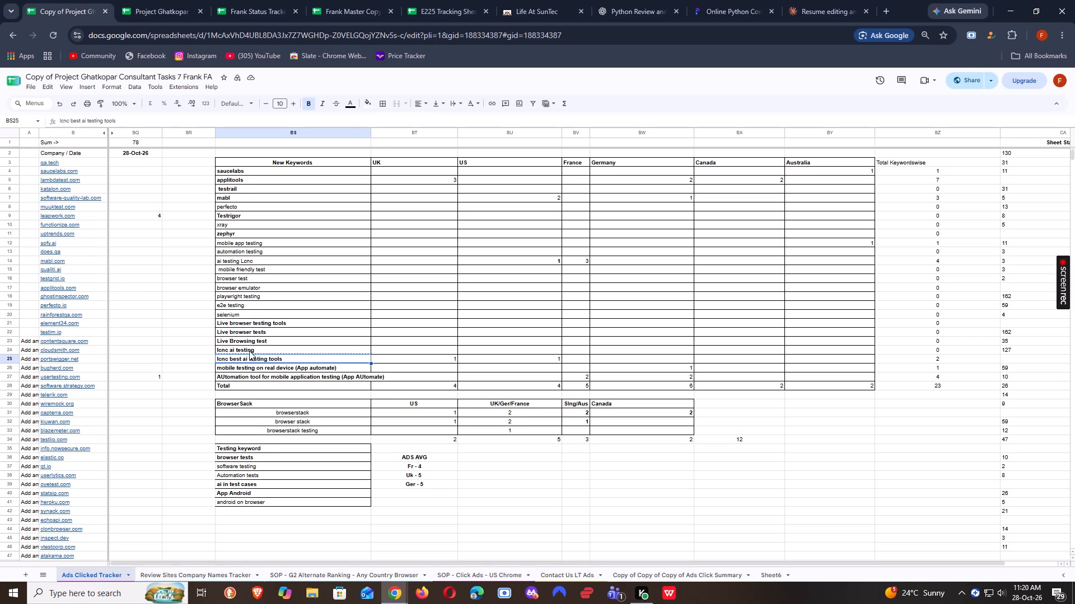
left_click(249, 351)
key("ctrl+c")
key("alt+Tab")
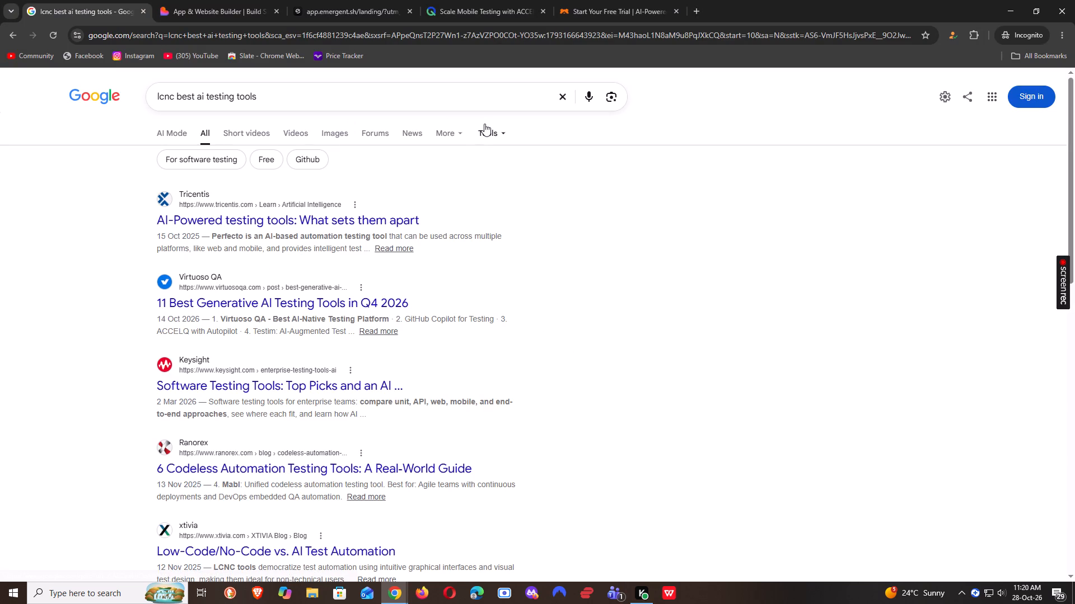
left_click(565, 96)
key("ctrl+v")
key("ctrl+Return")
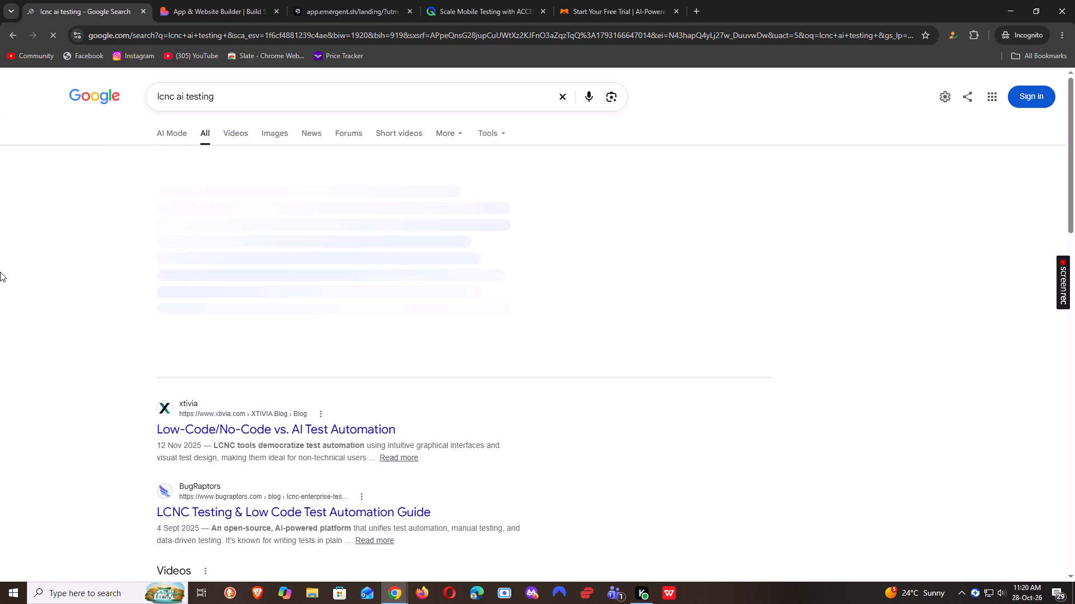
Open the Perforce Perfecto AI low-code testing ad in a new background tab and check the remaining first-page results.
scroll(0, 270, "down", 9)
scroll(0, 319, "down", 8)
scroll(0, 345, "up", 1)
scroll(0, 345, "down", 6)
scroll(6, 345, "up", 8)
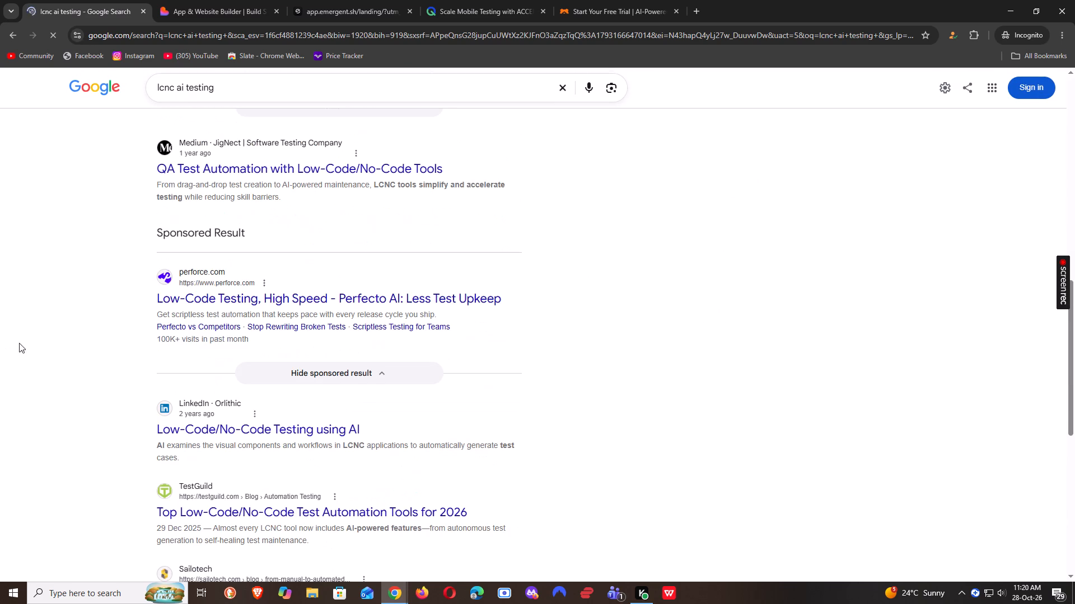
middle_click(185, 298)
scroll(115, 332, "down", 8)
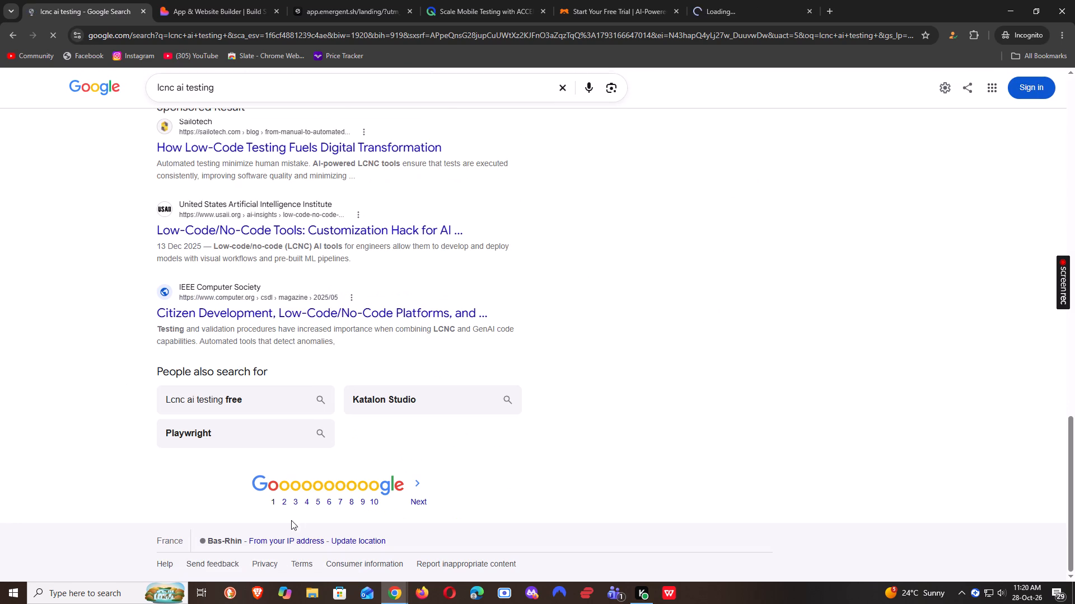
Open the Datadog and TestRail ads from the second "lcnc ai testing" results page in background tabs and check the third page.
left_click(286, 505)
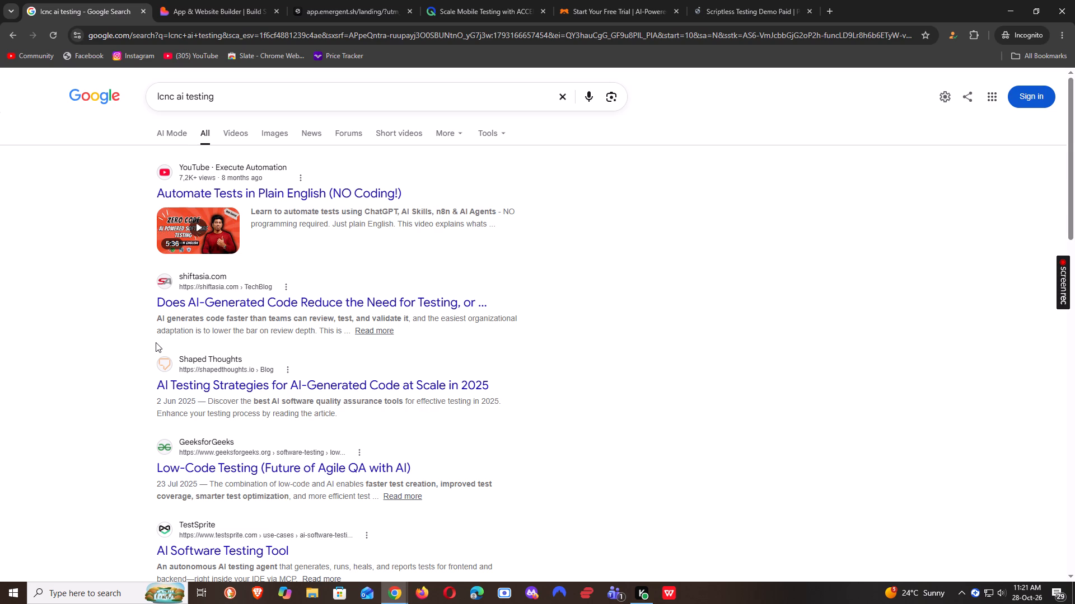
scroll(148, 352, "down", 16)
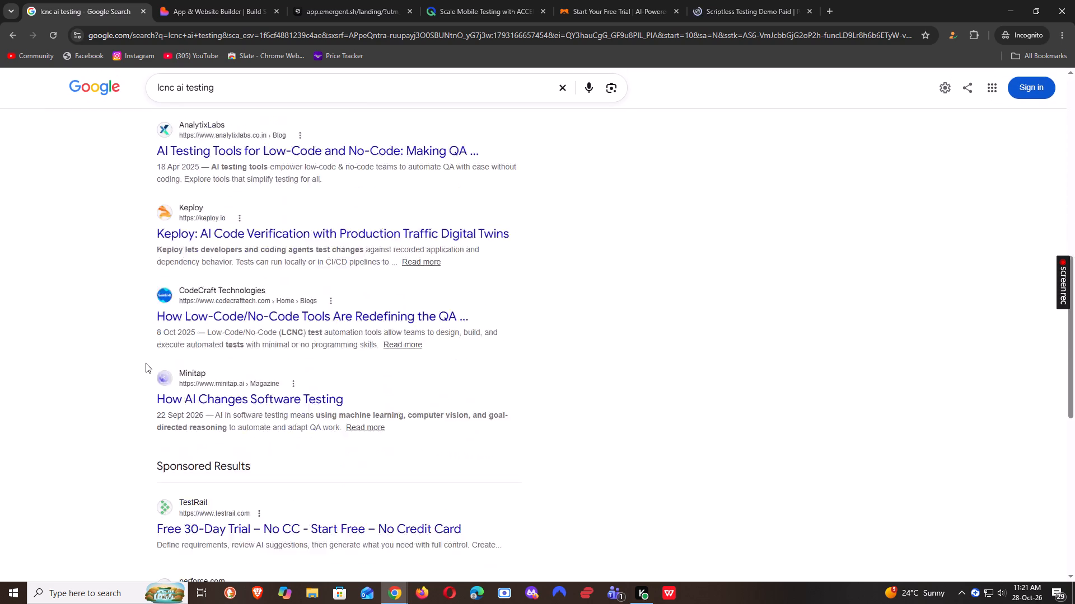
middle_click(191, 367)
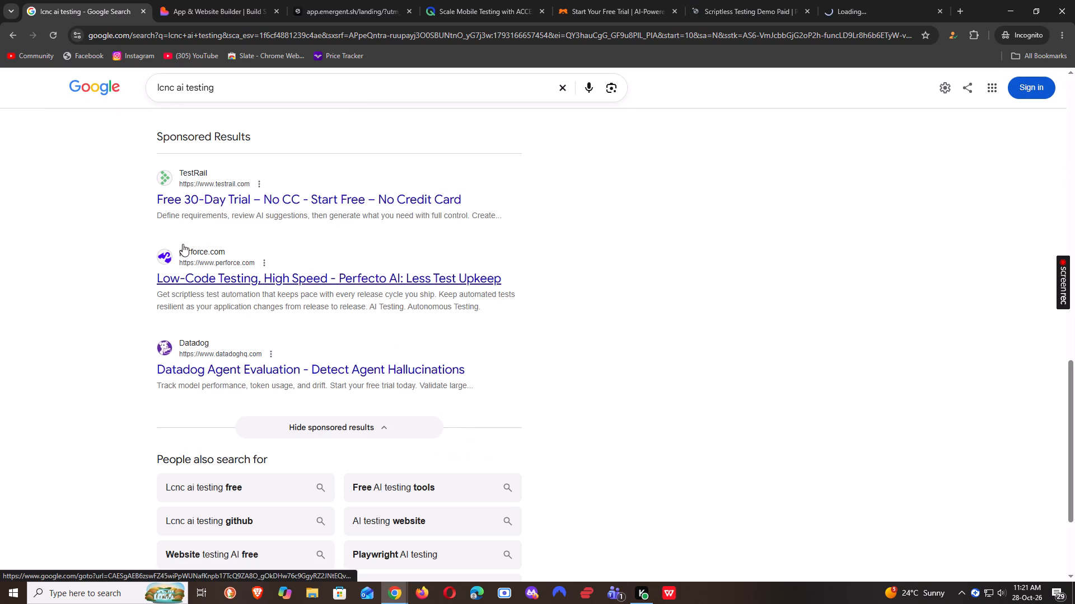
middle_click(208, 200)
scroll(128, 341, "down", 8)
left_click(309, 500)
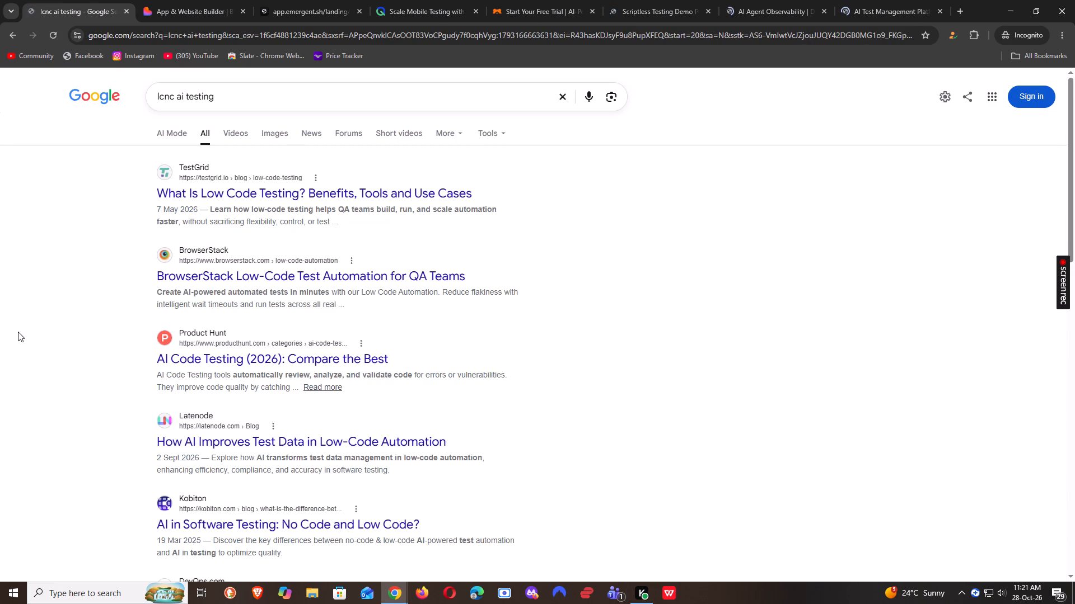
scroll(17, 332, "down", 16)
Copy the keyword "Live Browsing test" from the tracker sheet and search Google for it.
key("alt+Tab")
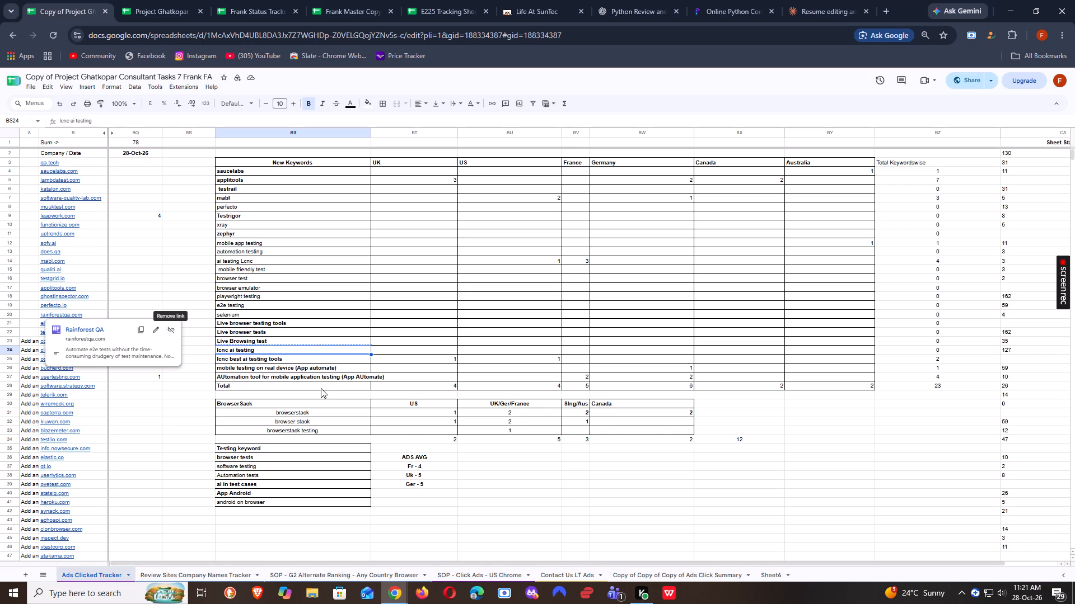
left_click(256, 348)
left_click(256, 339)
key("ctrl+c")
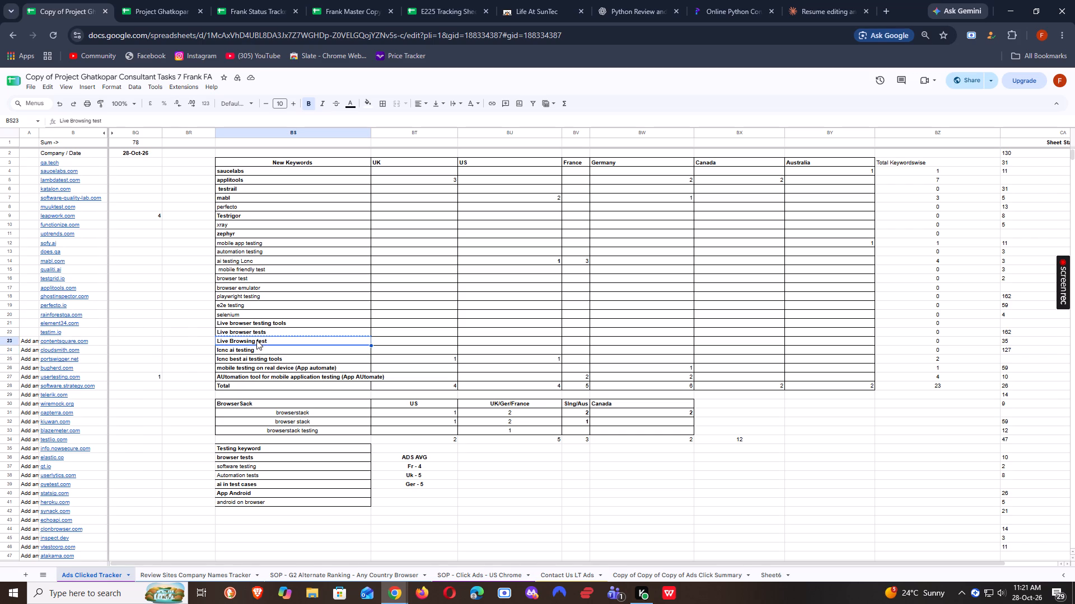
key("alt+Tab")
left_click(564, 88)
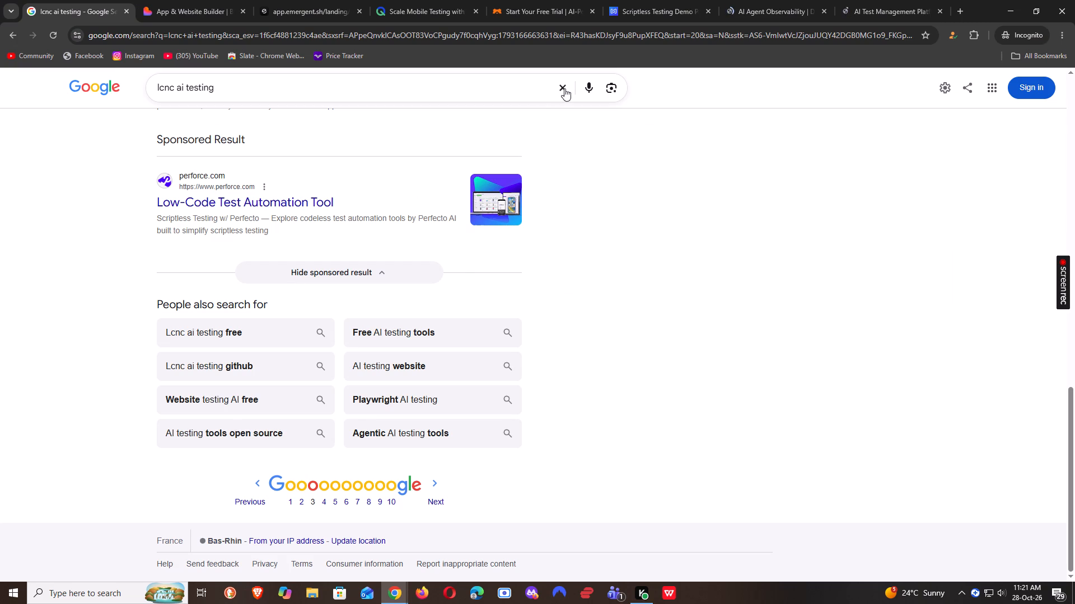
key("ctrl+v")
key("ctrl+Return")
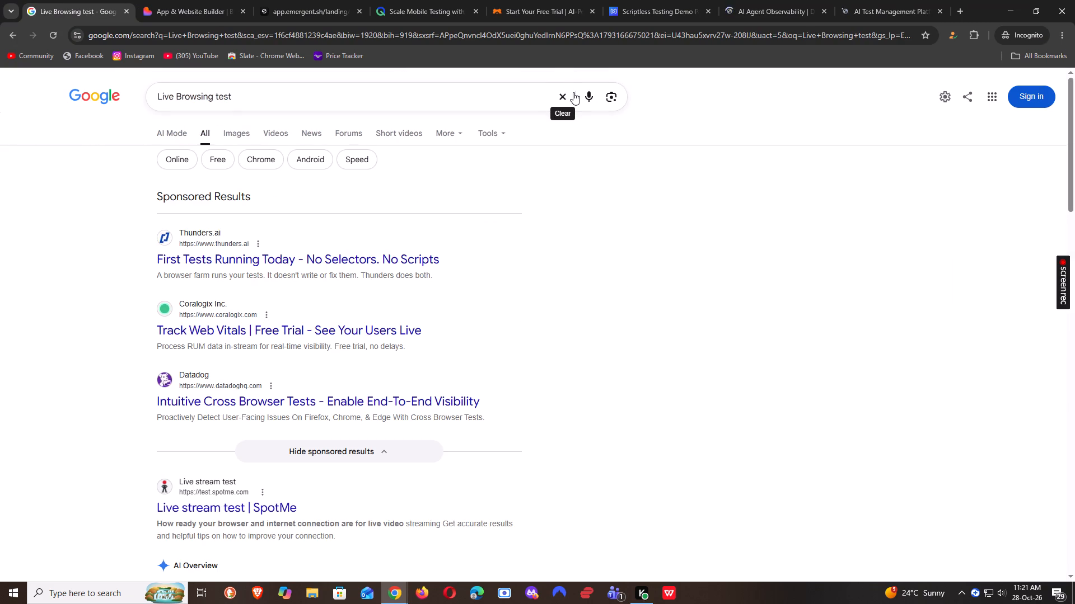
Open the Thunders.ai, Coralogix and Datadog ads for "Live Browsing test" in new background tabs.
scroll(322, 126, "down", 10)
scroll(98, 182, "up", 8)
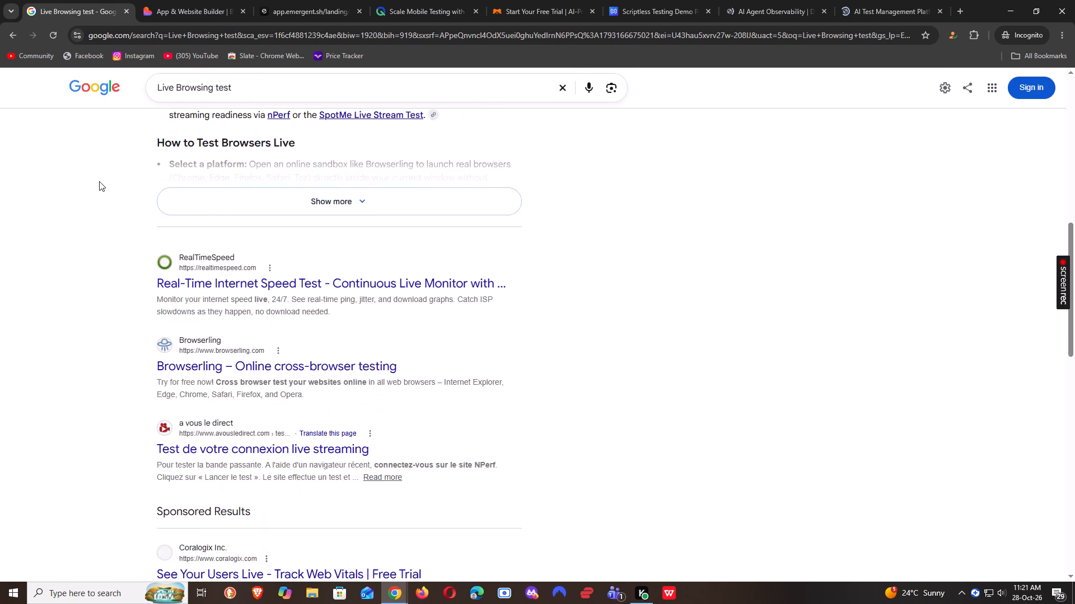
middle_click(185, 220)
left_click(104, 242)
scroll(109, 242, "up", 2)
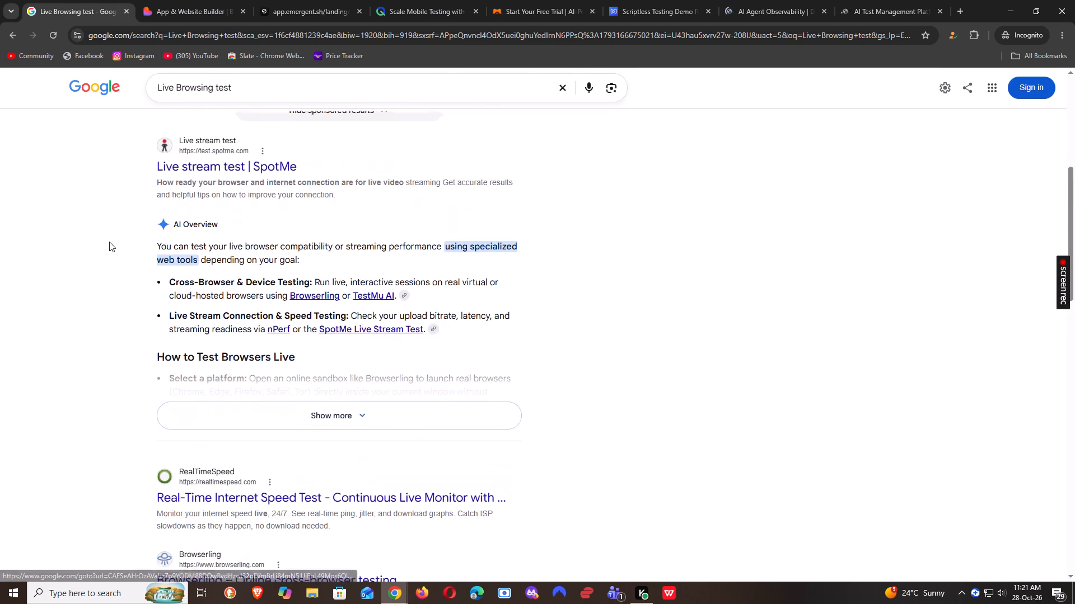
scroll(109, 242, "up", 7)
middle_click(224, 268)
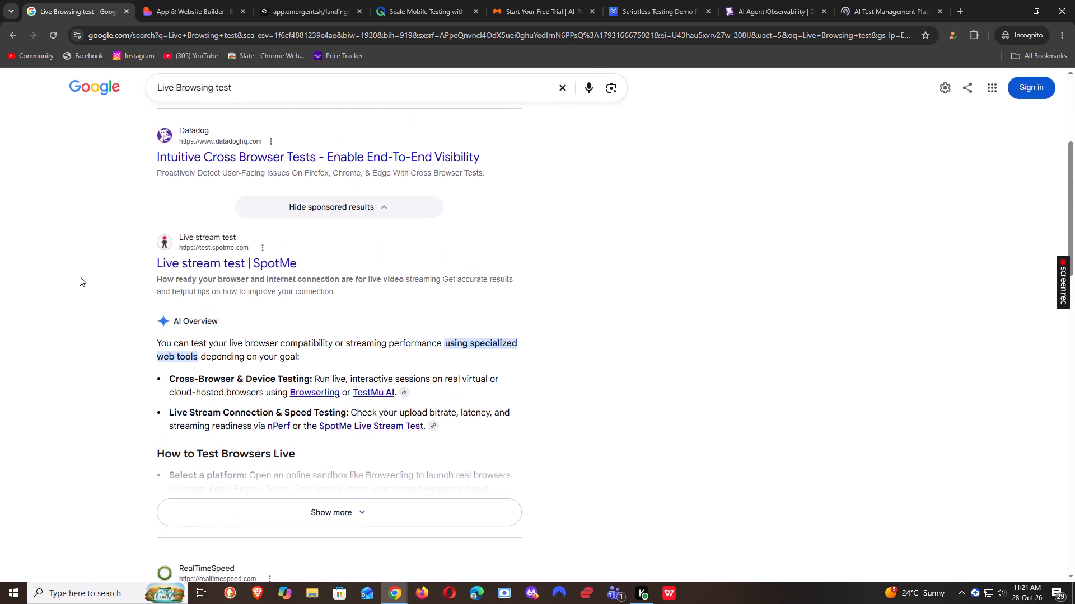
left_click(80, 276)
scroll(82, 261, "up", 6)
middle_click(212, 265)
middle_click(193, 336)
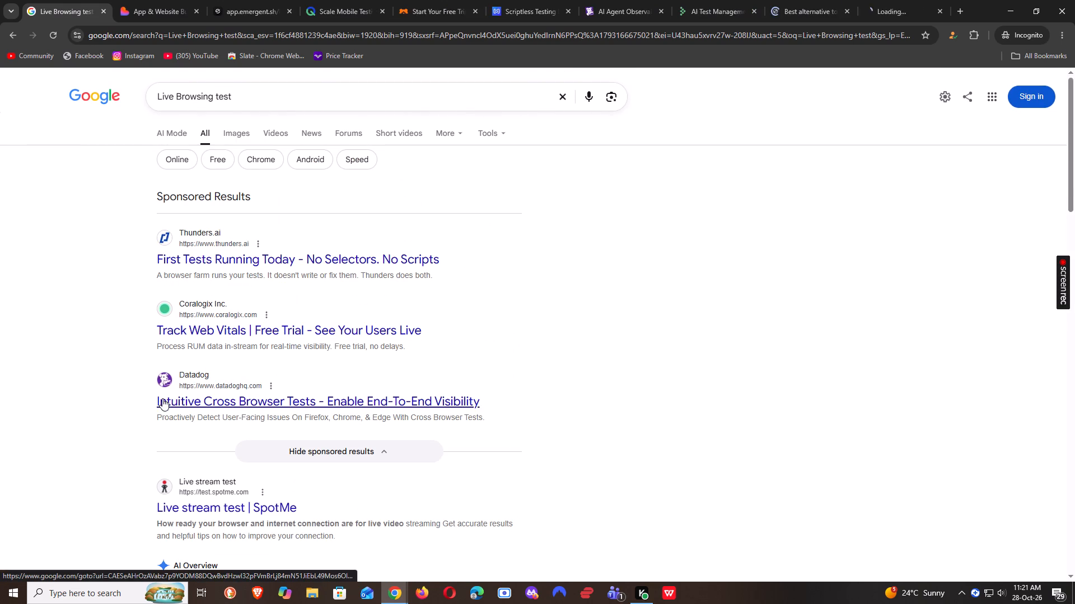
middle_click(163, 400)
Check the rest of the first results page for "Live Browsing test" for ads and go on to the second page.
scroll(84, 320, "down", 19)
scroll(94, 267, "up", 1)
scroll(95, 267, "down", 15)
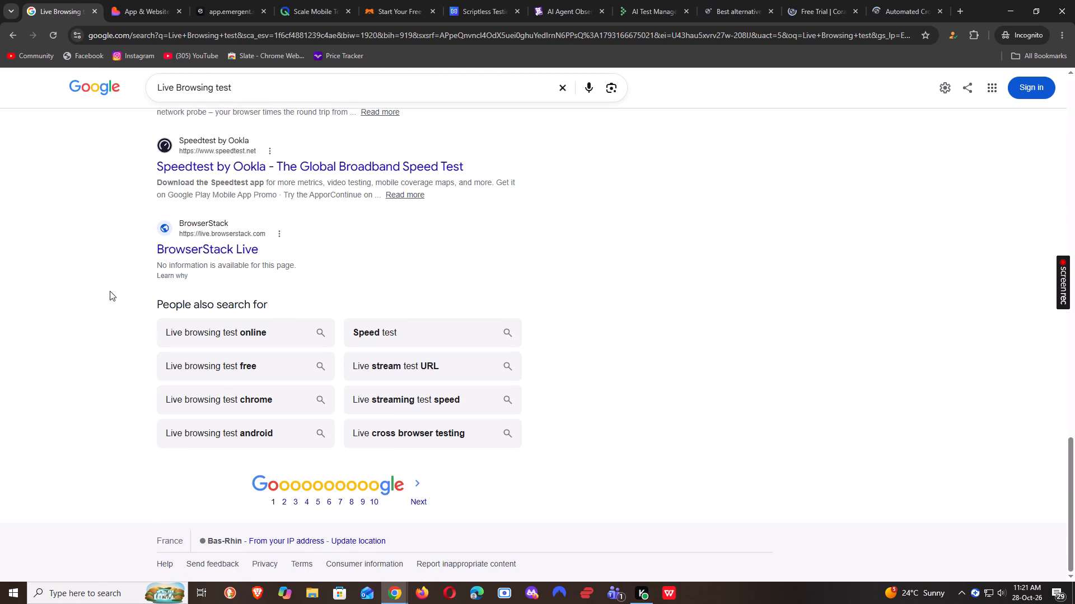
left_click(284, 502)
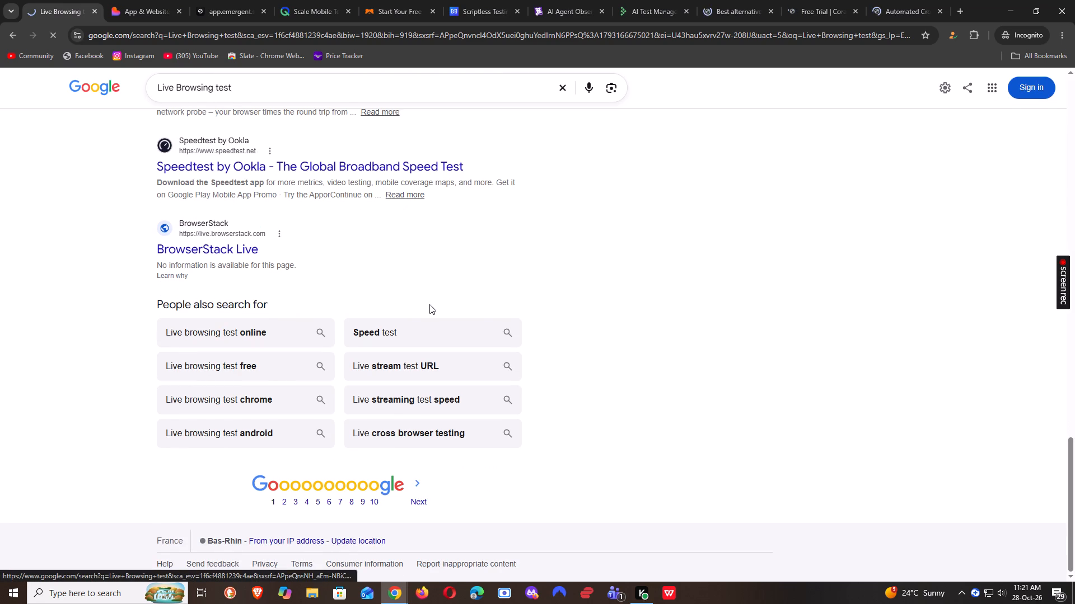
scroll(60, 270, "down", 20)
scroll(60, 270, "down", 4)
Copy the keyword "Live browser tests" from the tracker sheet and search Google for it.
key("alt+Tab")
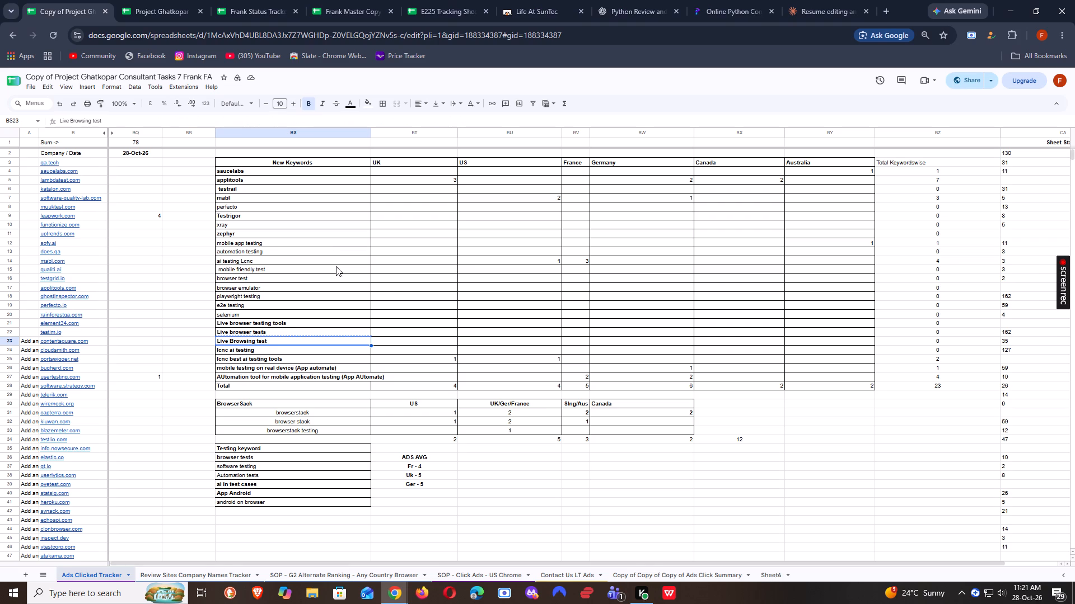
left_click(272, 333)
key("ctrl+c")
key("alt+Tab")
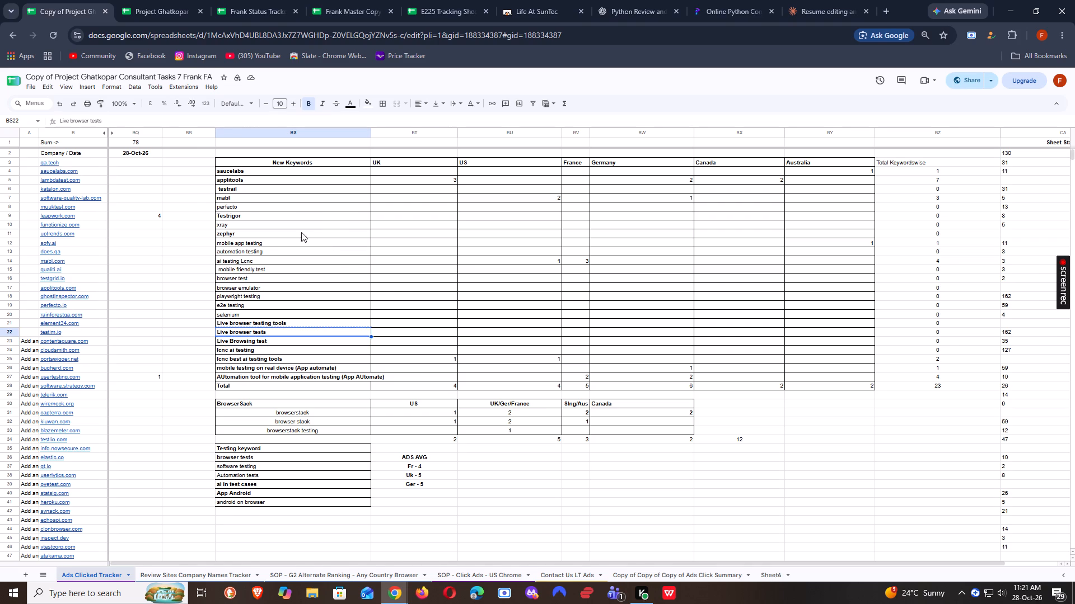
left_click(567, 86)
key("ctrl+v")
key("ctrl+Return")
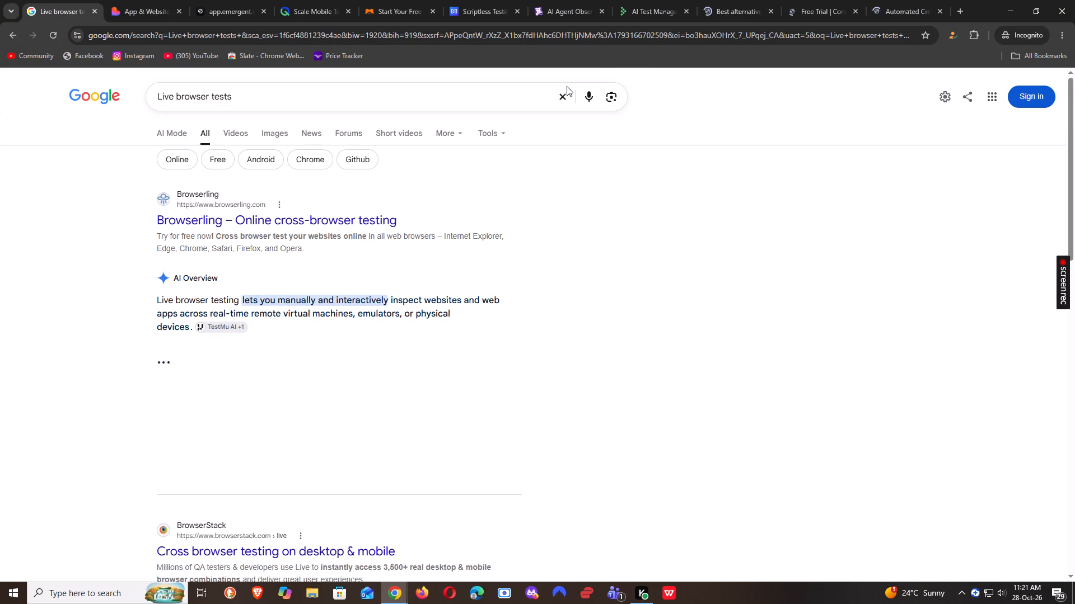
Look through the first and second results pages for "Live browser tests" for ads, returning to the first page.
scroll(329, 103, "down", 20)
scroll(329, 103, "down", 15)
scroll(133, 391, "up", 1)
left_click(286, 560)
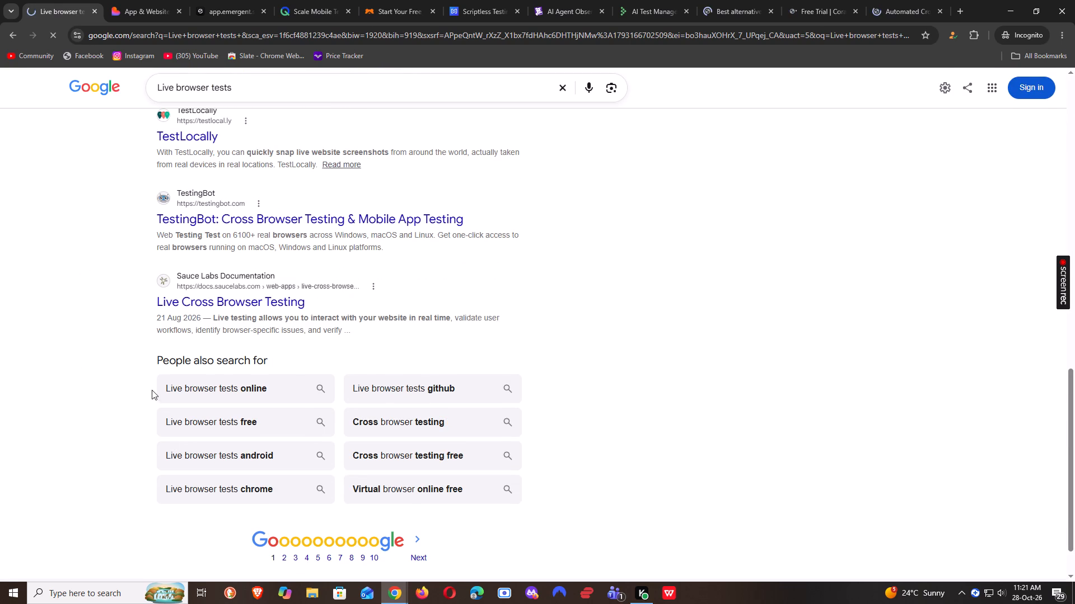
scroll(104, 387, "down", 20)
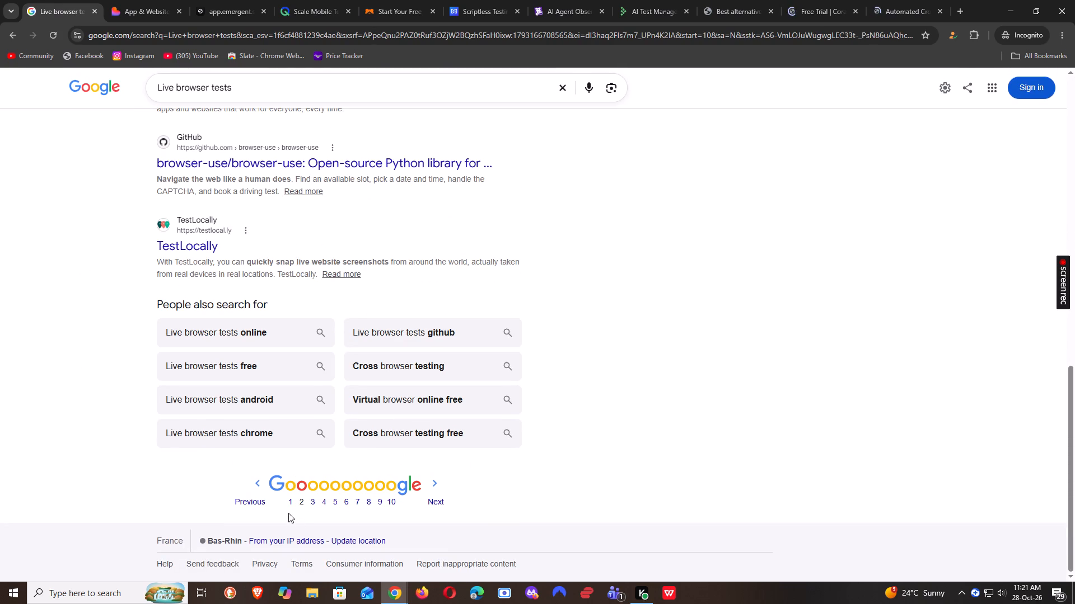
left_click(290, 502)
scroll(60, 413, "down", 8)
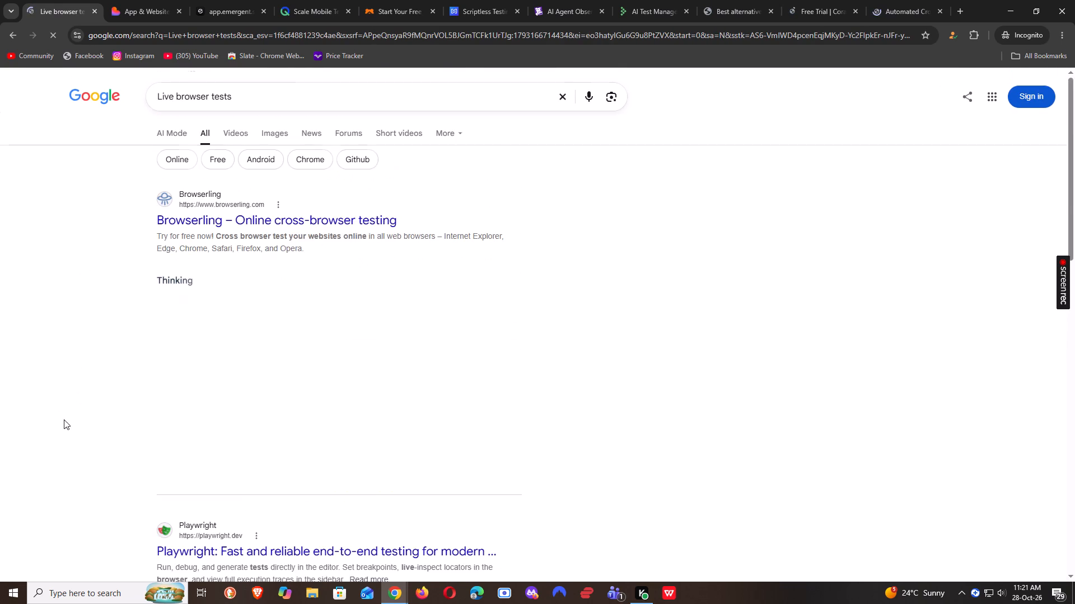
scroll(72, 425, "down", 14)
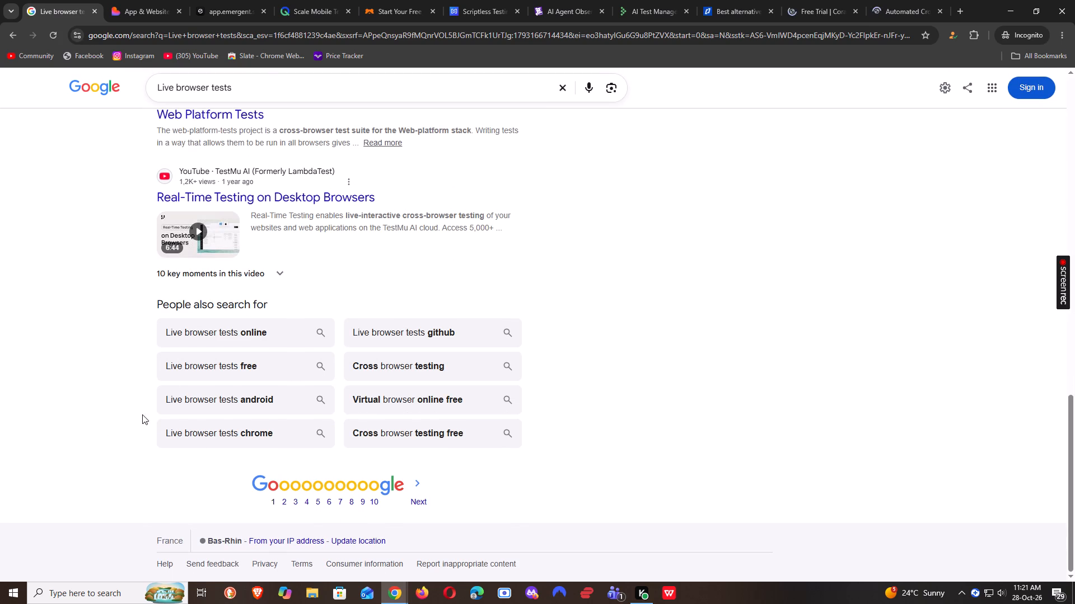
Run the related search "Live browser tests free", completing the robot check, and look over its results for ads.
left_click(189, 357)
scroll(38, 384, "down", 15)
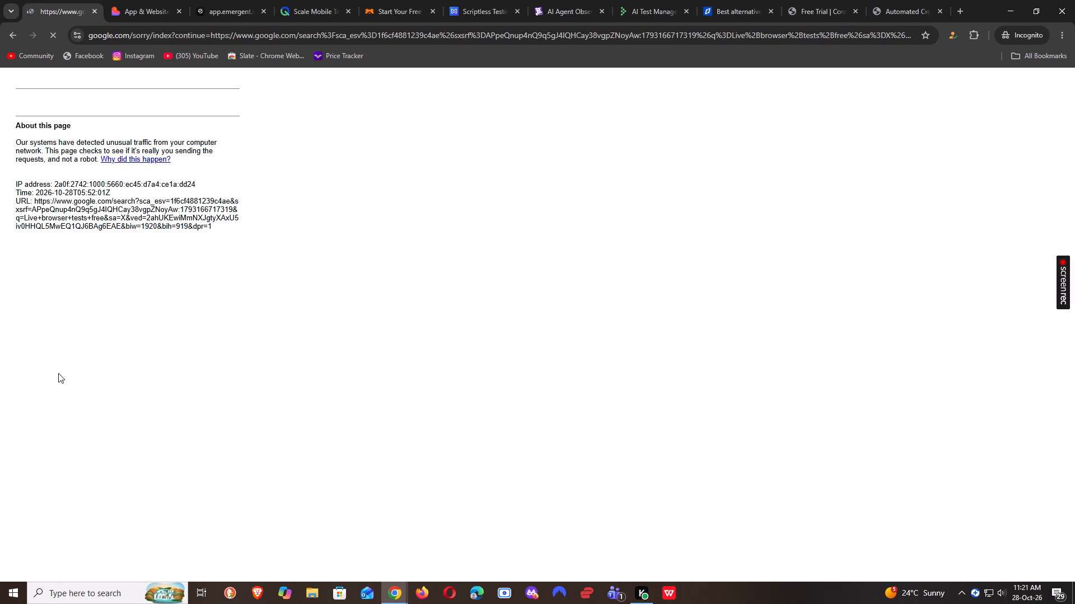
left_click(37, 134)
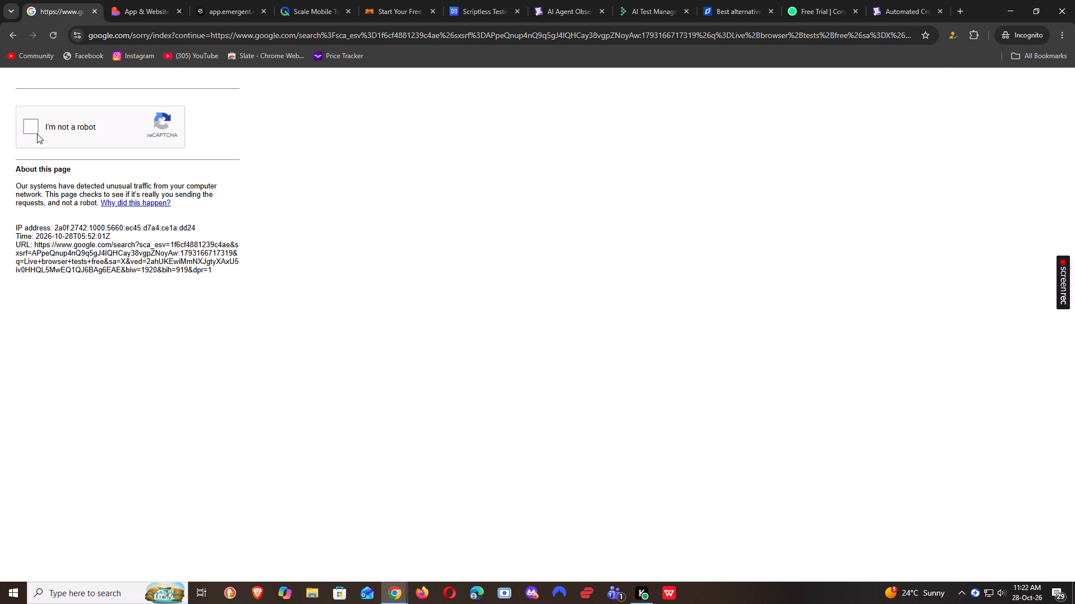
left_click(48, 134)
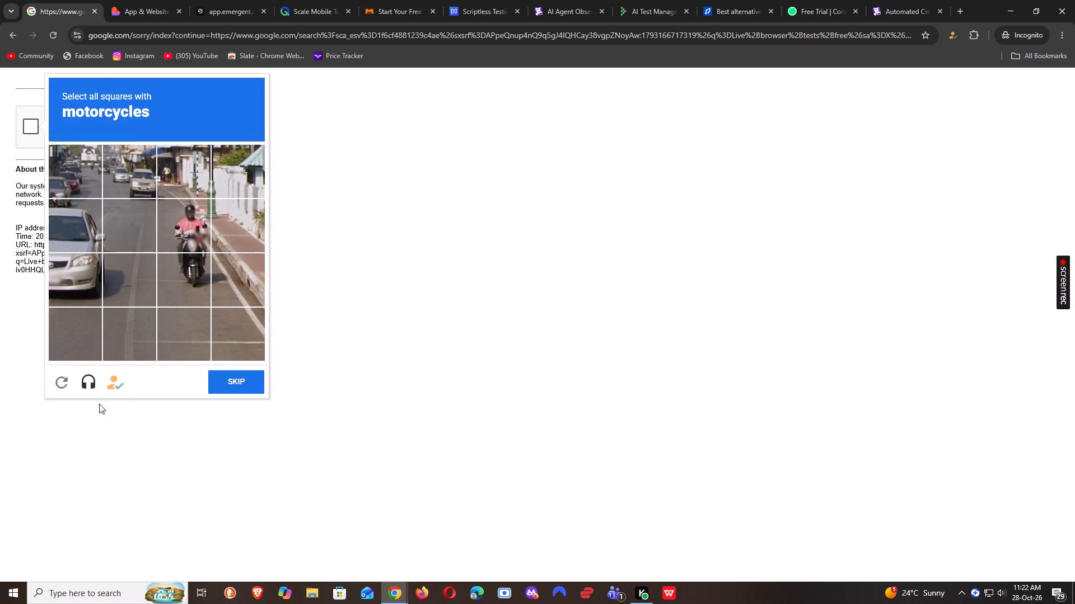
left_click(116, 391)
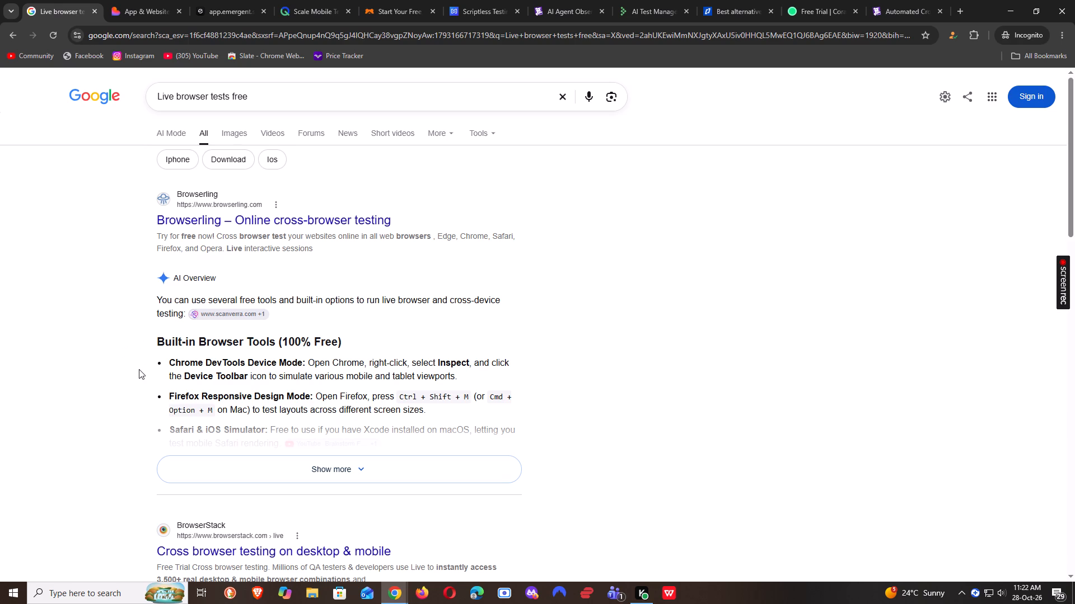
scroll(17, 396, "down", 20)
scroll(17, 396, "down", 3)
scroll(61, 416, "up", 7)
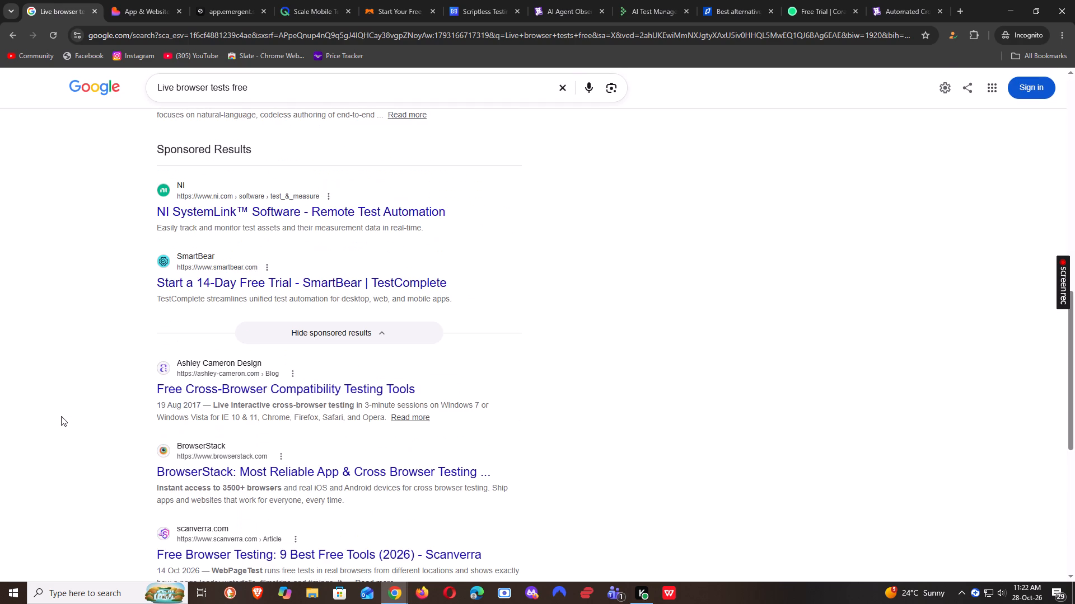
Copy the keyword "Live browser testing tools" from the tracker sheet and search Google for it.
key("alt+Tab")
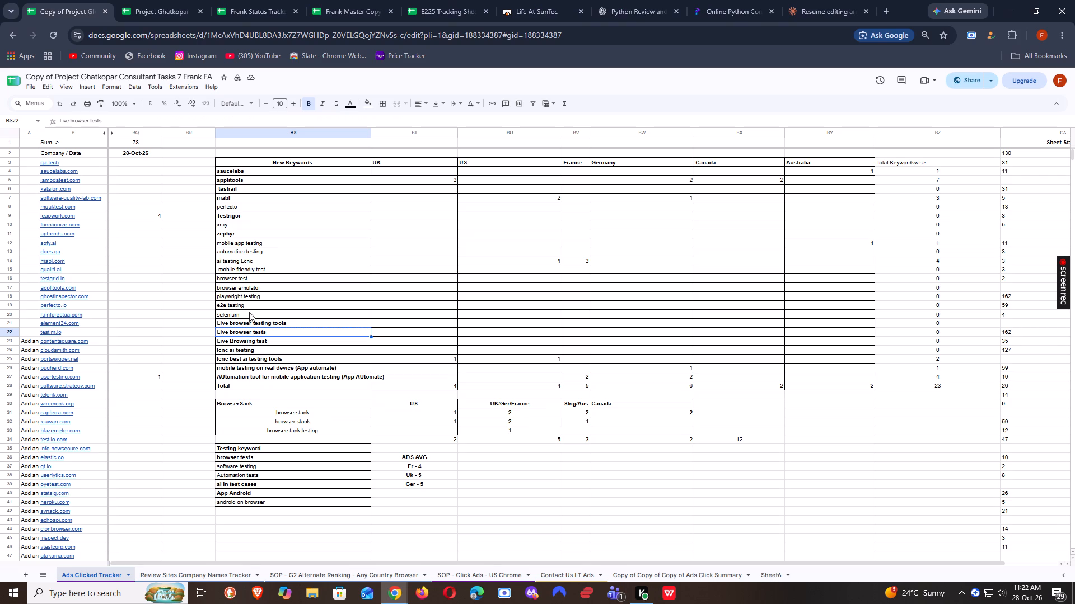
left_click(254, 323)
key("ctrl+c")
key("alt+Tab")
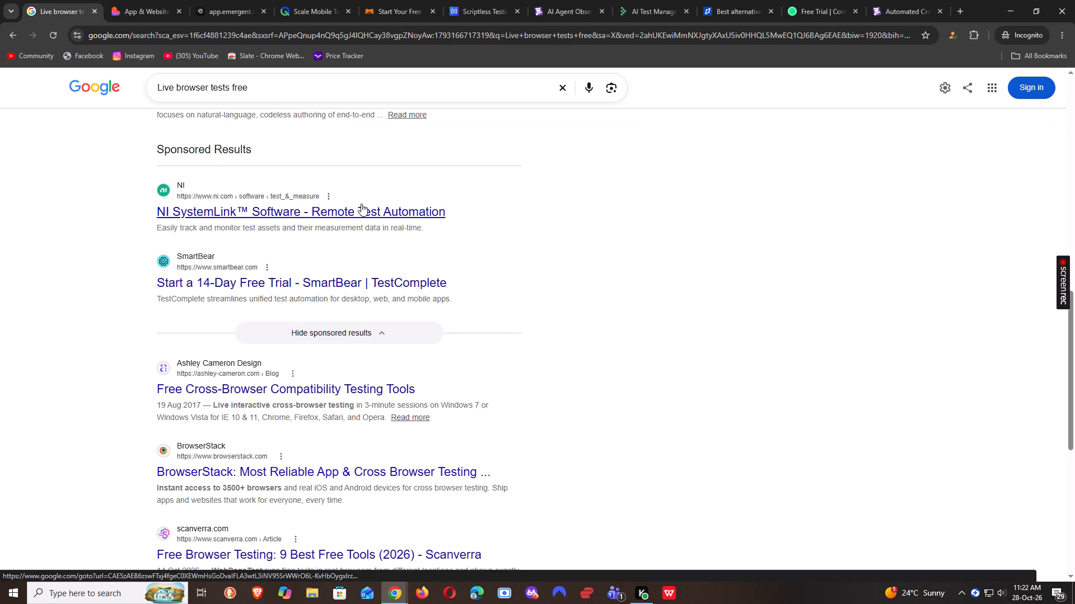
left_click(558, 91)
key("ctrl+v")
key("ctrl+Return")
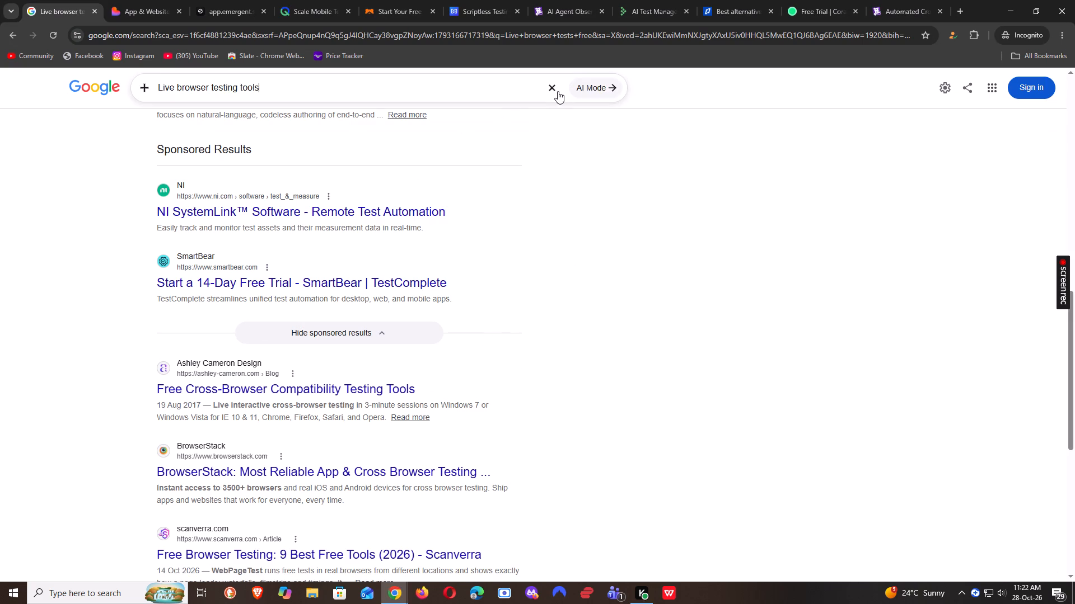
Look through the first and second results pages for "Live browser testing tools" for ads, returning to the first page.
scroll(59, 295, "down", 8)
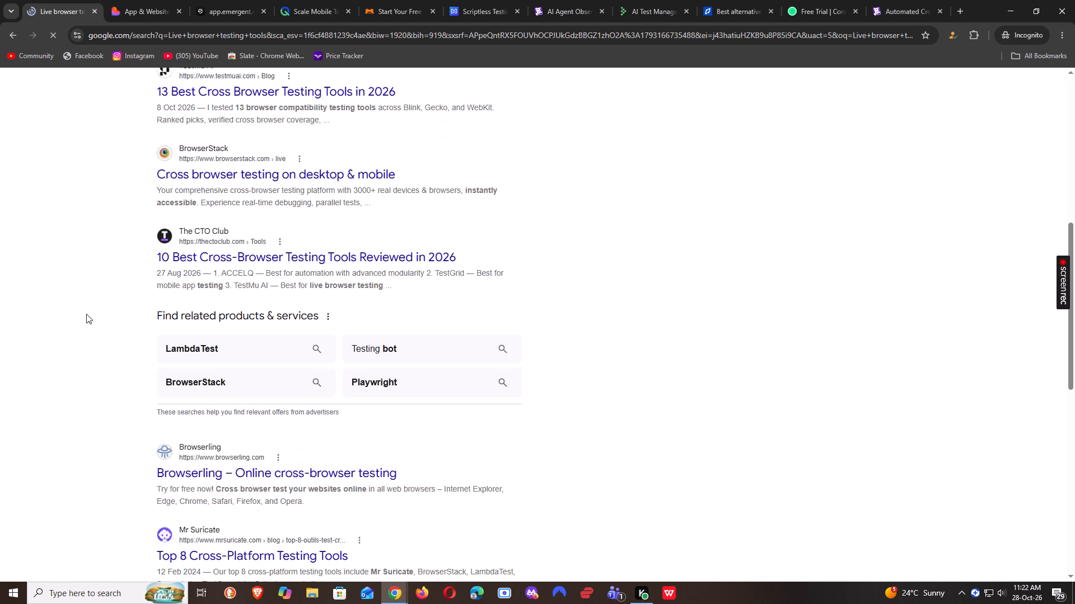
scroll(87, 313, "down", 16)
scroll(114, 324, "down", 7)
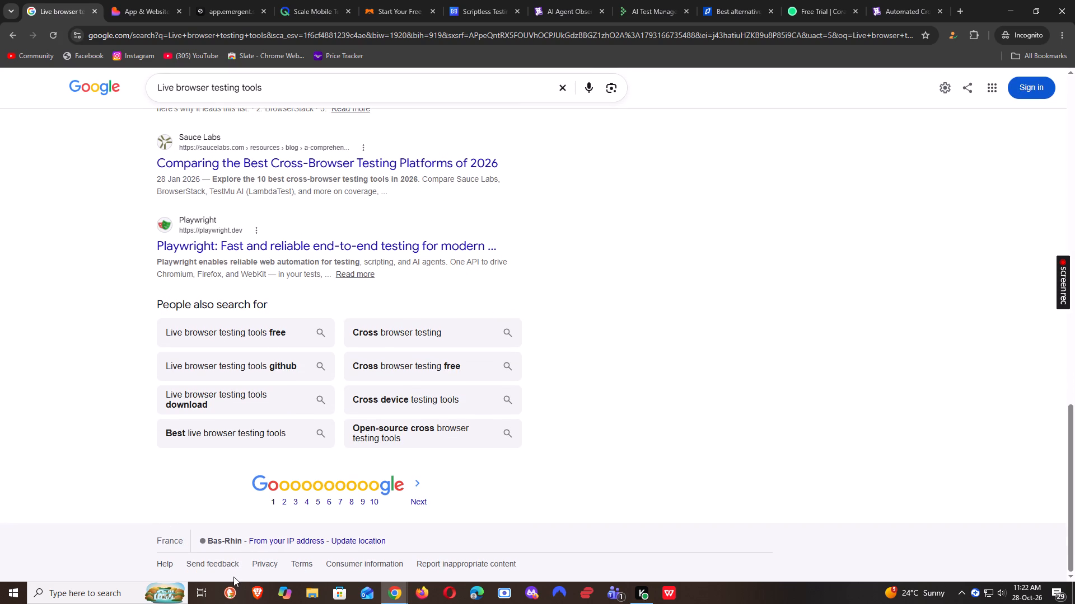
left_click(283, 503)
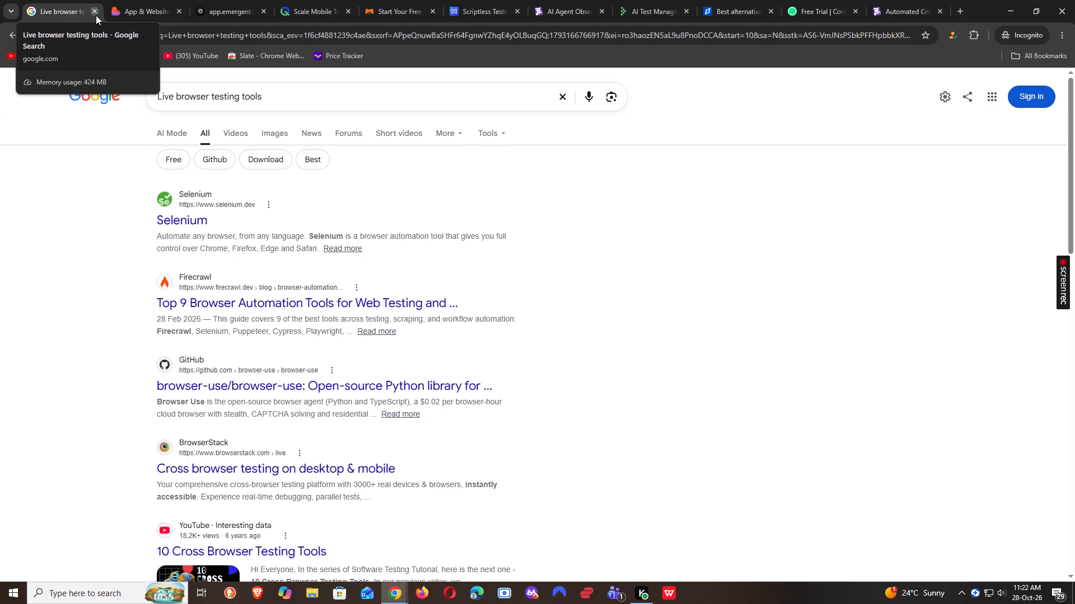
scroll(8, 144, "down", 10)
scroll(85, 180, "up", 1)
scroll(85, 181, "down", 9)
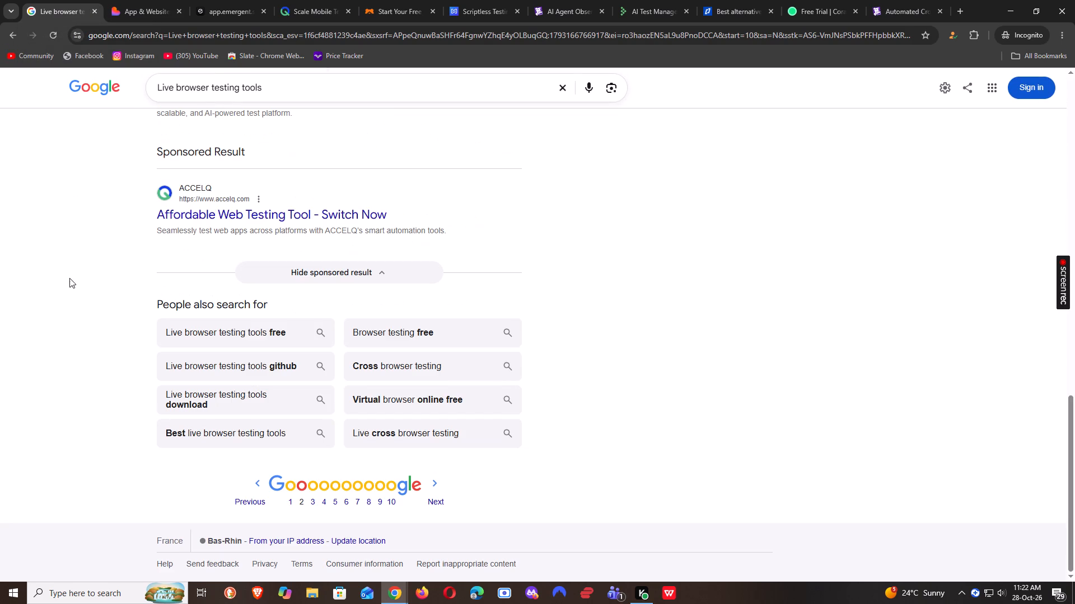
left_click(301, 502)
left_click(284, 500)
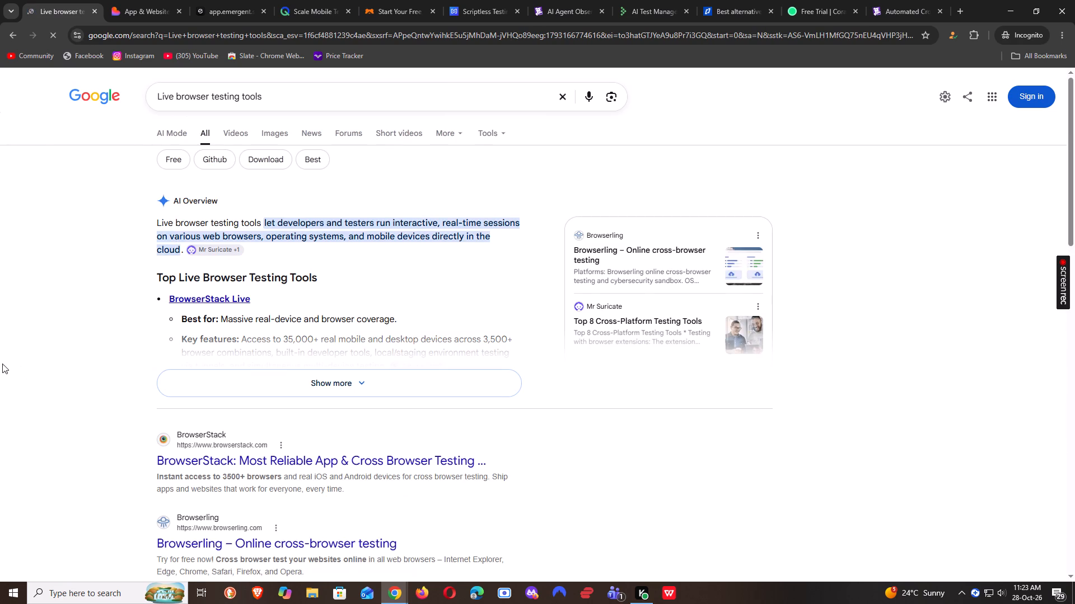
scroll(0, 365, "down", 20)
scroll(0, 365, "down", 5)
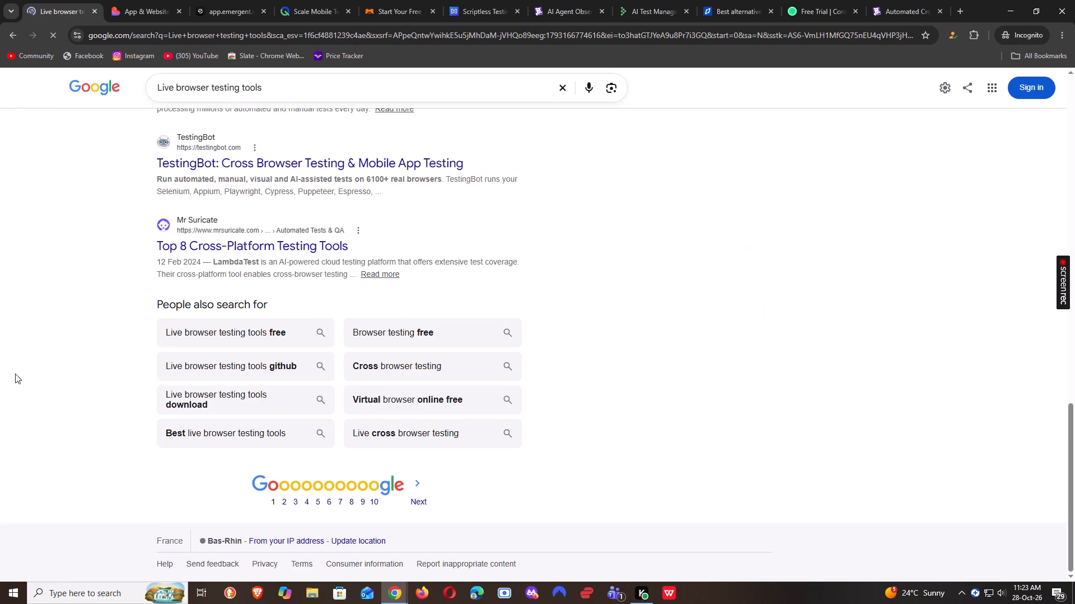
scroll(15, 374, "down", 3)
Copy the keyword "zephyr" from the tracker sheet and search Google for it.
key("alt+Tab")
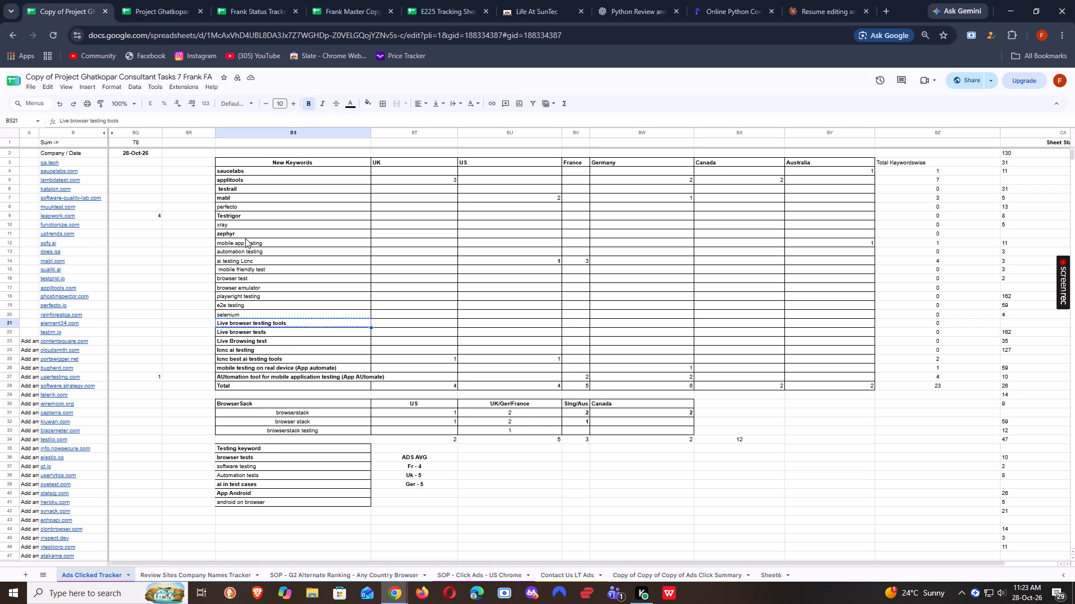
left_click(245, 237)
key("ctrl+c")
key("alt+Tab")
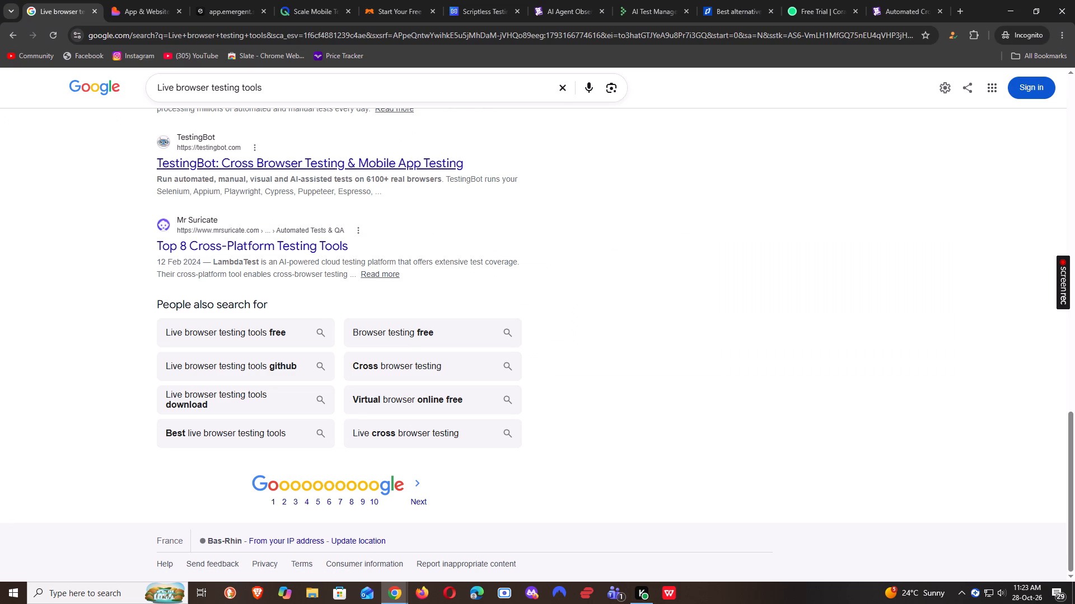
left_click(560, 86)
key("ctrl+v")
key("ctrl+Return")
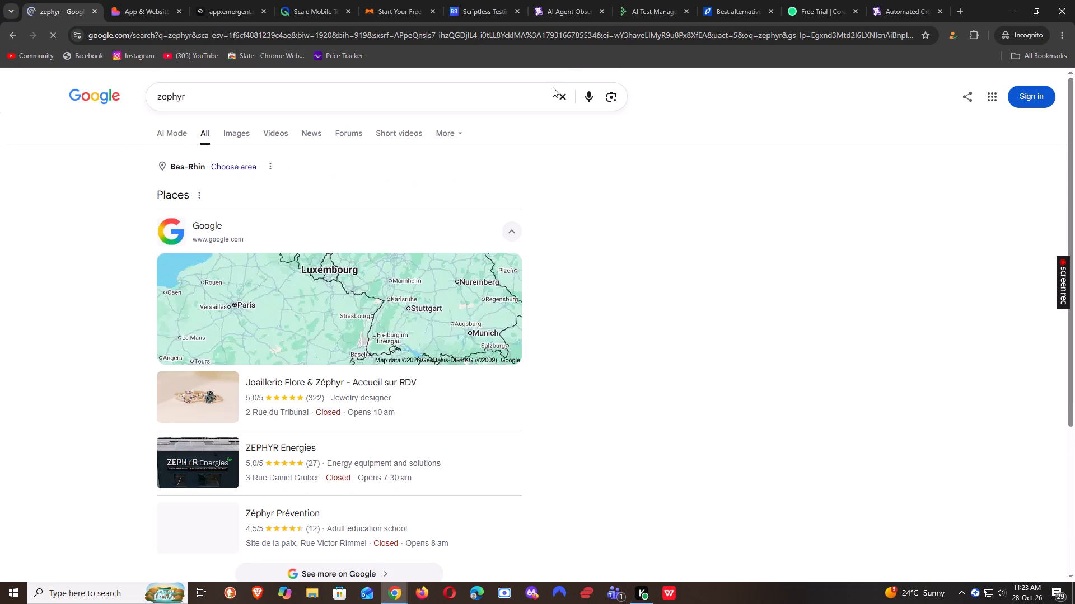
Look through the first and second results pages for "zephyr" for ads, returning to the first page.
scroll(104, 270, "down", 20)
scroll(104, 270, "down", 17)
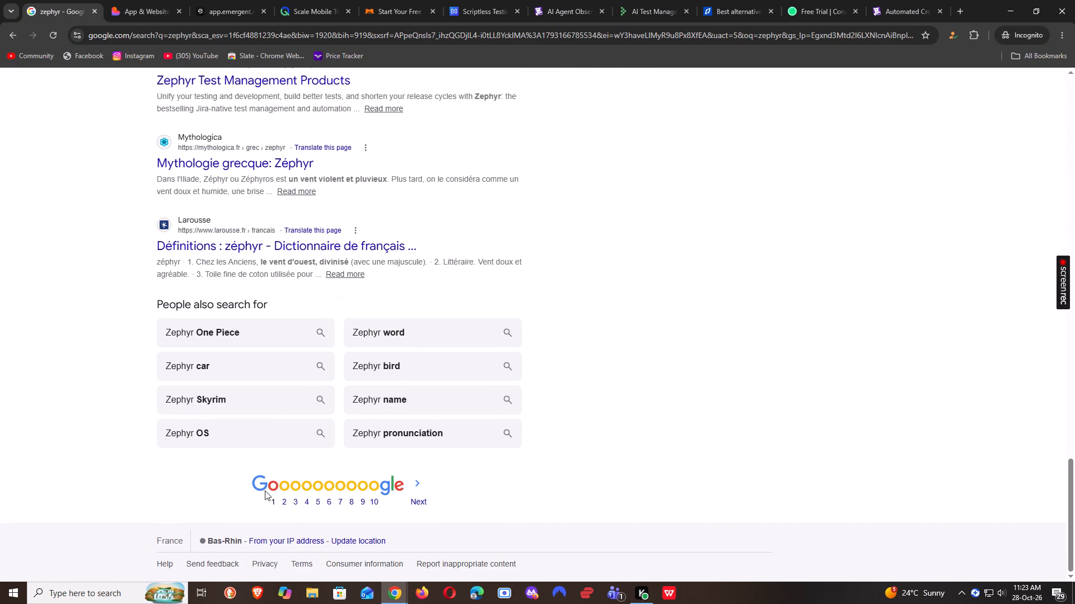
left_click(281, 496)
scroll(19, 359, "down", 18)
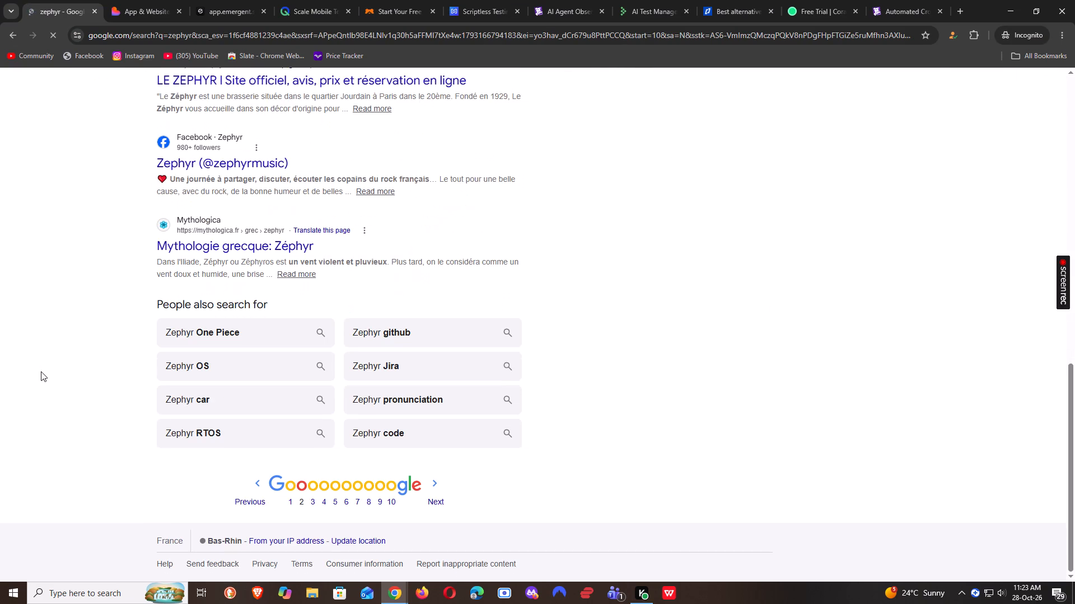
scroll(41, 371, "down", 5)
left_click(289, 501)
Copy the keyword "Testrigor" from the tracker sheet and search Google for it.
key("alt+Tab")
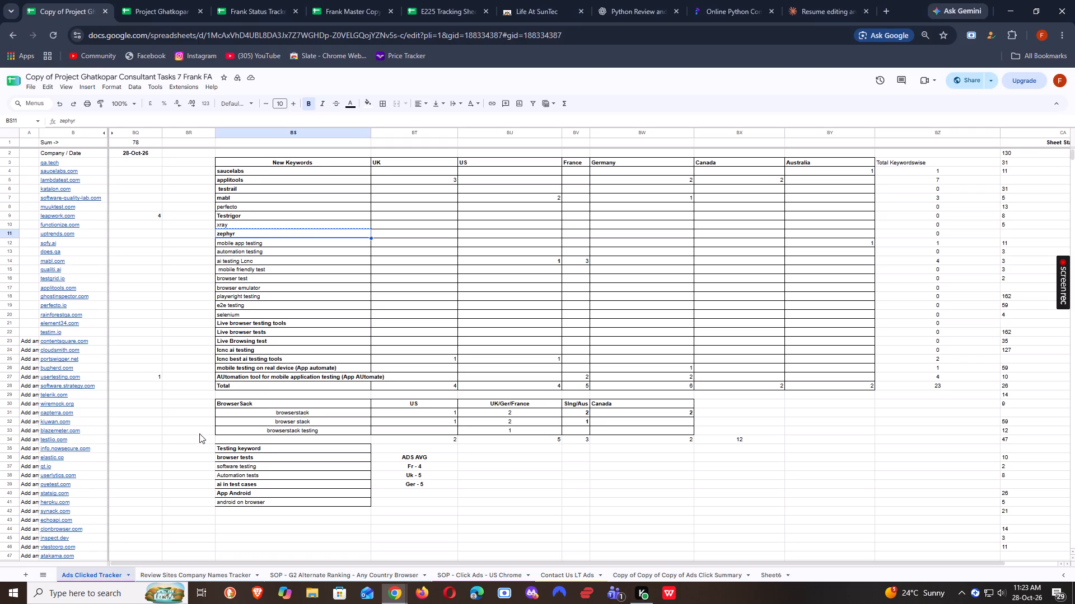
left_click(264, 220)
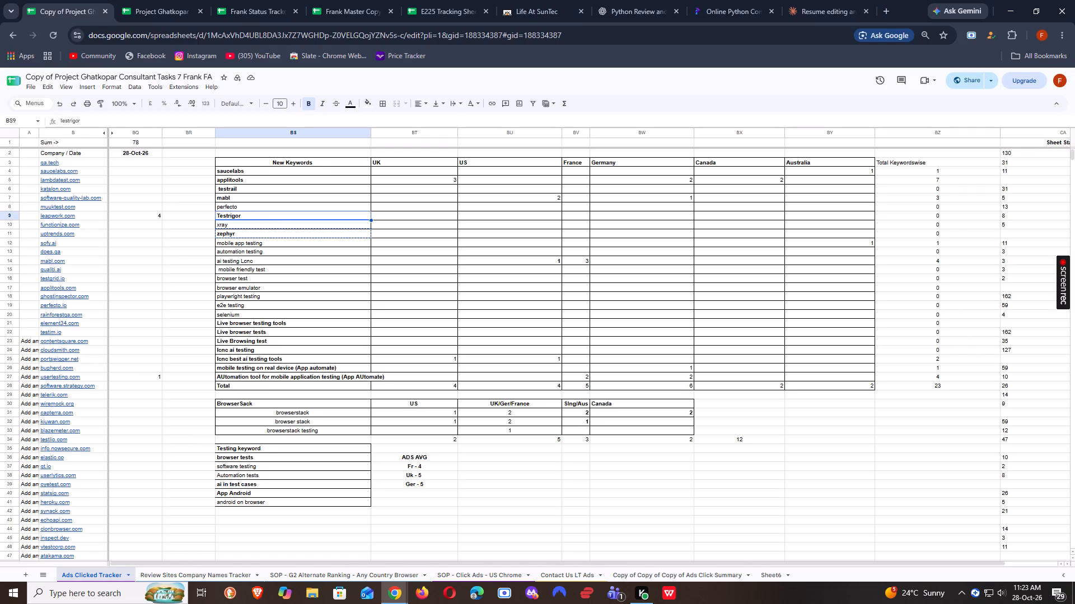
key("ctrl+c")
key("alt+Tab")
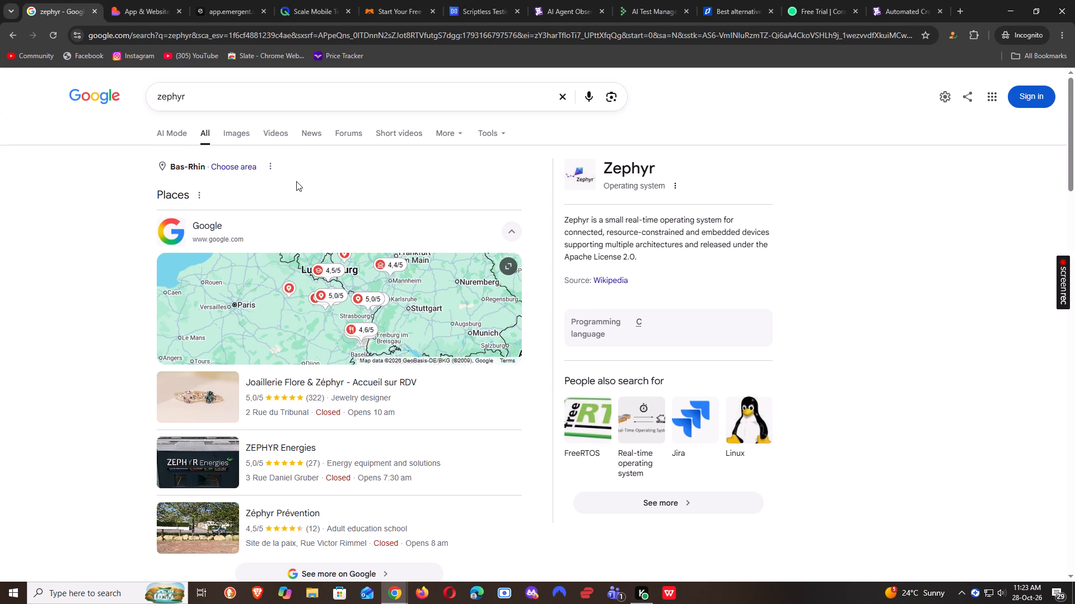
left_click(560, 100)
key("ctrl+v")
key("ctrl+Return")
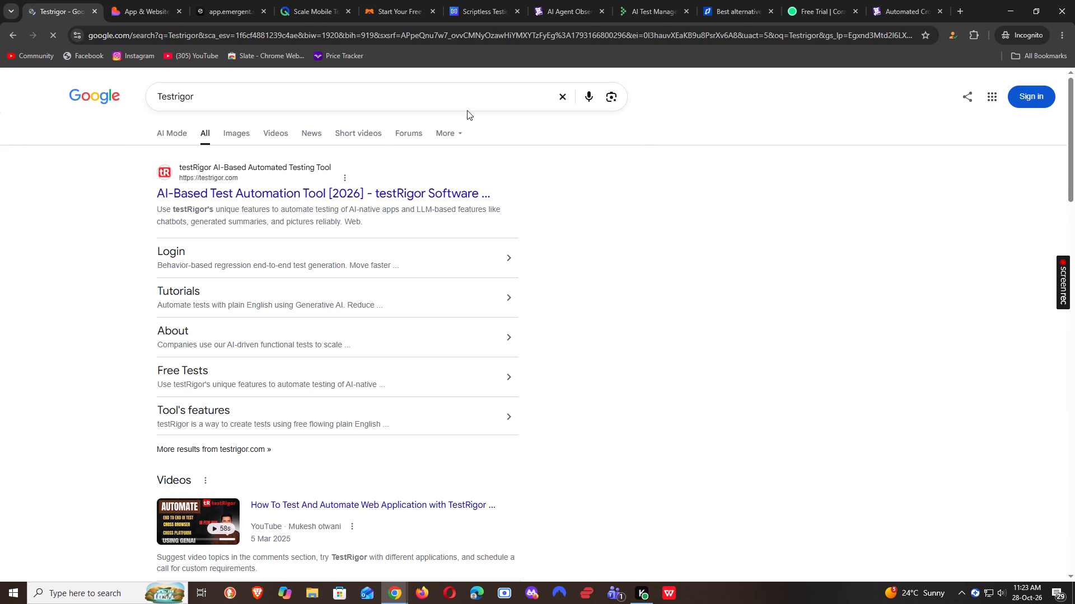
Open the Kualitee ad "Start Your 14-Day Free Trial" from the Testrigor results in a new tab.
scroll(0, 337, "down", 17)
scroll(66, 338, "down", 7)
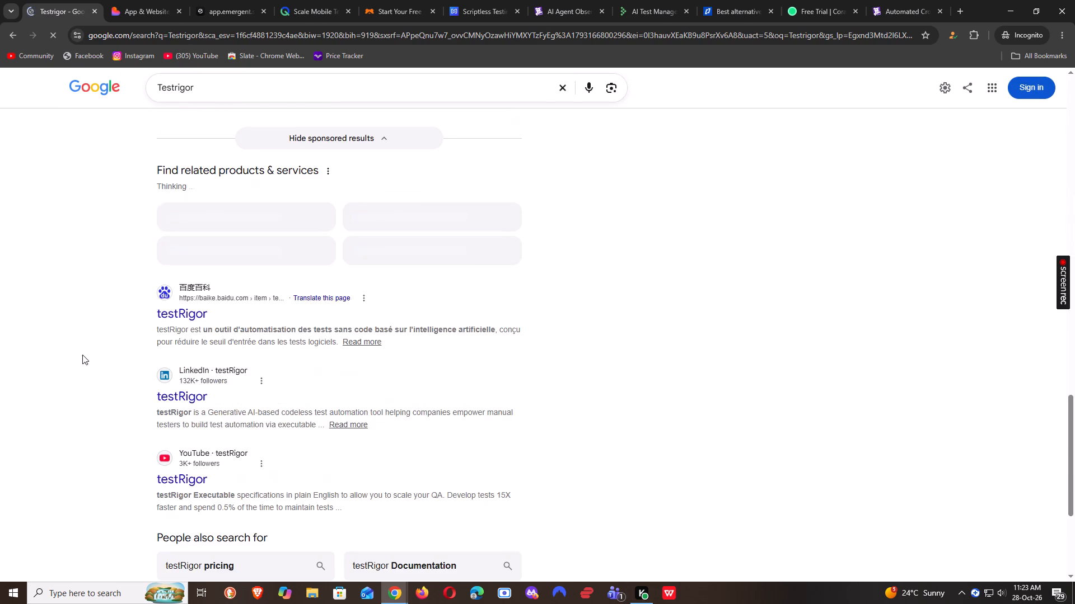
scroll(84, 356, "up", 4)
middle_click(185, 324)
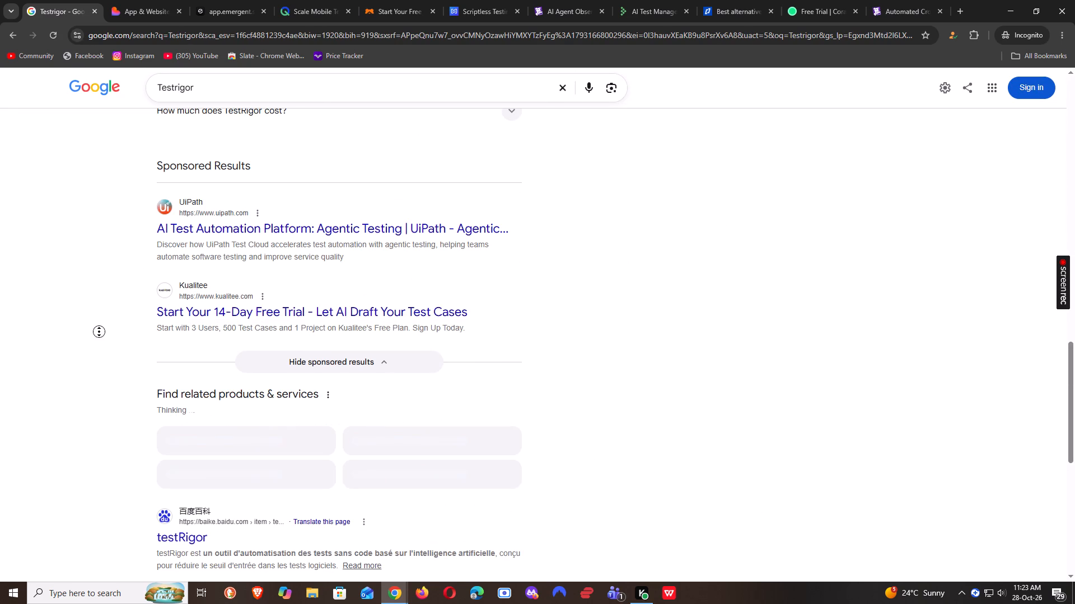
scroll(99, 332, "down", 13)
left_click(114, 348)
middle_click(204, 195)
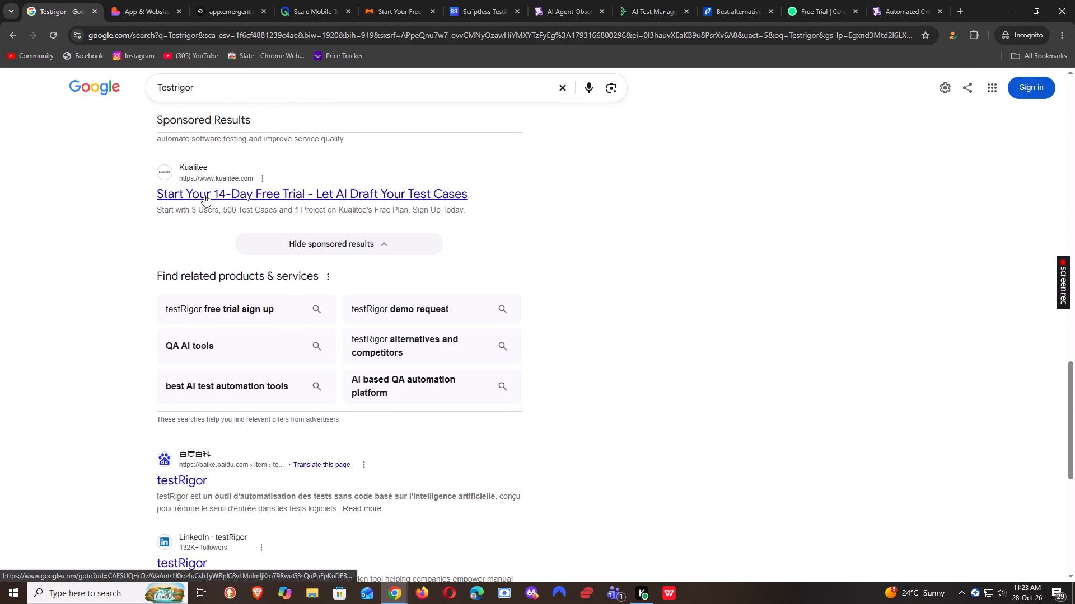
Look over the second results page for "Testrigor" for ads.
scroll(102, 289, "down", 7)
scroll(148, 519, "down", 7)
left_click(302, 500)
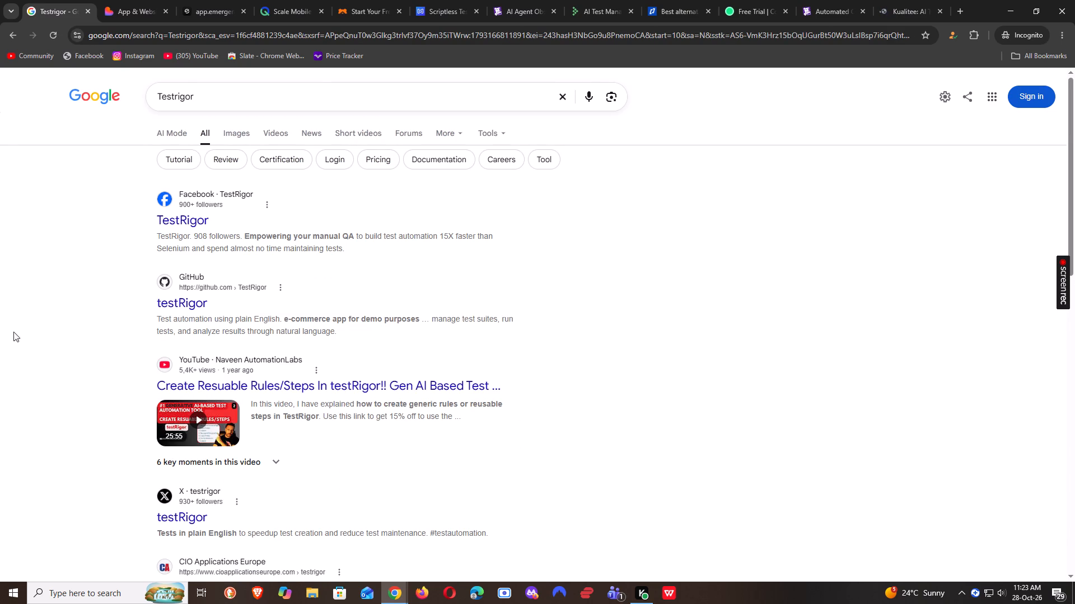
scroll(14, 341, "down", 17)
Copy the keyword "mabl" from the tracker sheet and search Google for it.
key("alt+Tab")
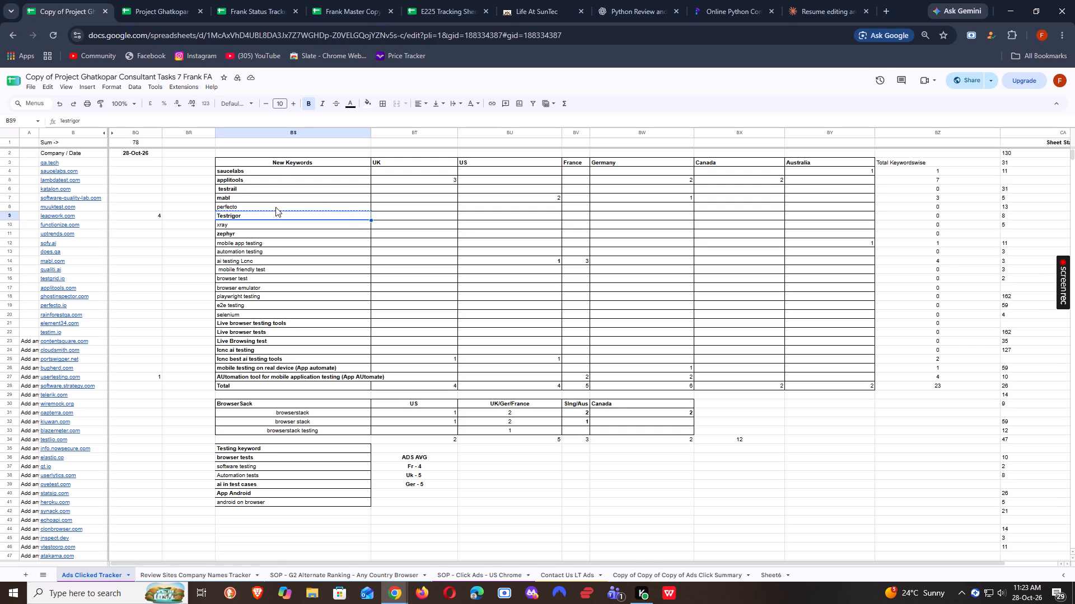
left_click(253, 194)
left_click(252, 195)
key("ctrl+c")
key("alt+Tab")
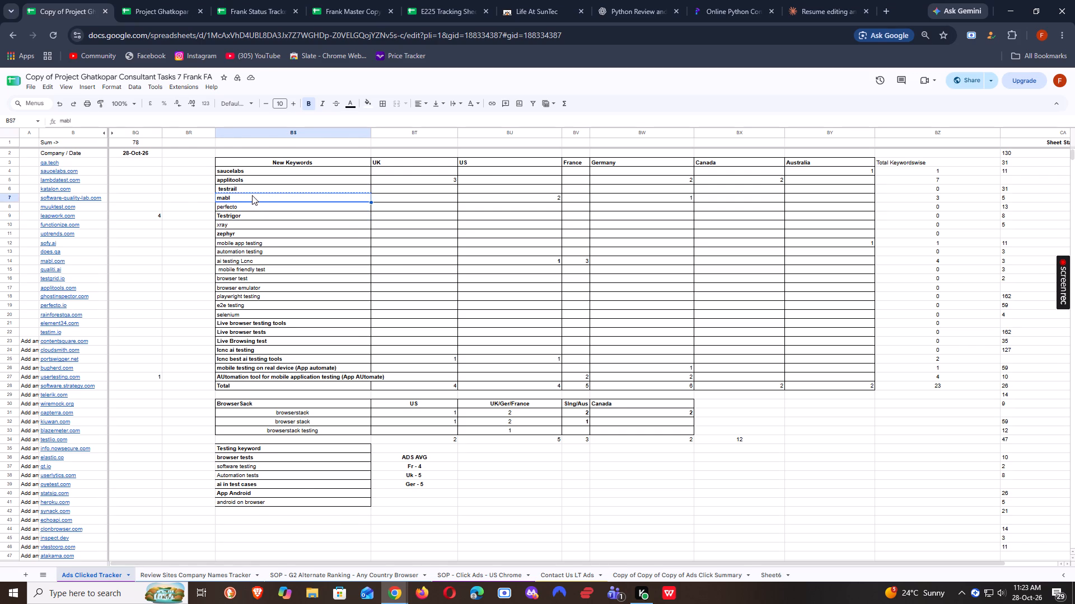
left_click(567, 86)
key("ctrl+v")
key("ctrl+Return")
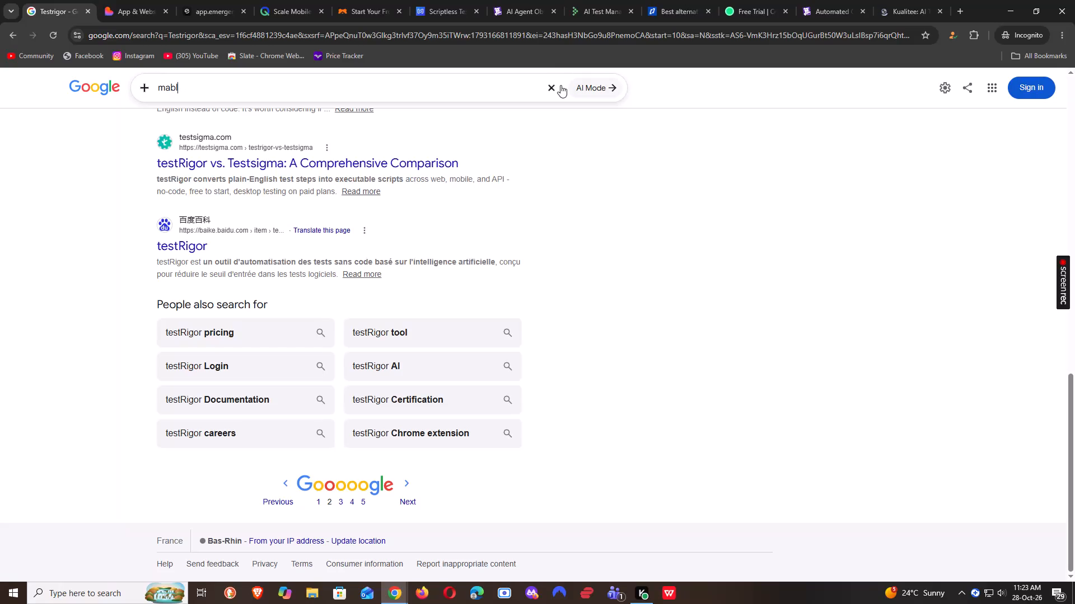
Open the upper PlayerZero, Datadog and OpenAI ads and the lower PlayerZero ad from the mabl results in new tabs.
scroll(107, 243, "down", 7)
scroll(109, 265, "up", 3)
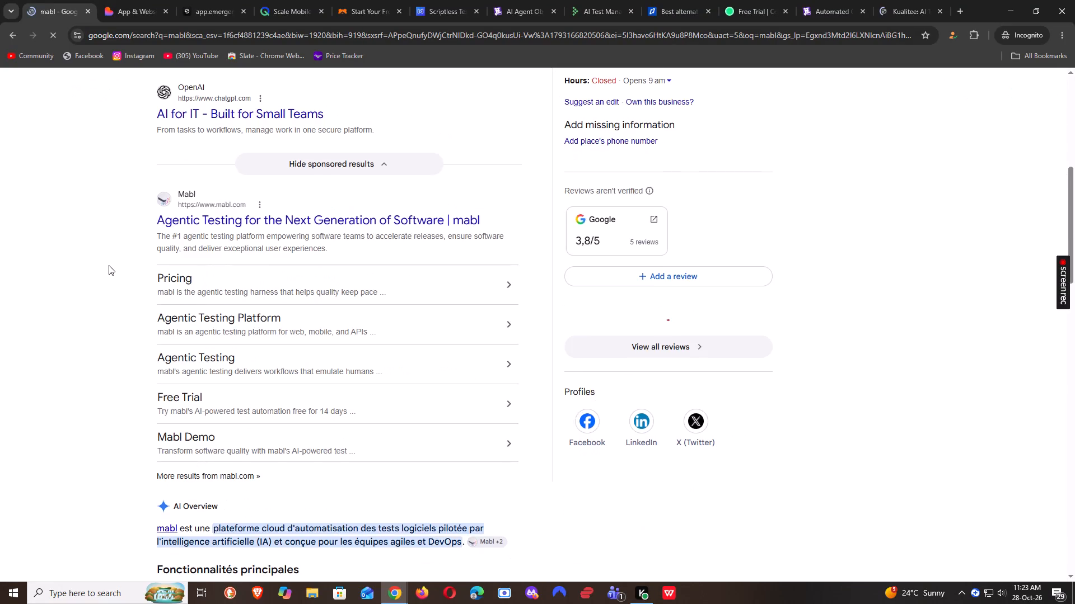
scroll(109, 265, "up", 2)
middle_click(251, 319)
middle_click(215, 252)
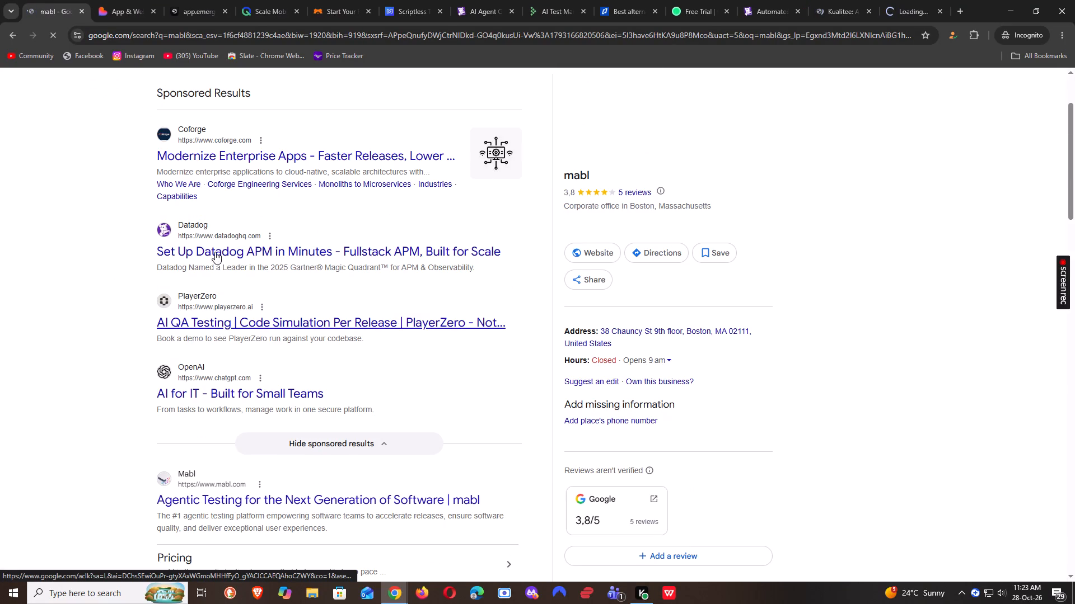
middle_click(205, 397)
scroll(118, 372, "down", 20)
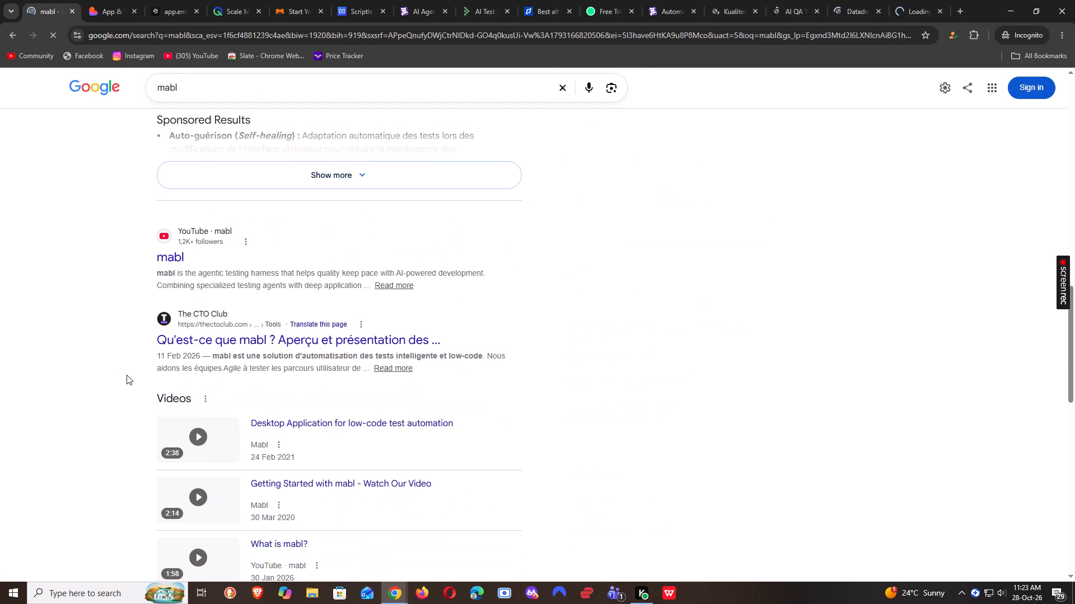
middle_click(184, 473)
Go to the second results page for "mabl" and open its PlayerZero ad in a new tab.
scroll(107, 445, "down", 5)
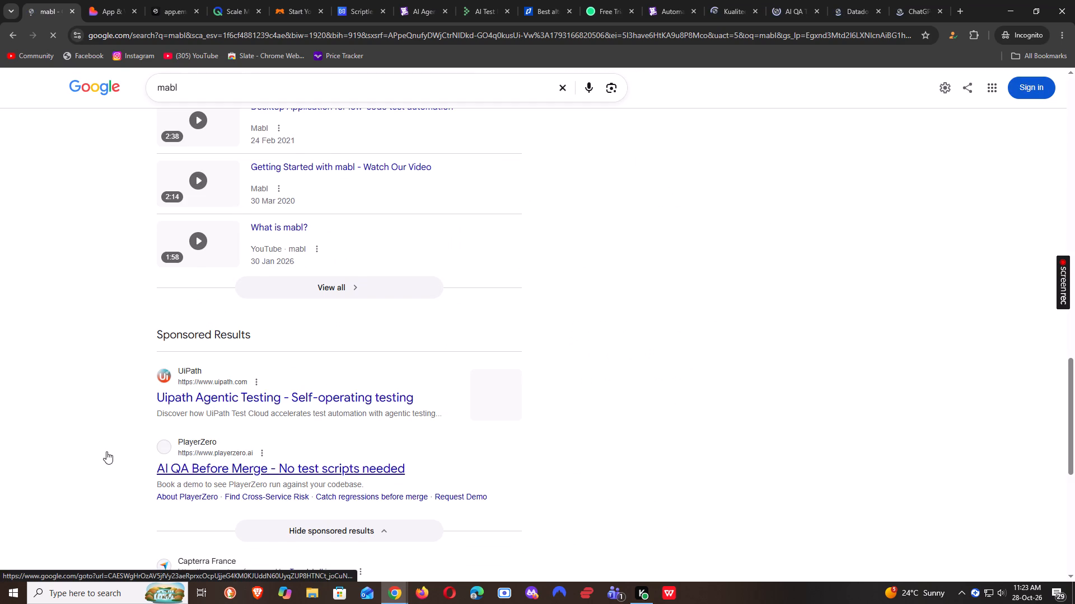
scroll(106, 451, "down", 11)
left_click(283, 503)
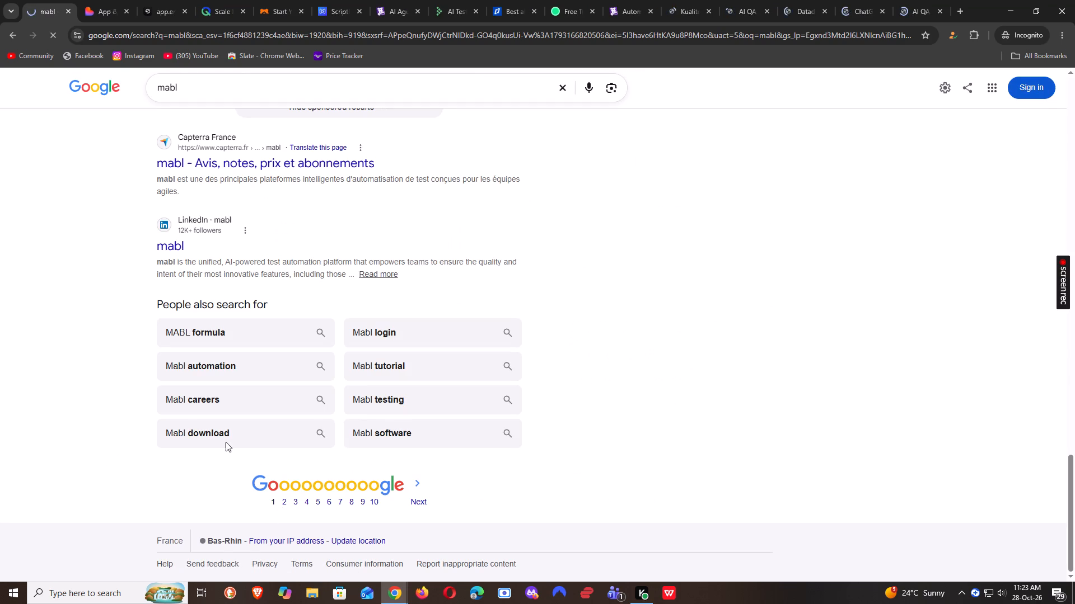
scroll(105, 369, "down", 18)
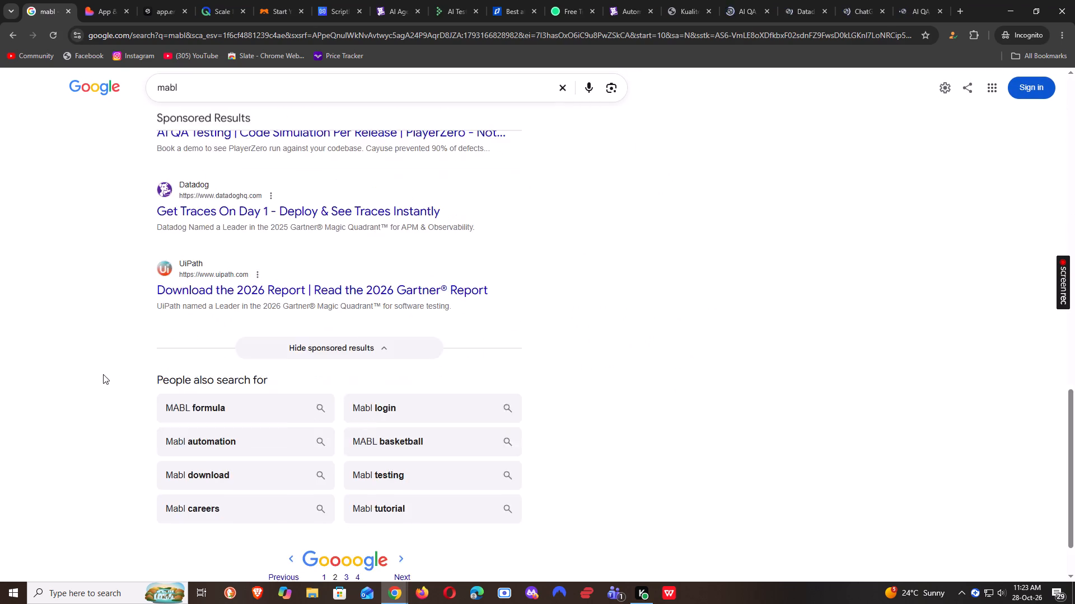
scroll(103, 374, "up", 3)
middle_click(222, 297)
Return to the first results page for "mabl" and look it over again for competitor ads.
scroll(170, 445, "down", 7)
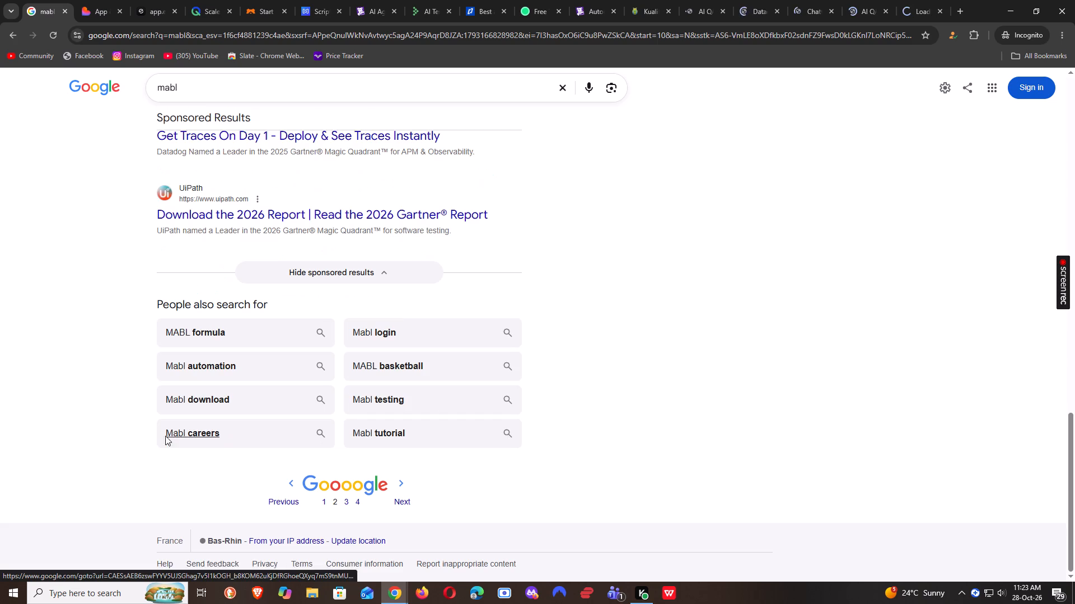
left_click(321, 497)
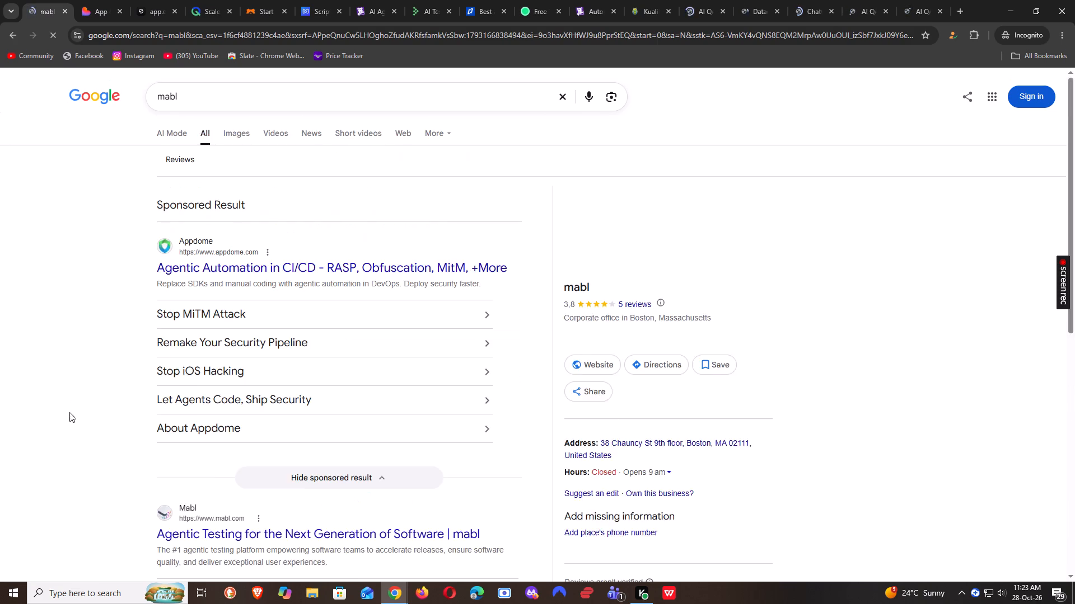
scroll(71, 403, "down", 8)
scroll(80, 406, "down", 14)
scroll(80, 406, "up", 1)
scroll(80, 406, "down", 6)
scroll(81, 405, "up", 3)
Copy the keyword "testrail" from the tracker sheet, search Google for it and look over the results for competitor ads.
key("alt+Tab")
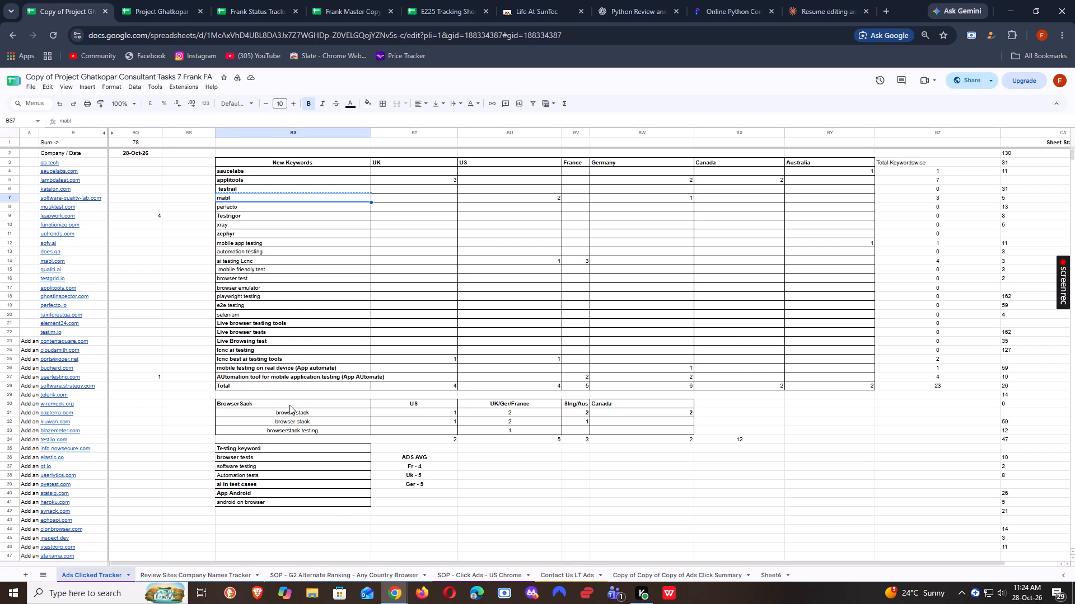
key("alt+Tab")
key("alt+Tab")
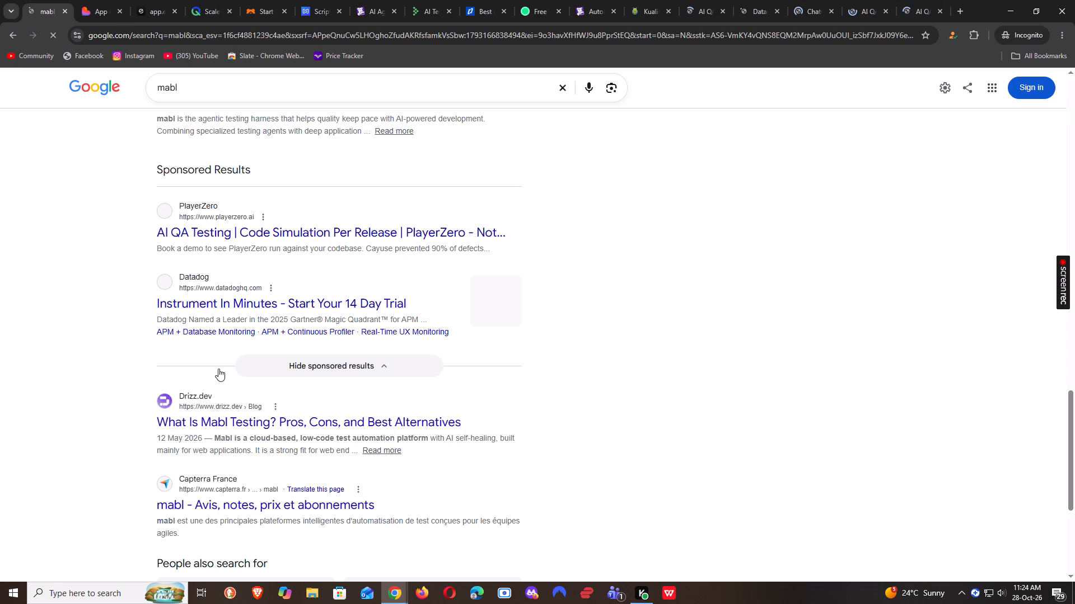
left_click(241, 183)
left_click(238, 191)
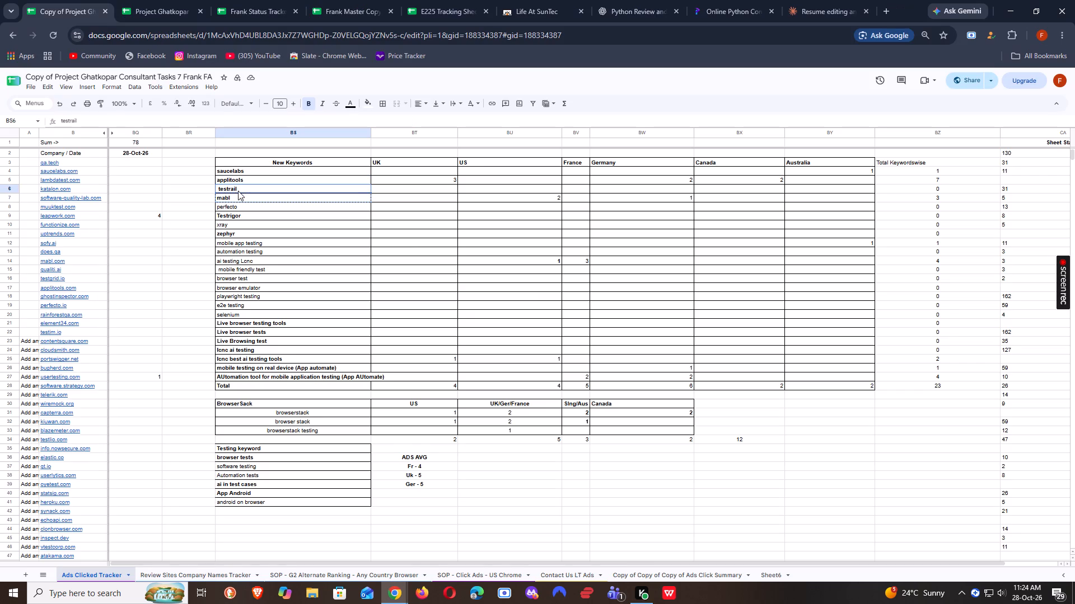
key("ctrl+c")
key("alt+Tab")
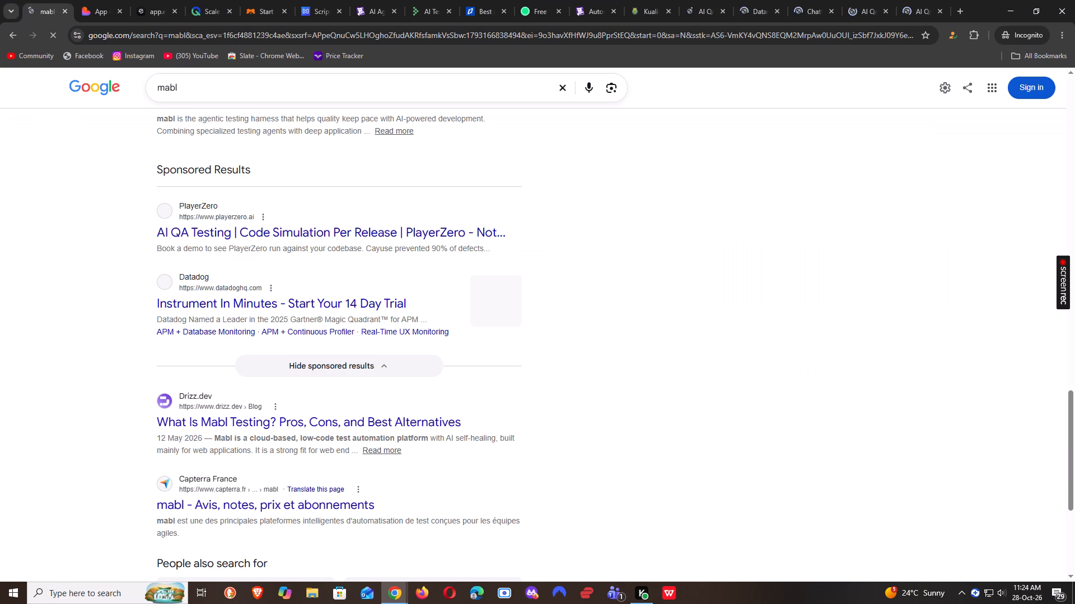
left_click(562, 87)
key("ctrl+v")
key("ctrl+Return")
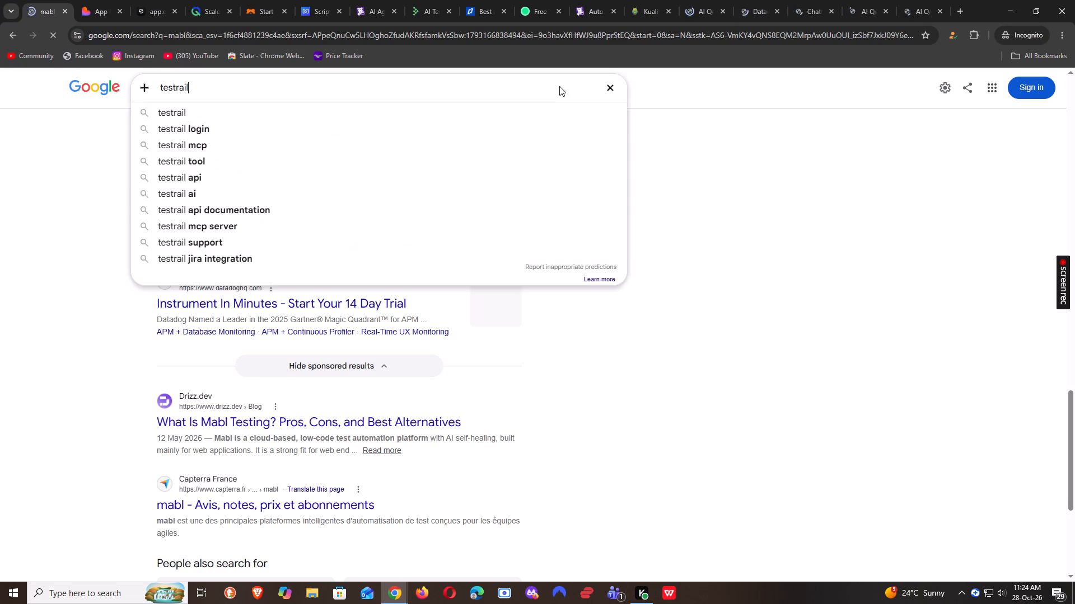
scroll(112, 361, "down", 7)
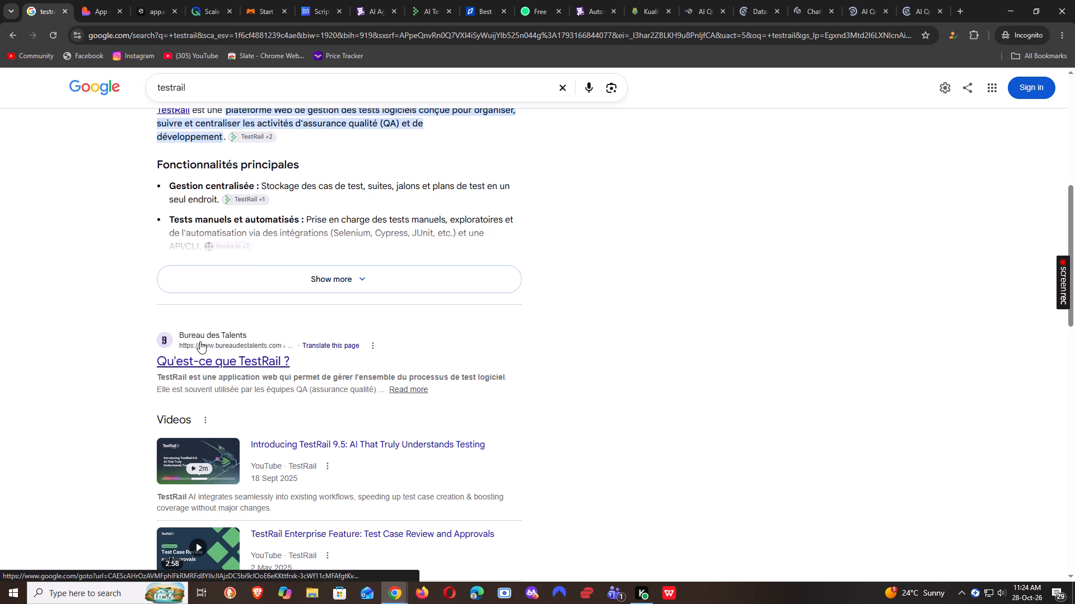
scroll(0, 401, "down", 17)
scroll(14, 466, "down", 7)
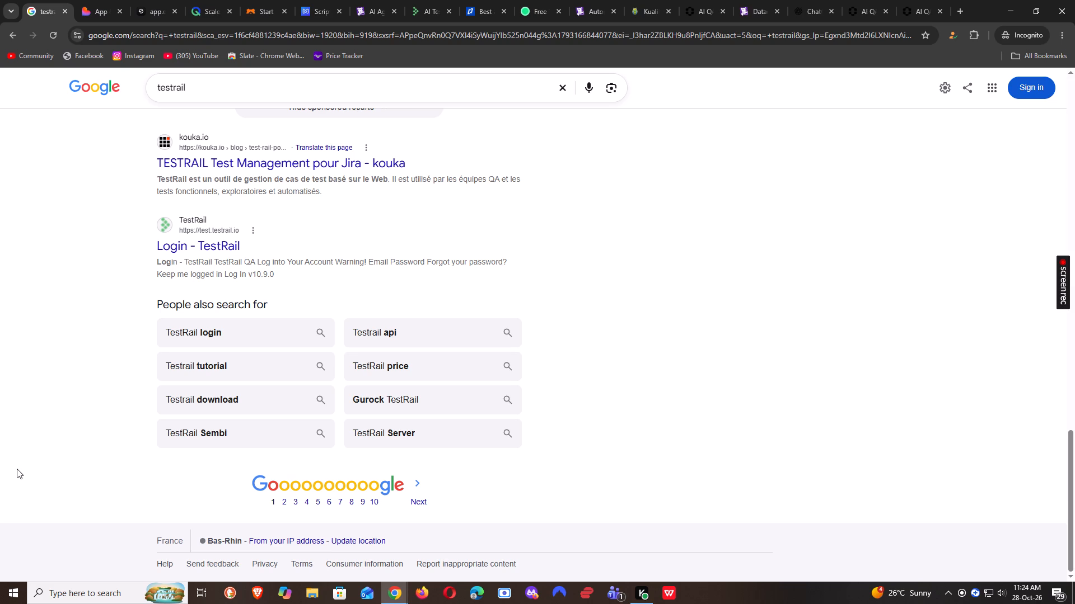
scroll(0, 585, "down", 10)
Search Google for the tracker keyword "applitools" and check the first two results pages for competitor ads.
key("alt+Tab")
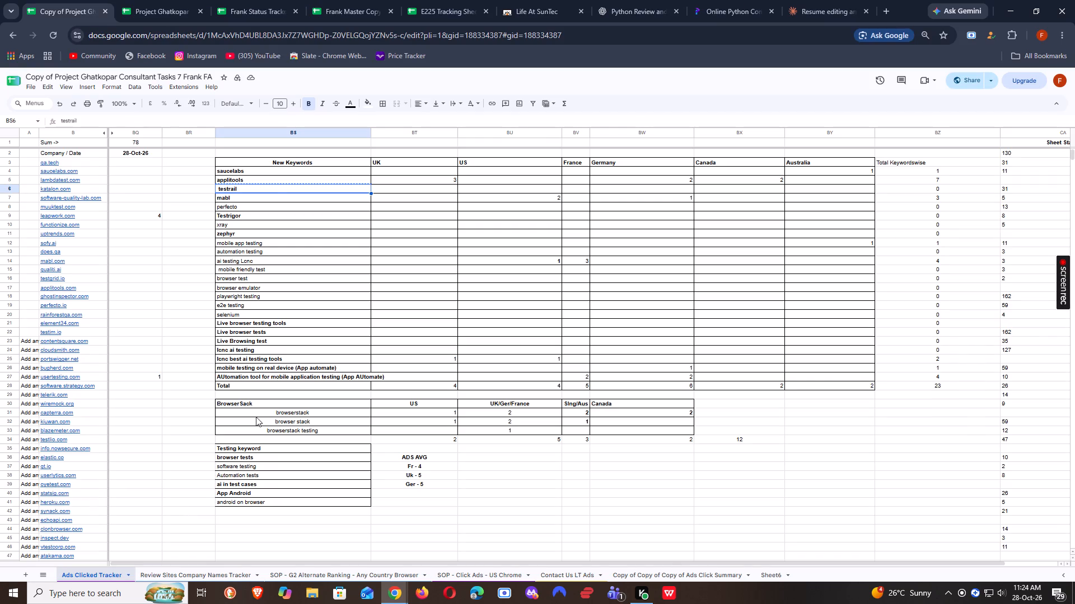
left_click(267, 182)
key("ctrl+c")
key("alt+Tab")
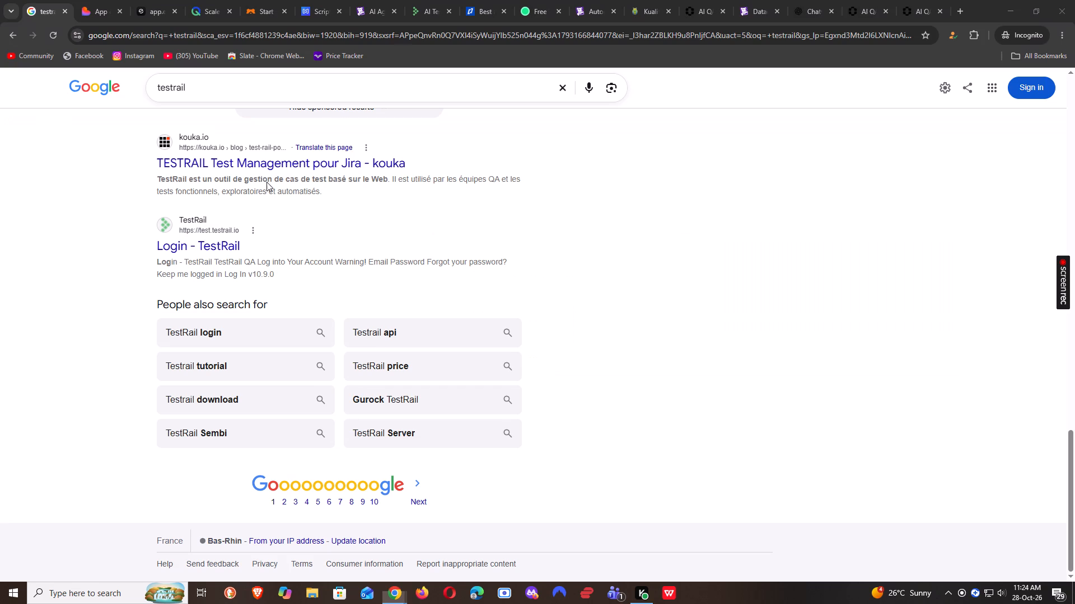
left_click(562, 90)
key("ctrl+v")
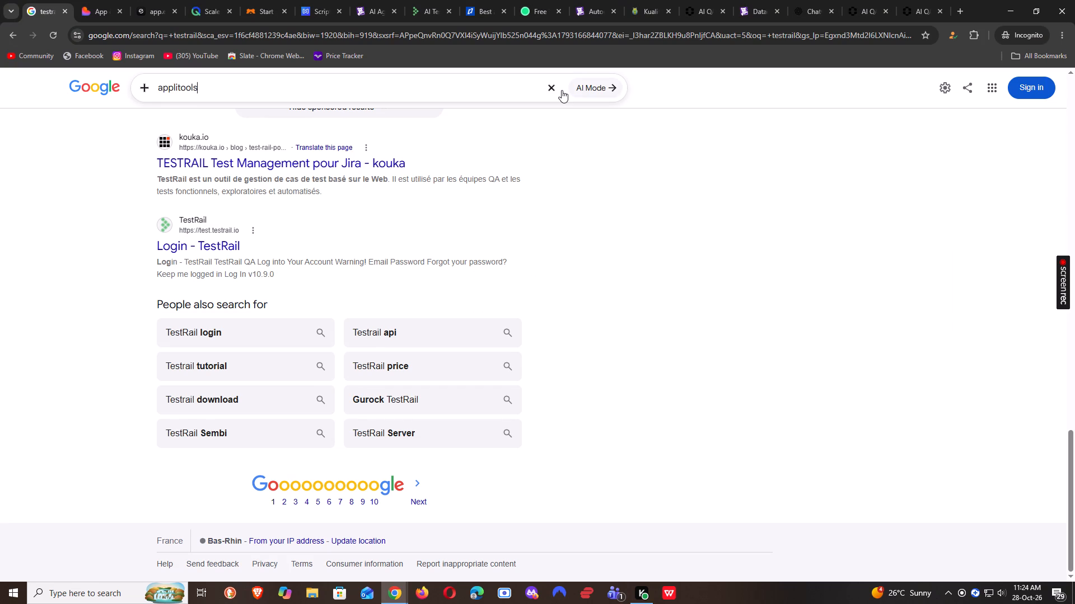
key("ctrl+Return")
scroll(142, 357, "down", 20)
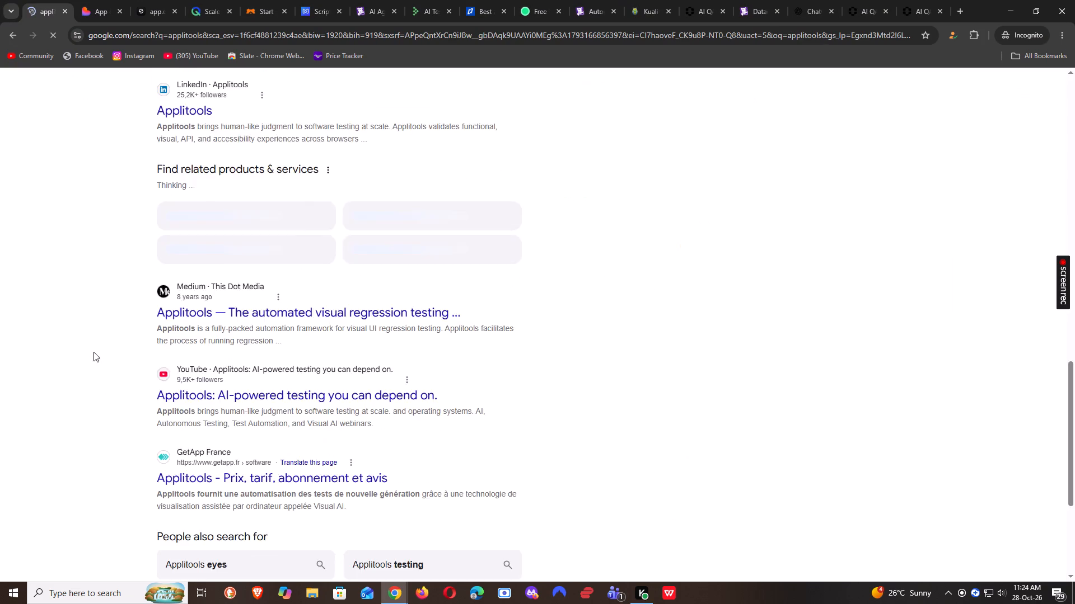
scroll(94, 352, "down", 5)
left_click(284, 502)
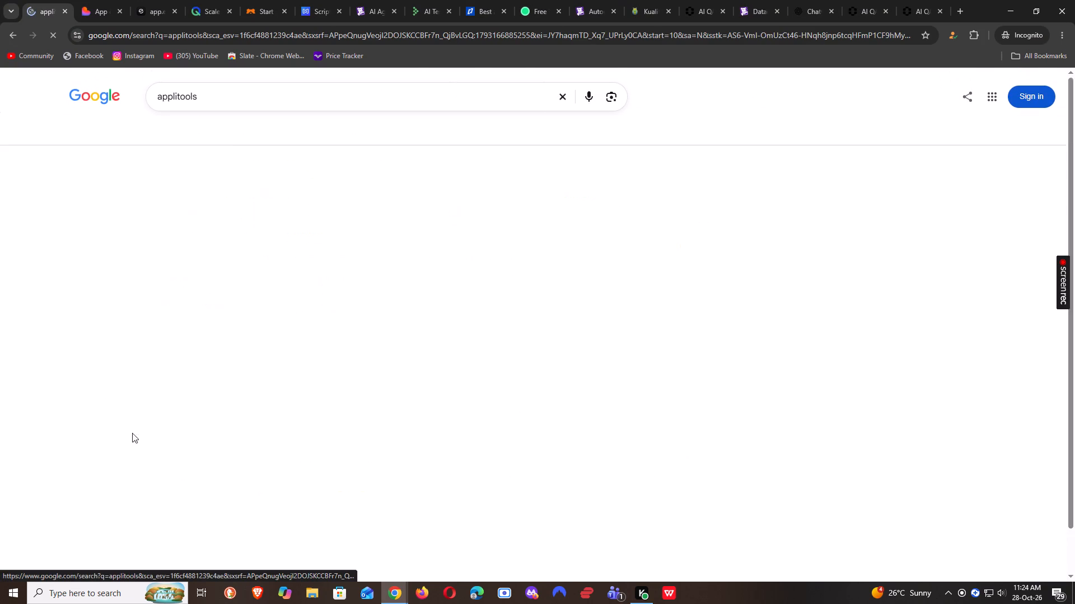
scroll(108, 432, "down", 20)
scroll(108, 432, "down", 3)
Copy the keyword "saucelabs" from the tracker sheet and search Google with it added before the existing query, as "saucelabsapplitools".
key("alt+Tab")
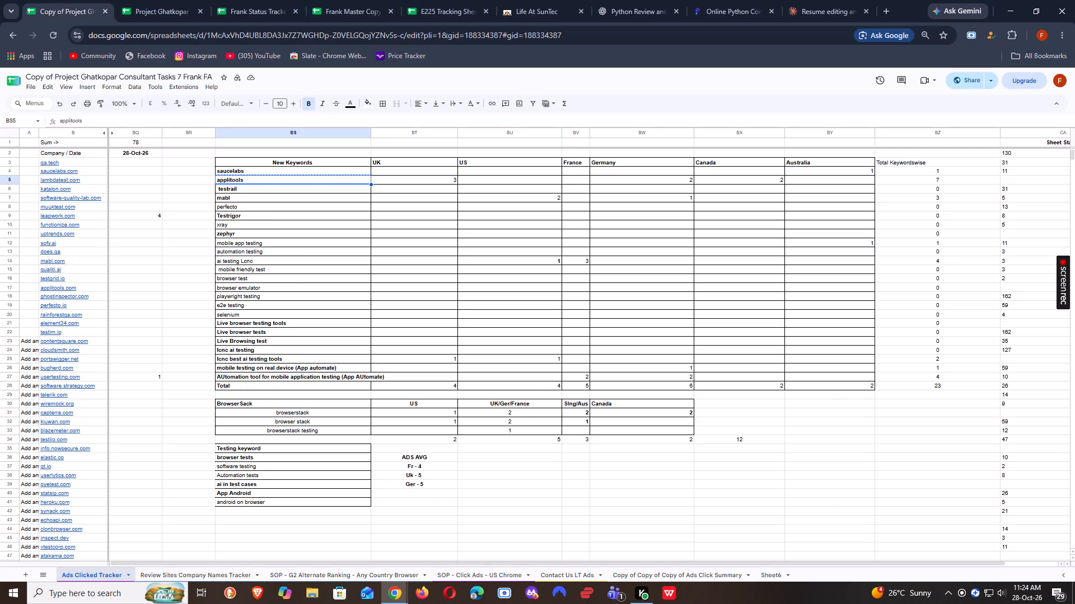
left_click(252, 168)
key("ctrl+c")
key("alt+Tab")
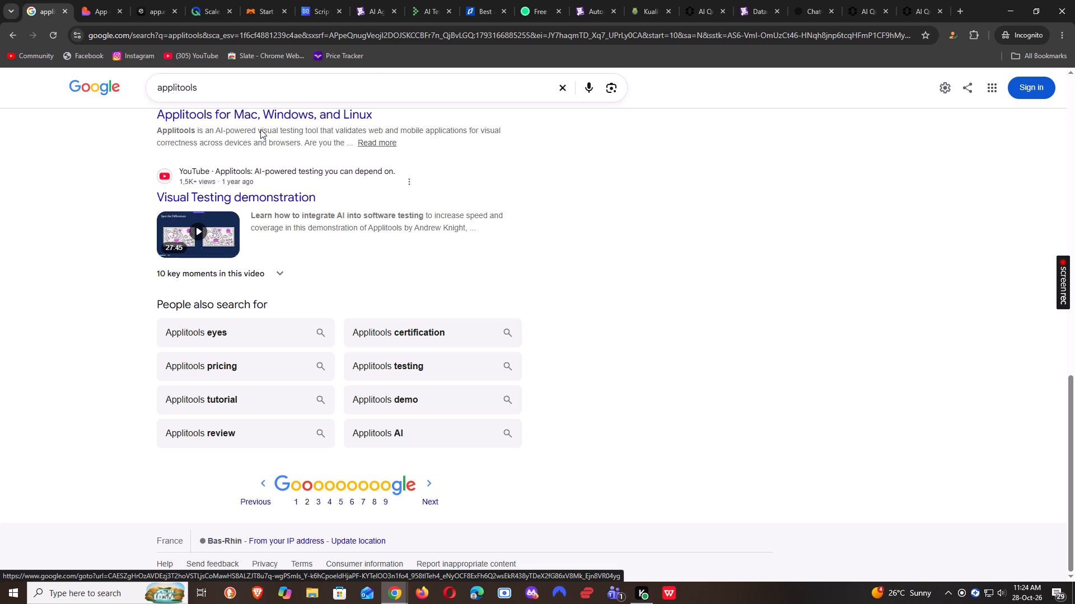
left_click(565, 97)
key("ctrl+v")
key("ctrl+Return")
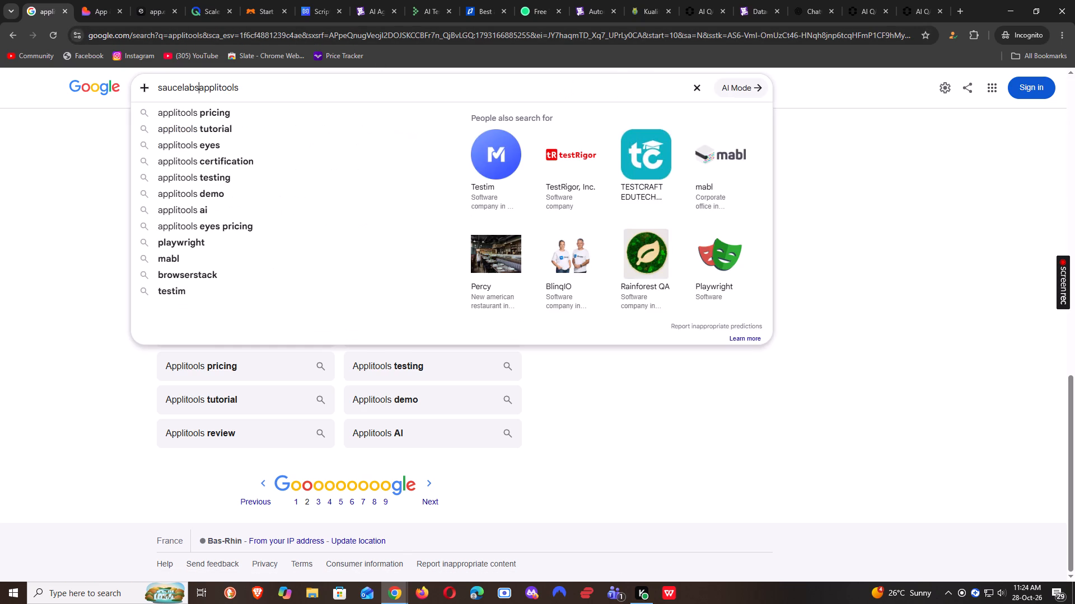
scroll(0, 350, "down", 20)
scroll(0, 350, "down", 6)
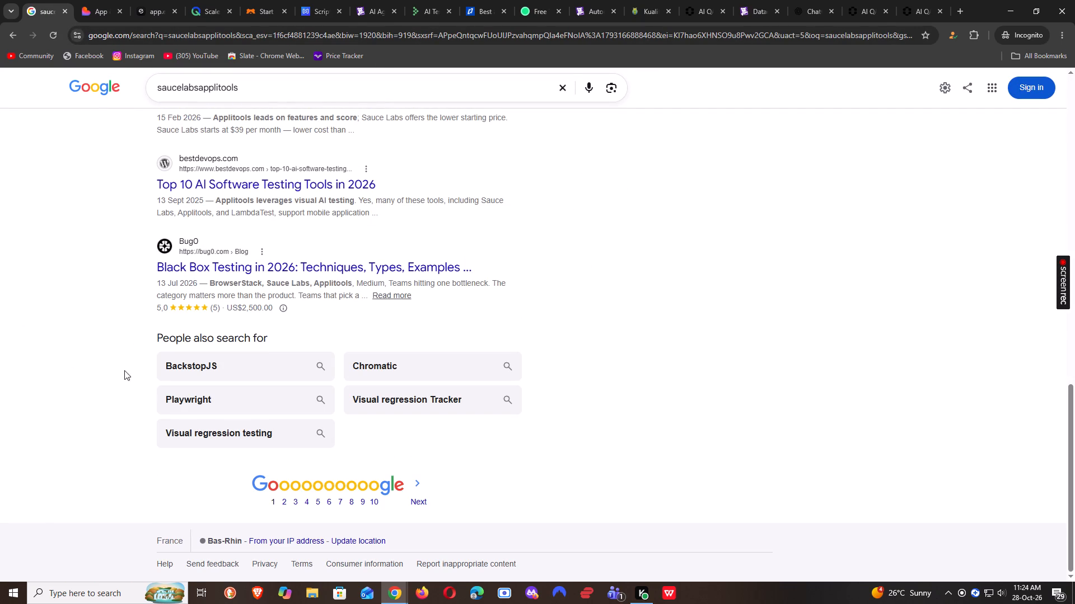
Check the second results page for "saucelabsapplitools", then return to the first page and look it over for competitor ads.
left_click(283, 499)
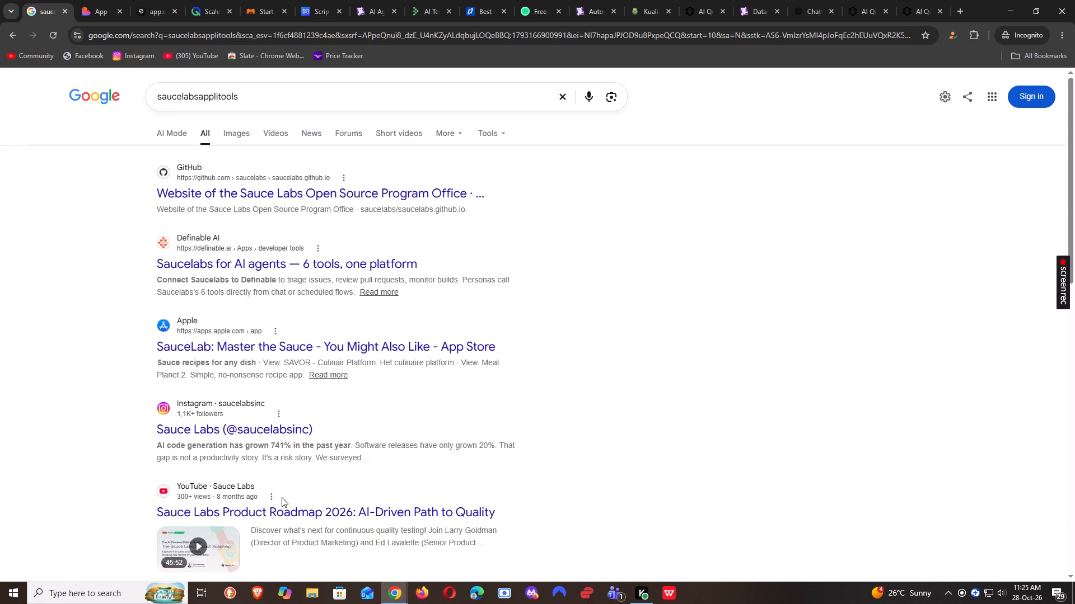
scroll(217, 545, "down", 2)
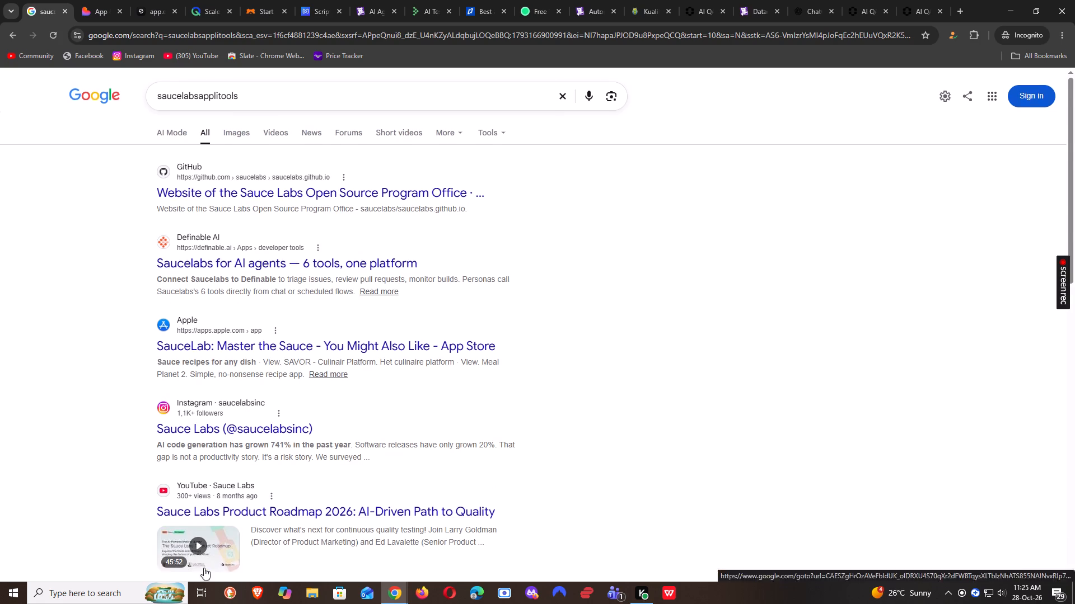
scroll(204, 568, "down", 20)
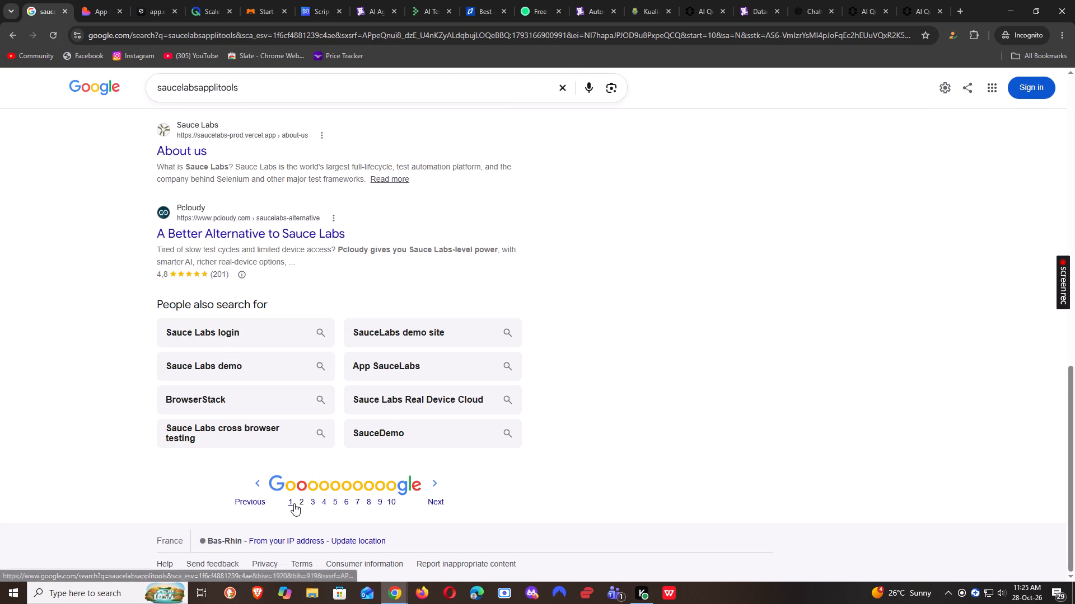
left_click(294, 503)
scroll(44, 438, "down", 14)
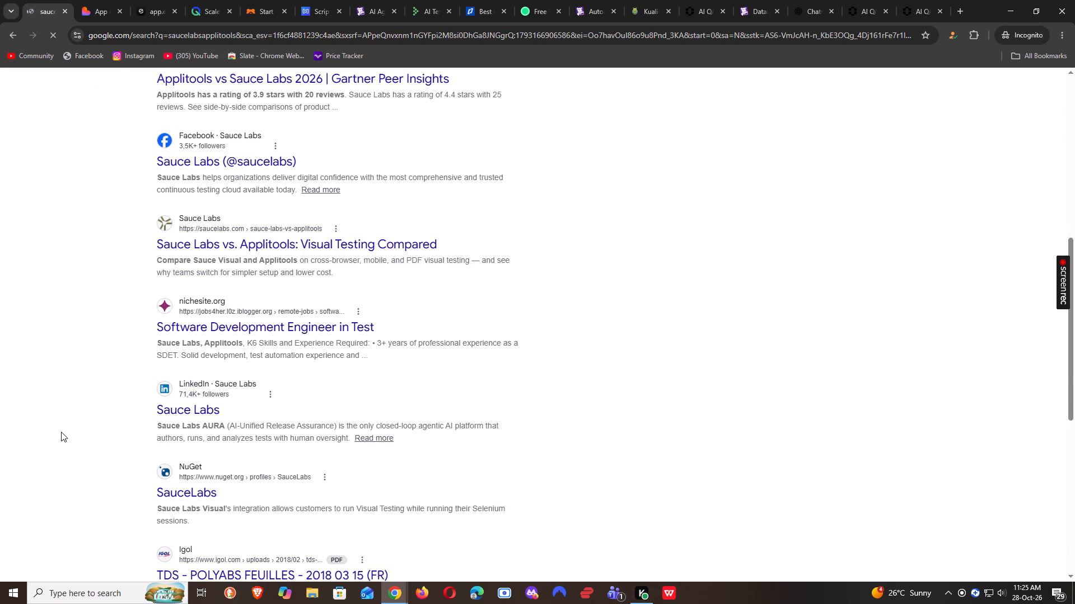
scroll(61, 432, "down", 2)
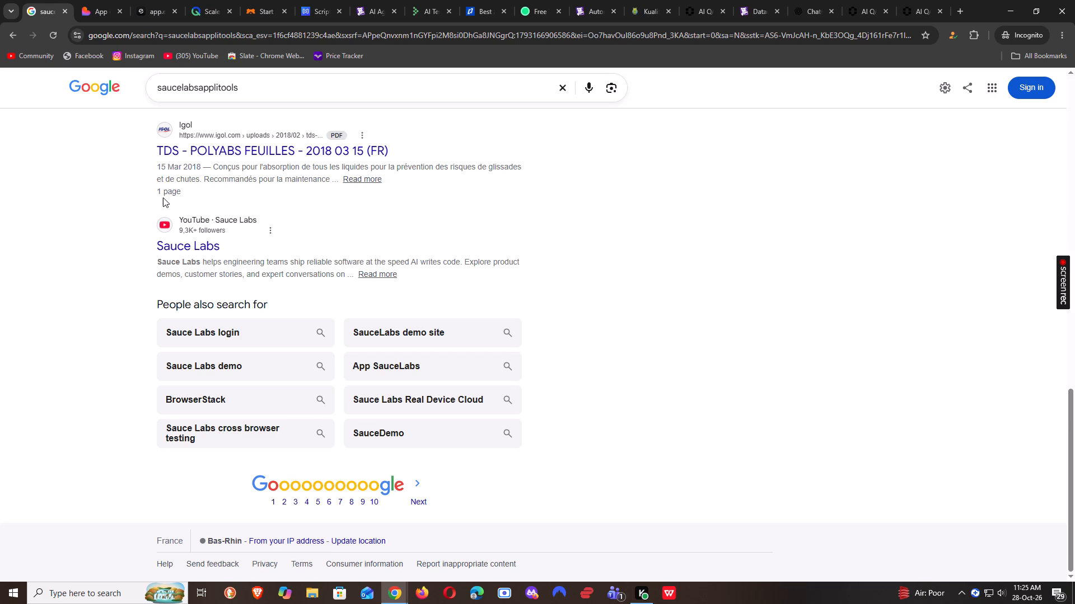
left_click(20, 225)
Copy the keyword "browserstack" from the tracker sheet, search Google for it and look over the results for competitor ads.
key("alt+Tab")
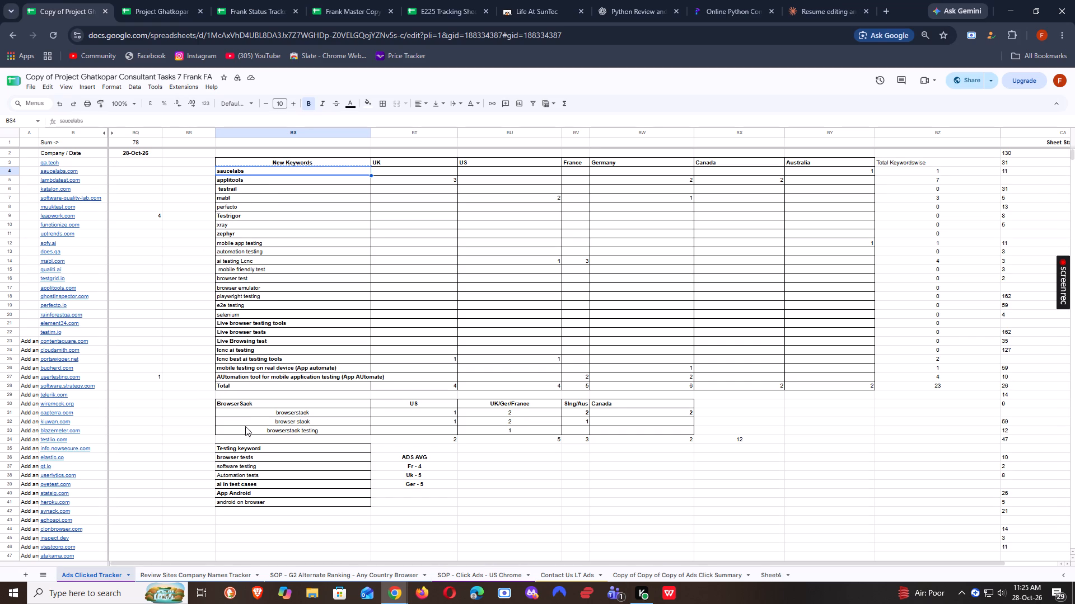
left_click(249, 412)
key("ctrl+c")
key("alt+Tab")
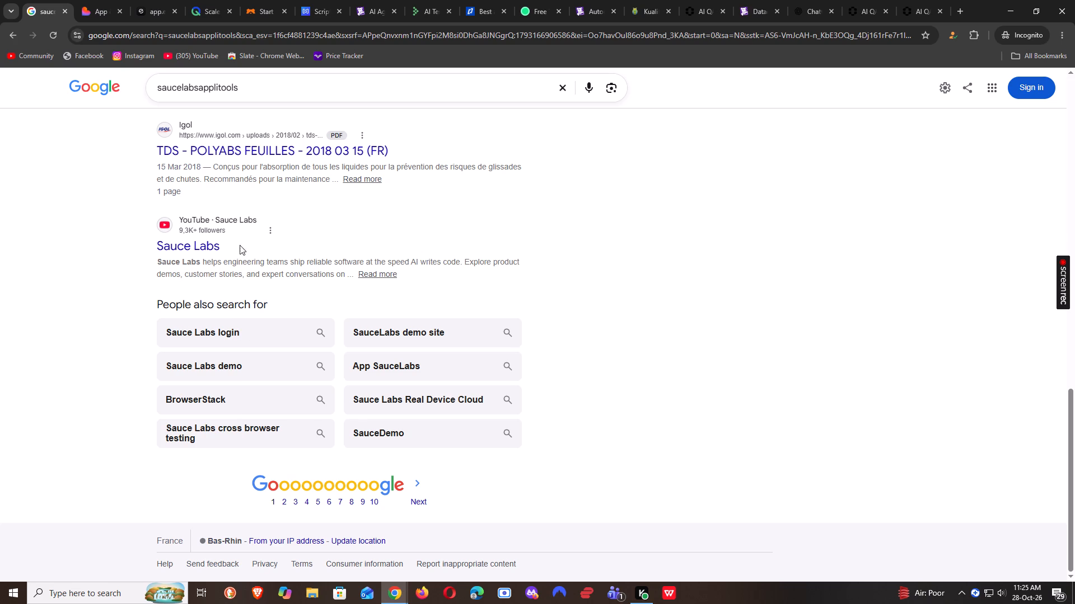
left_click(558, 93)
key("ctrl+v")
key("ctrl+Return")
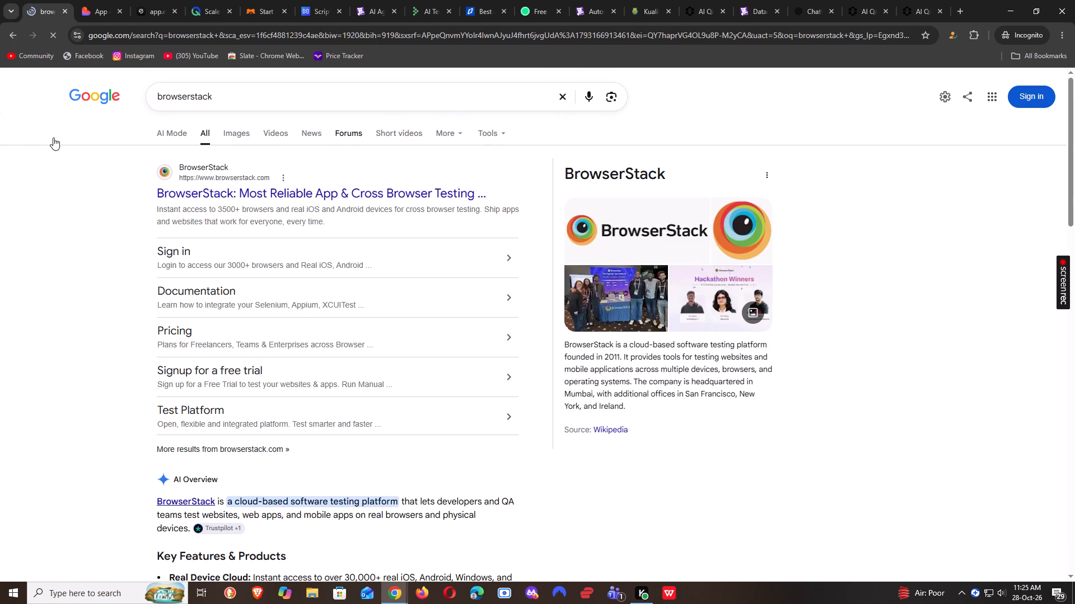
scroll(12, 289, "down", 17)
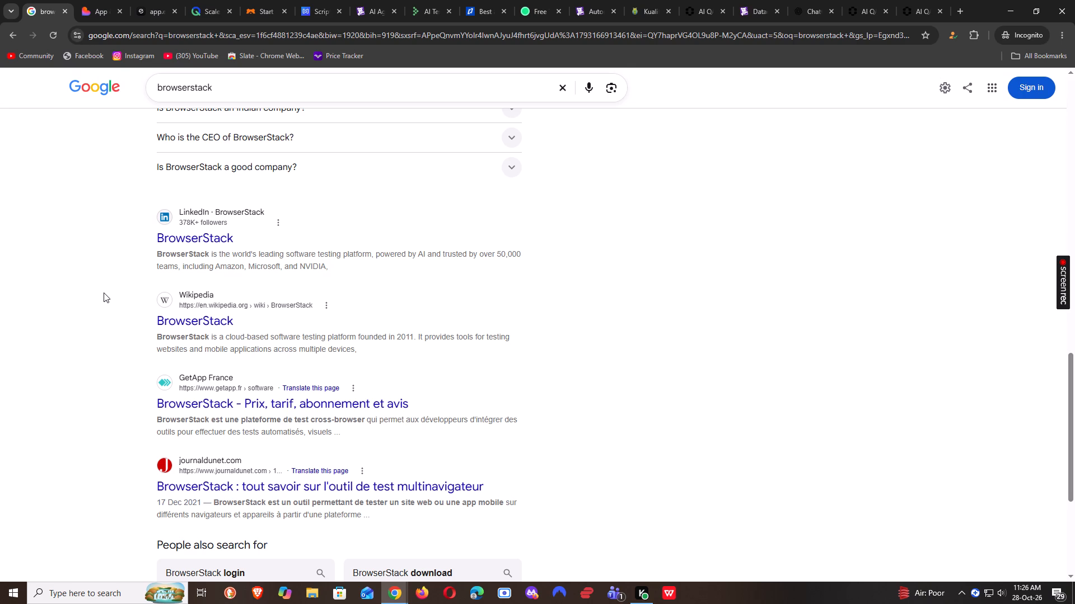
scroll(104, 292, "down", 8)
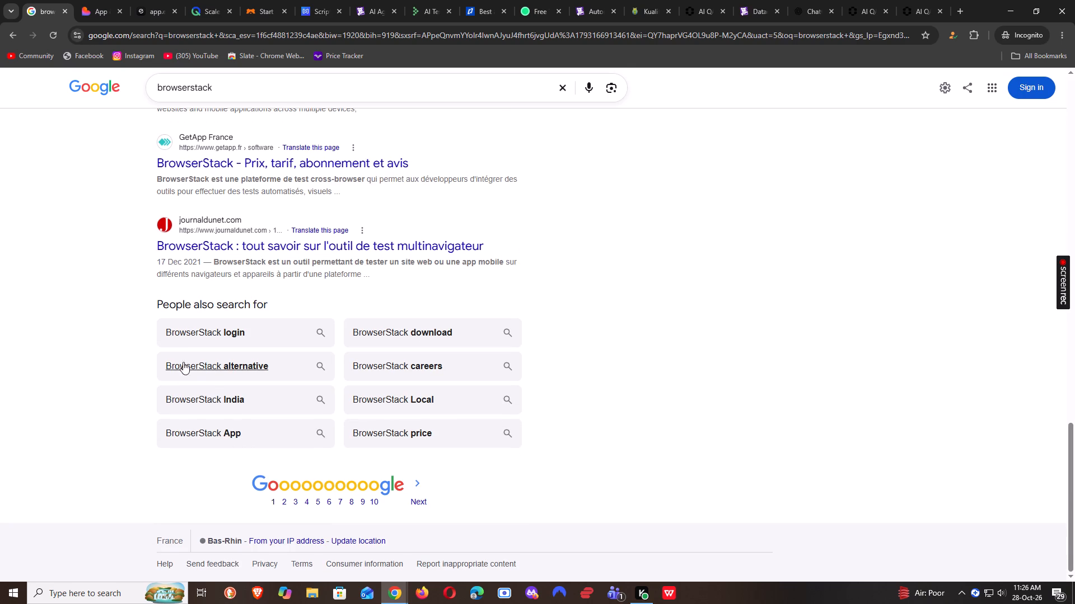
Follow the related search "BrowserStack alternative" and open the PCSoft WINDEV 2026 ad from its results in a new tab.
left_click(190, 361)
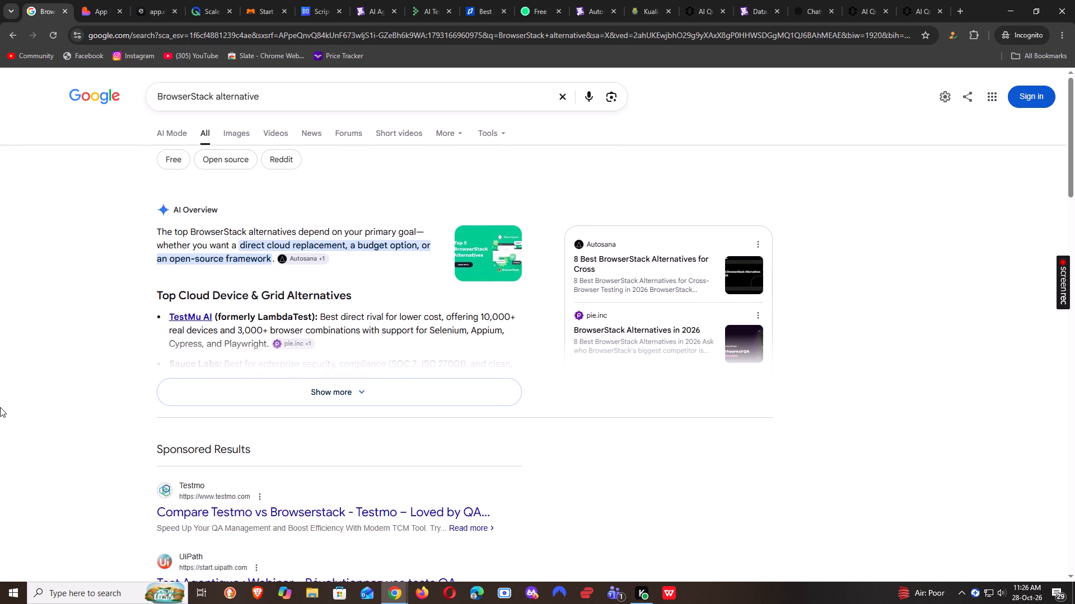
scroll(0, 413, "down", 8)
scroll(0, 493, "up", 7)
scroll(81, 493, "down", 7)
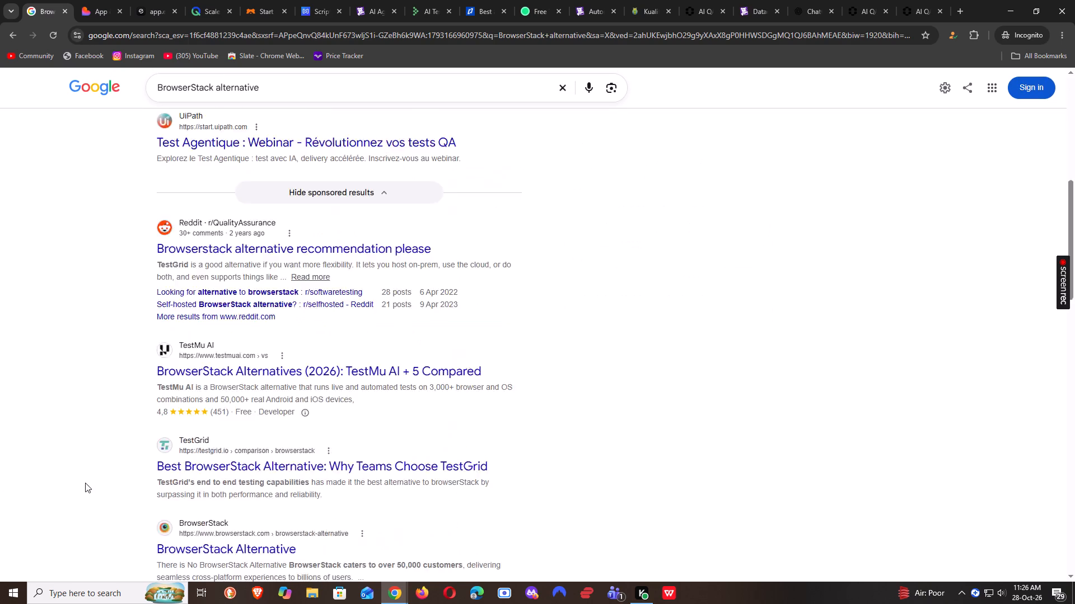
scroll(85, 483, "down", 16)
middle_click(181, 469)
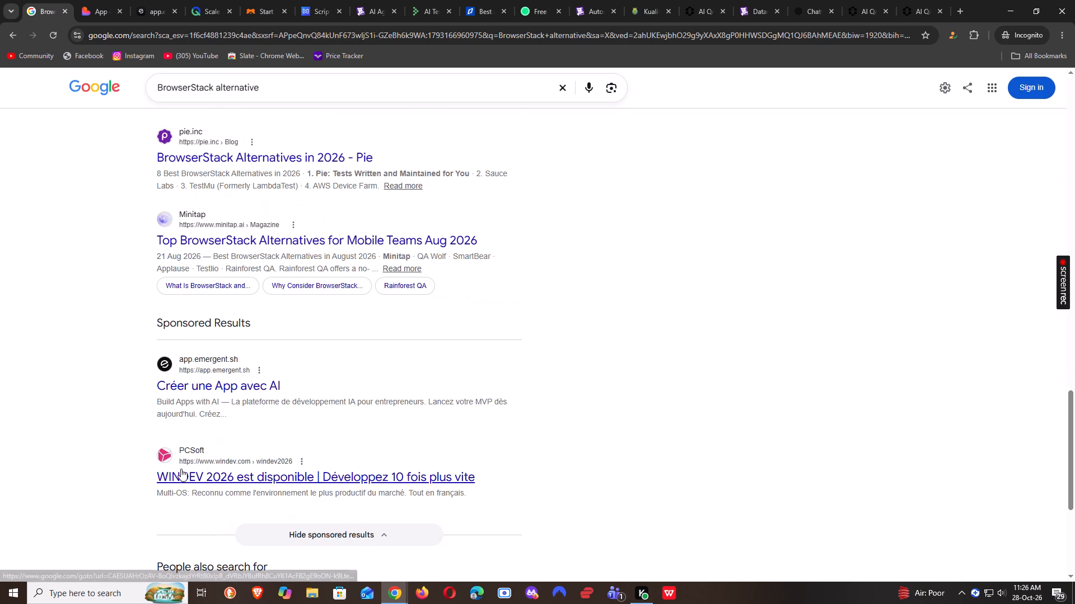
Check the second and third results pages for "BrowserStack alternative" for competitor ads.
scroll(114, 469, "down", 8)
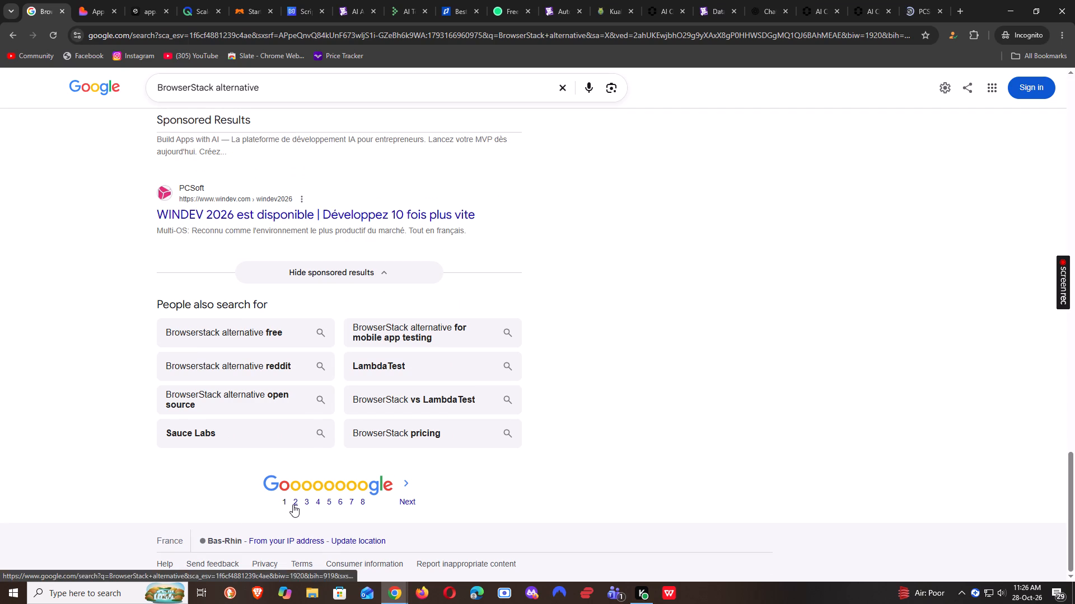
left_click(293, 504)
scroll(66, 413, "down", 15)
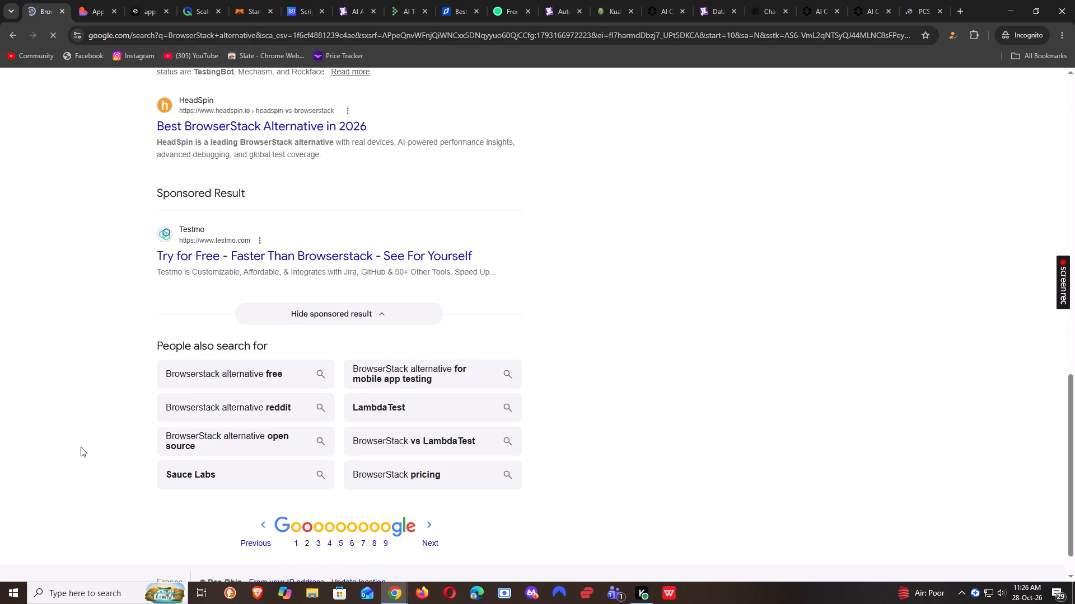
left_click(318, 539)
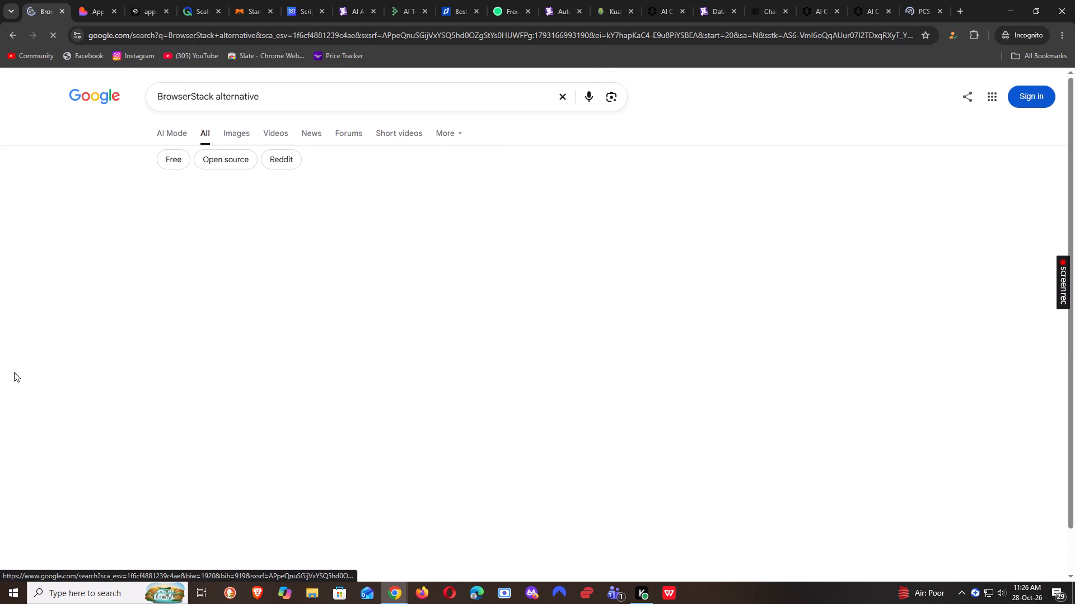
scroll(0, 381, "down", 20)
scroll(0, 381, "down", 3)
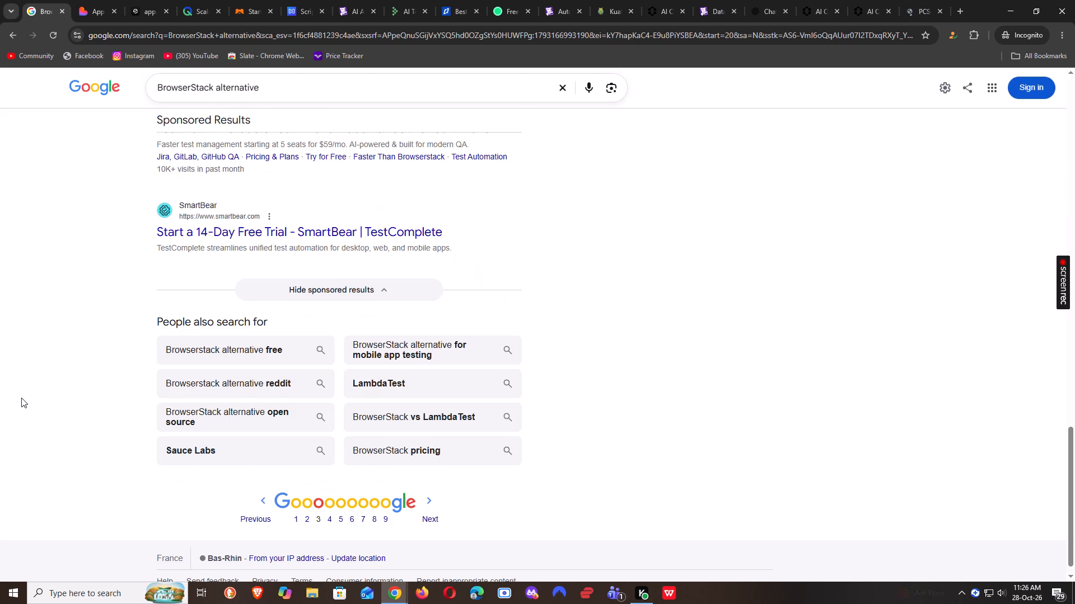
scroll(21, 398, "up", 3)
Copy the keyword "browser stack" from the tracker sheet, and search Google with the existing query shortened to "BrowserStack".
key("alt+Tab")
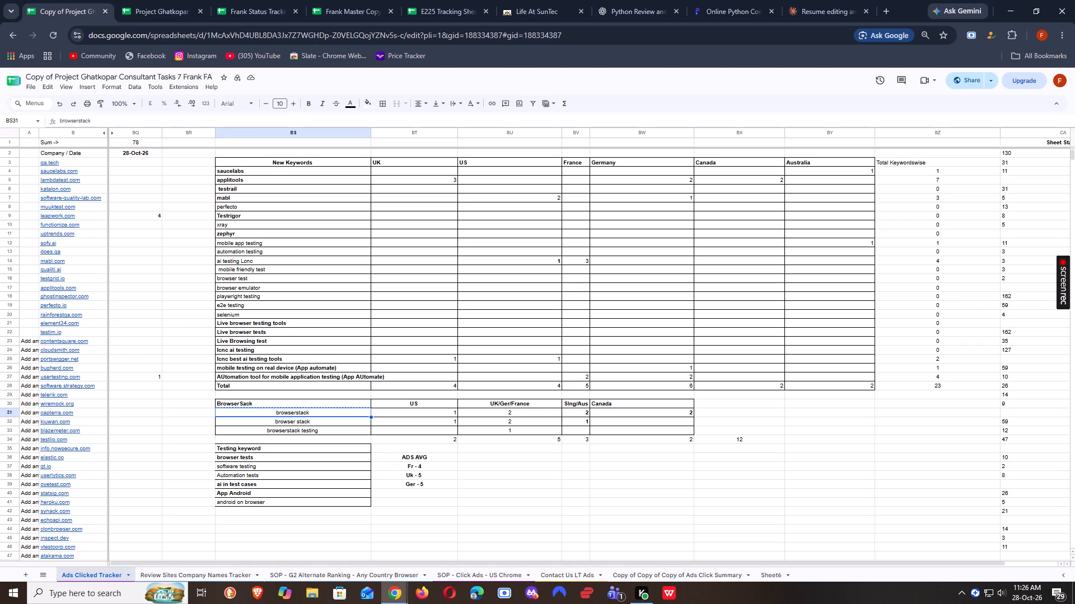
left_click(269, 424)
key("ctrl+c")
key("alt+Tab")
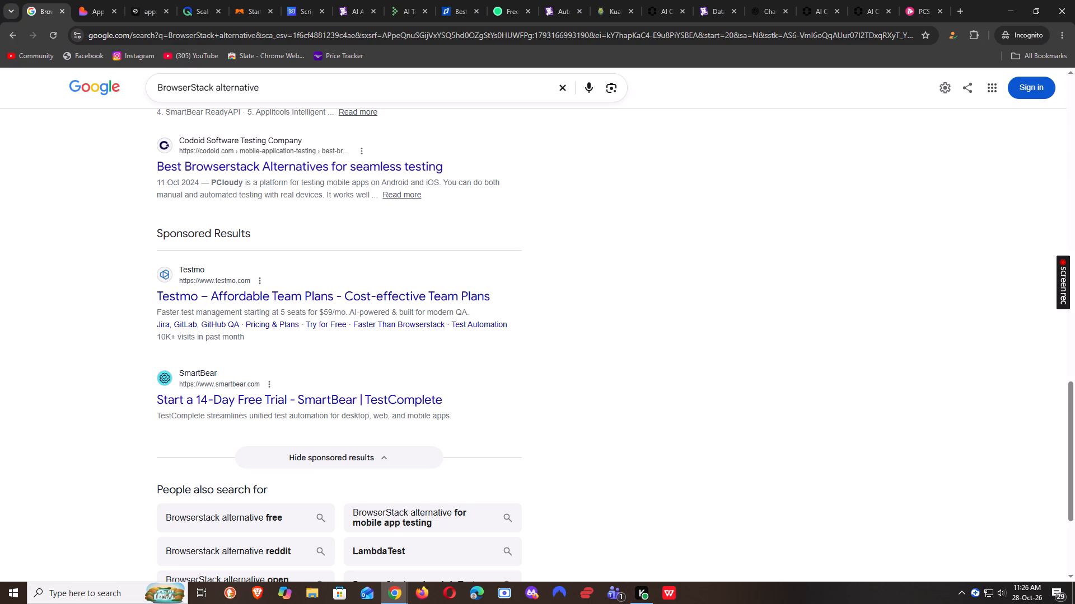
double_click(387, 92)
key("BackSpace")
key("Return")
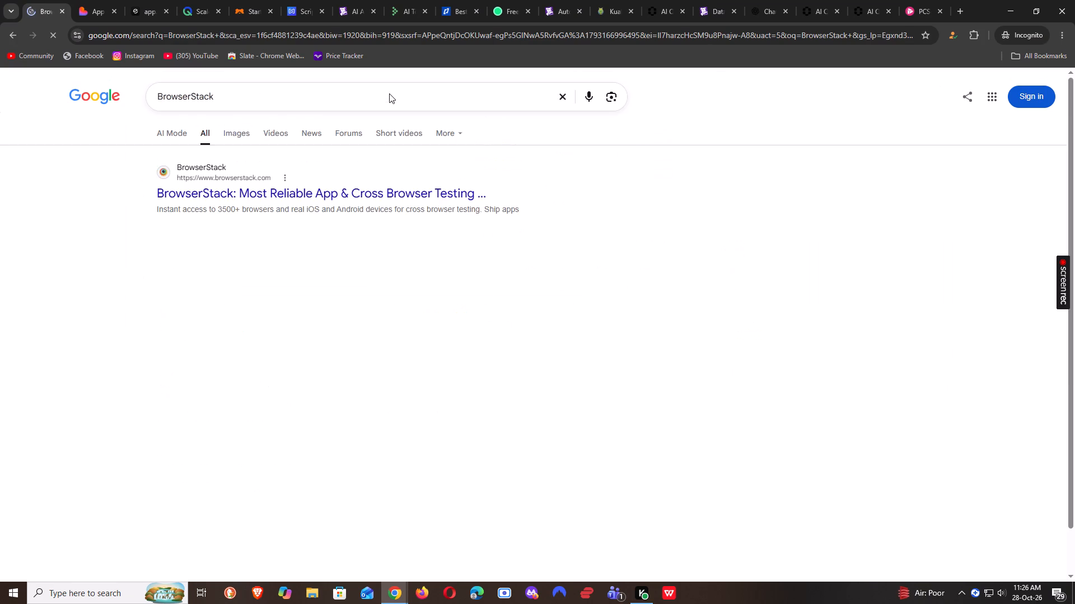
Look over the first and second results pages for "BrowserStack" for competitor ads.
scroll(0, 360, "down", 9)
scroll(95, 366, "up", 1)
scroll(95, 366, "down", 8)
scroll(117, 355, "up", 1)
scroll(117, 355, "down", 12)
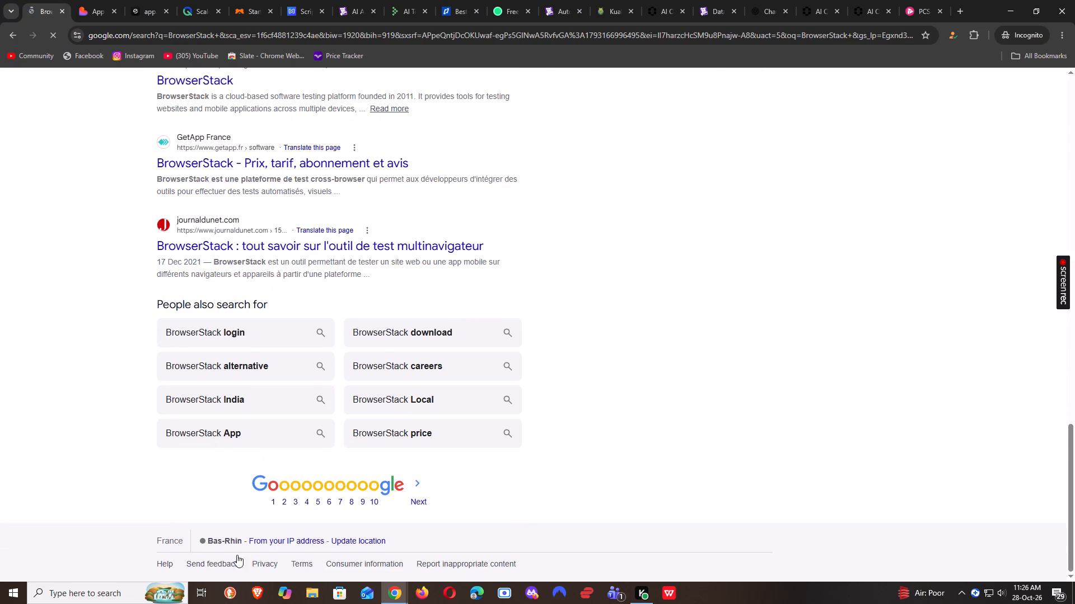
left_click(283, 501)
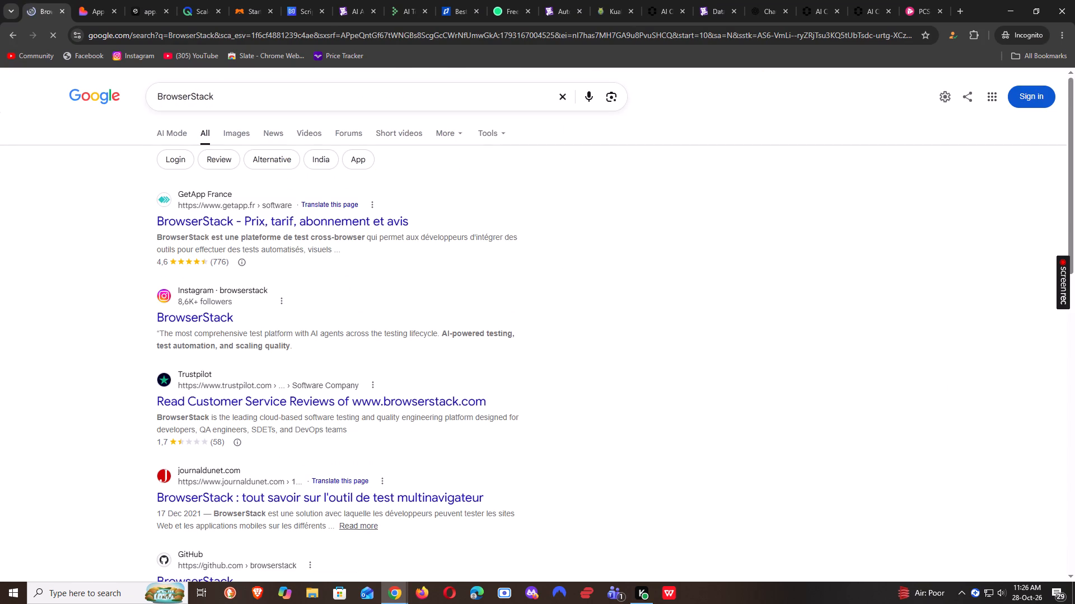
scroll(176, 418, "down", 7)
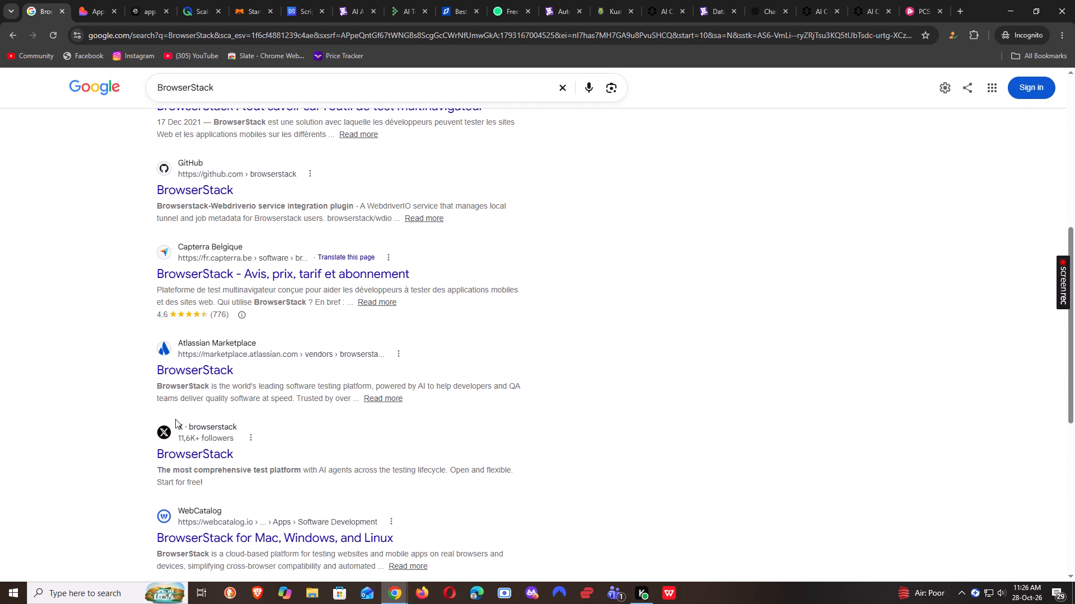
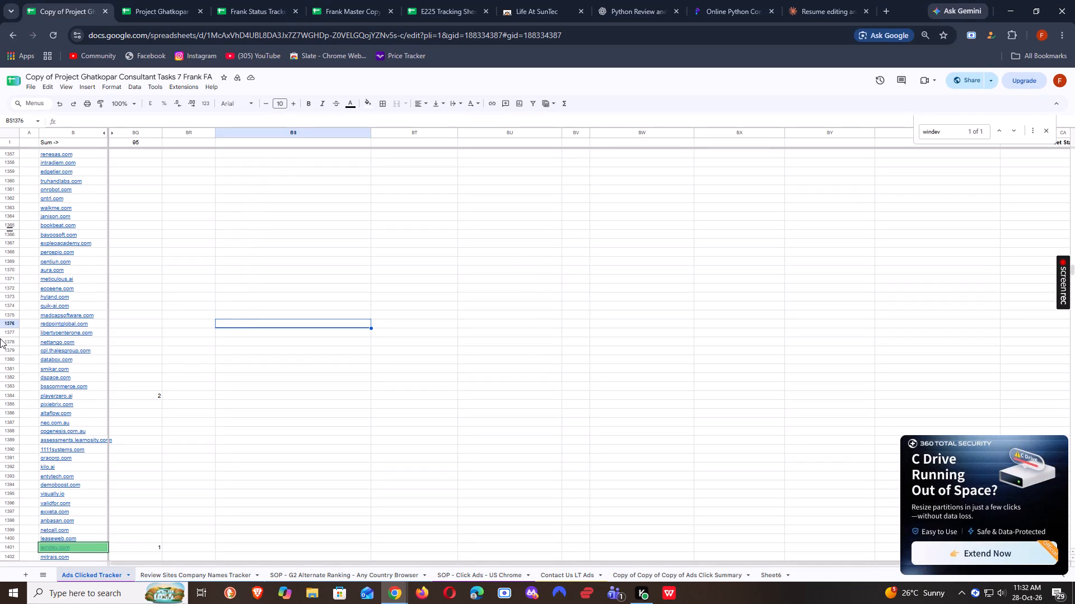
Close the find-in-sheet search for "windev" on the Ads Clicked Tracker sheet.
left_click(197, 228)
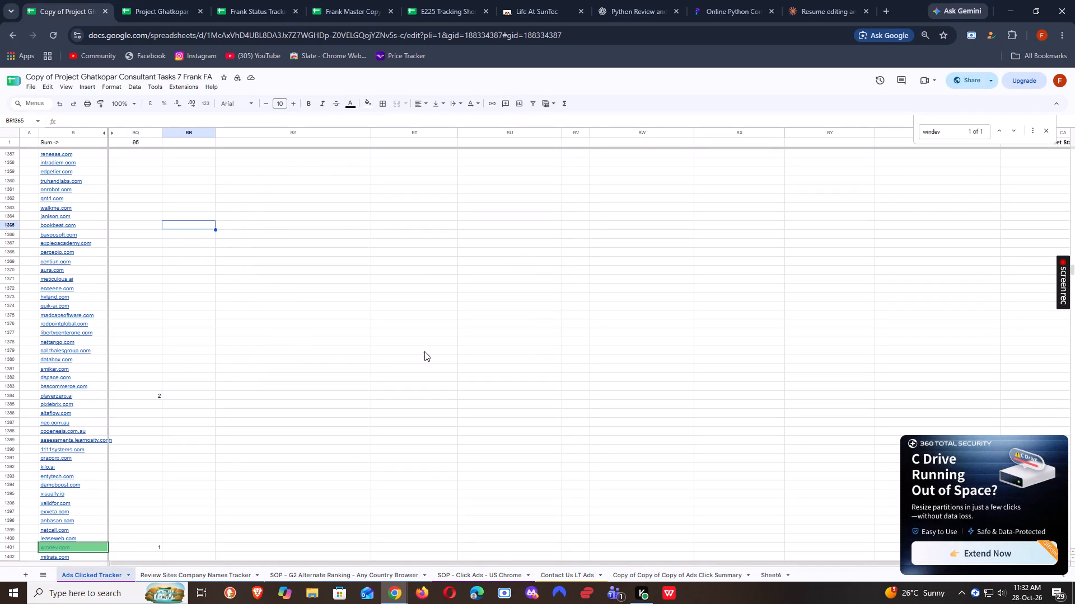
left_click(1046, 129)
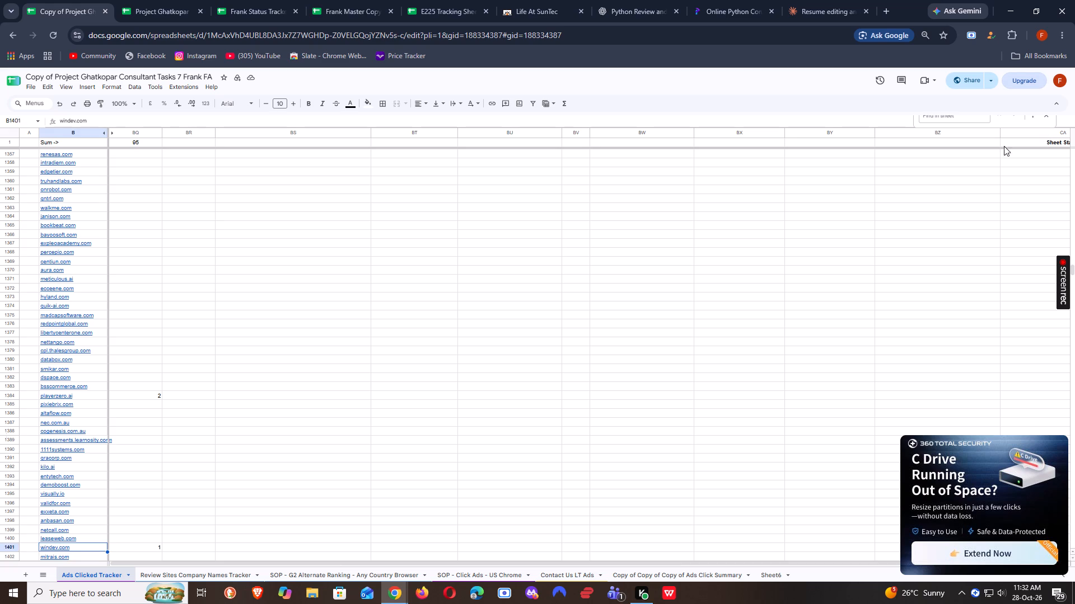
left_click(812, 355)
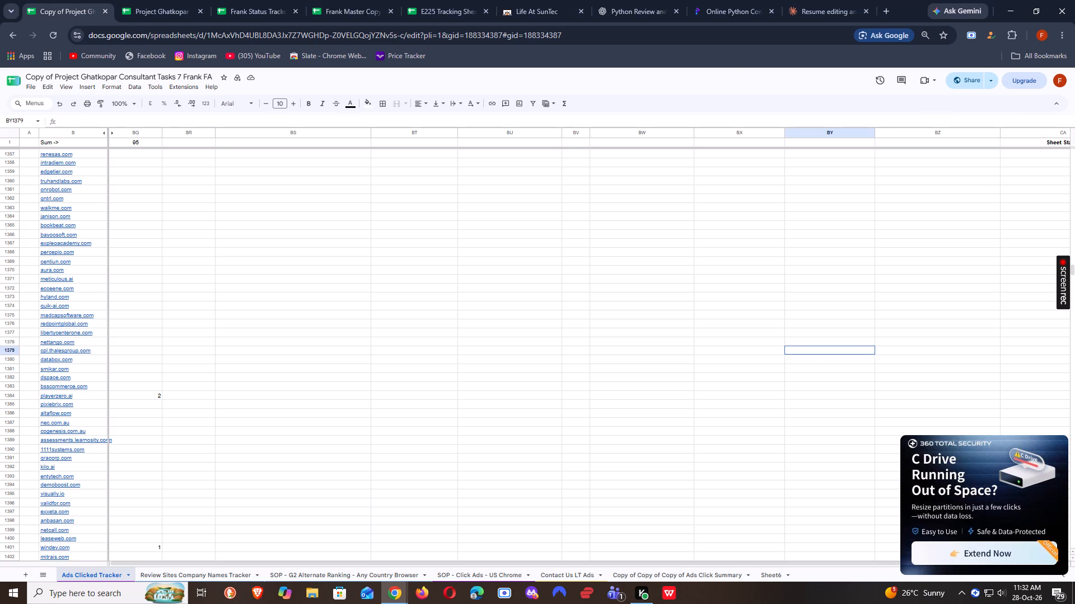
Dismiss the 360 Total Security pop-up advertisement covering the tracker sheet.
left_click(322, 291)
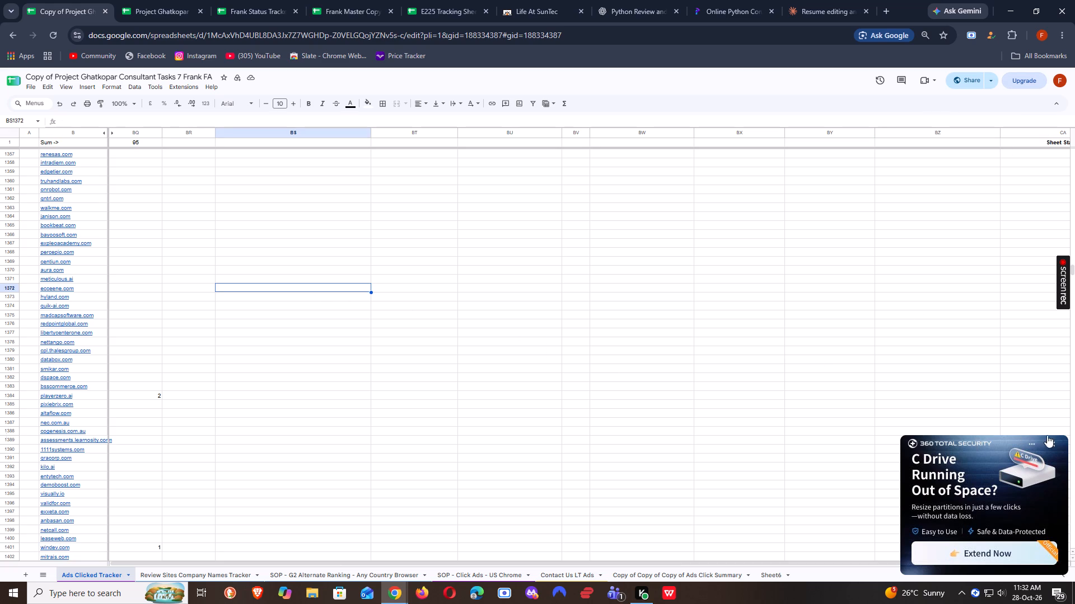
left_click(1055, 442)
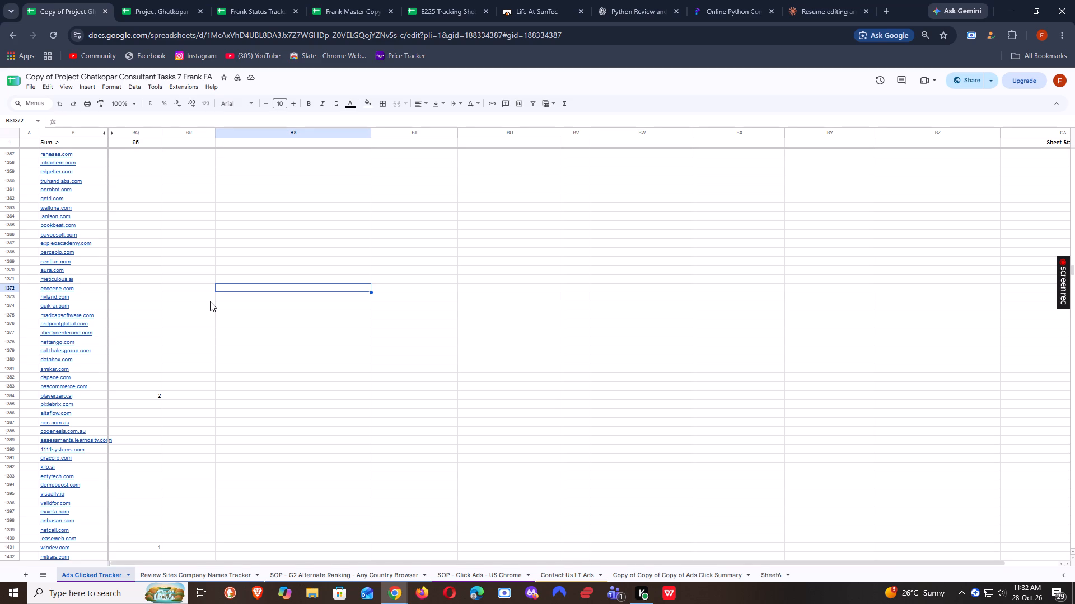
left_click(205, 292)
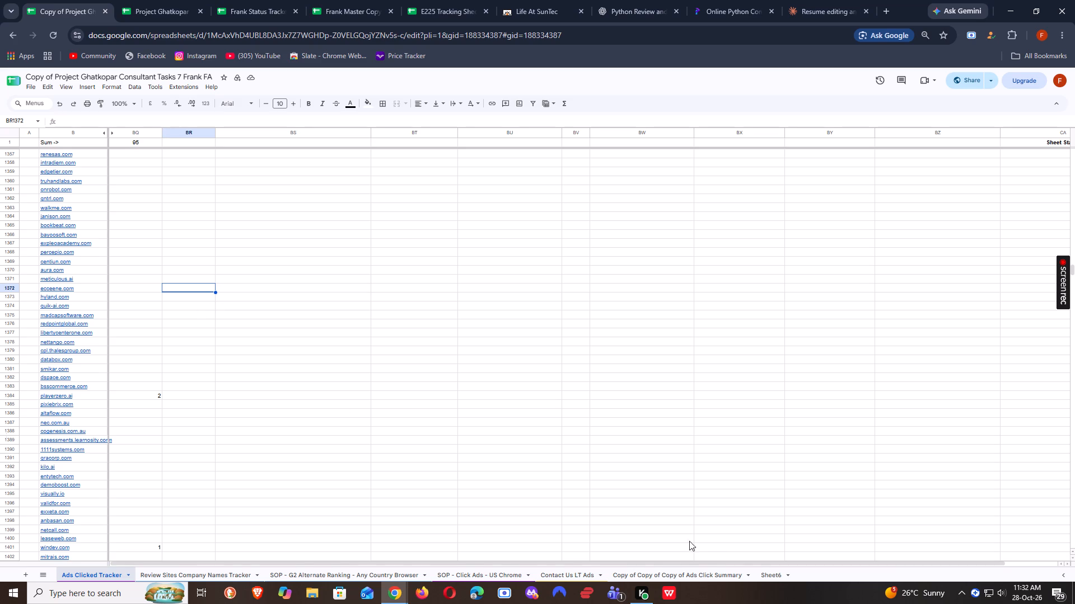
Look over the PCSoft WINDEV landing page in the incognito window, and close that window to return to the tracker sheet.
left_click(401, 597)
left_click(438, 572)
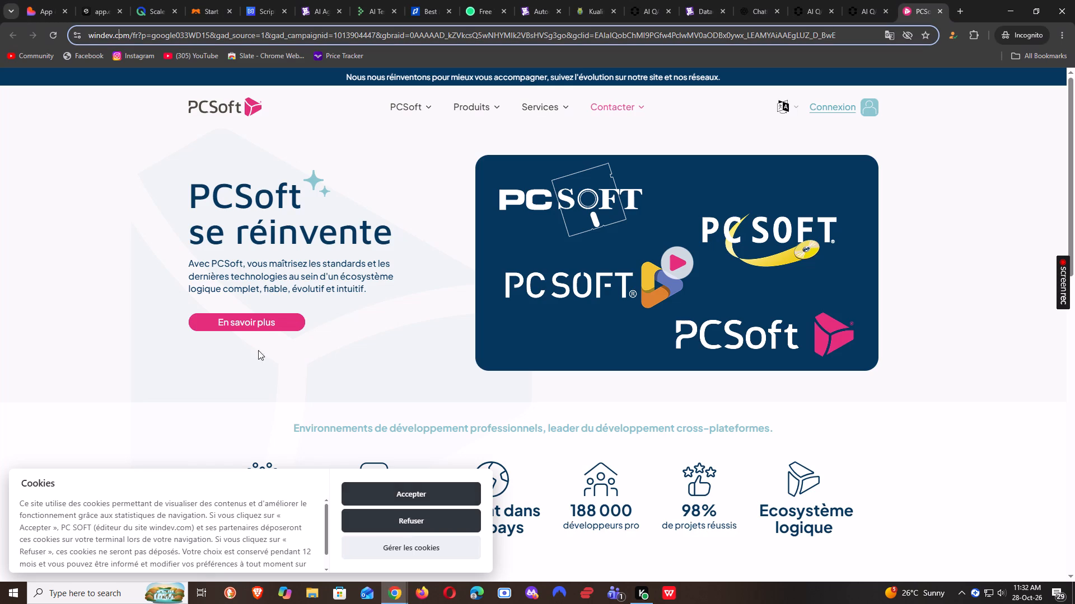
scroll(245, 365, "down", 20)
scroll(245, 365, "down", 1)
left_click(4, 122)
scroll(48, 194, "up", 5)
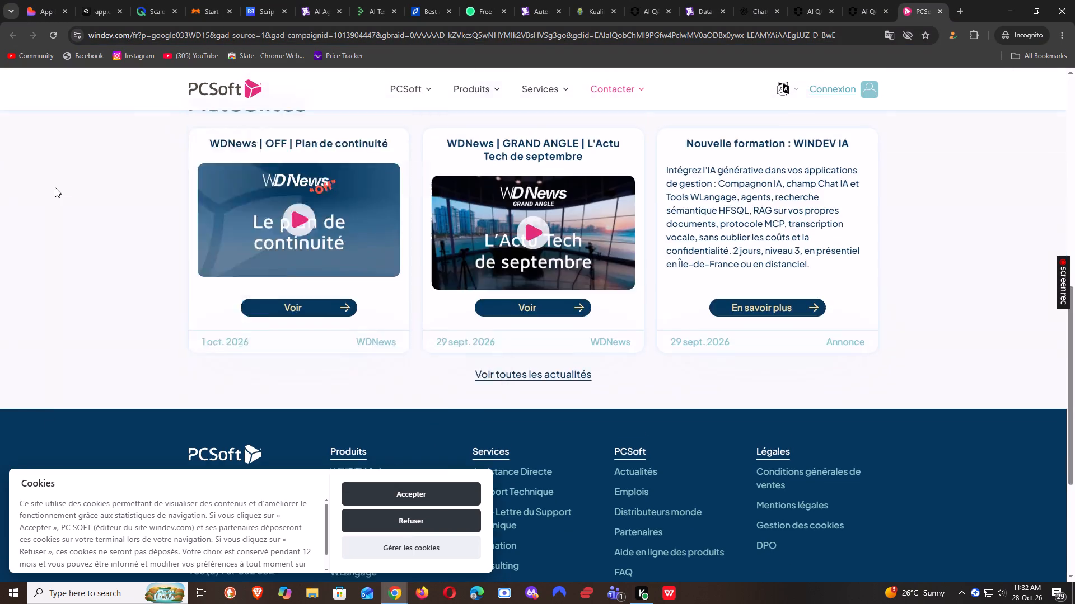
scroll(55, 187, "up", 14)
left_click(1074, 0)
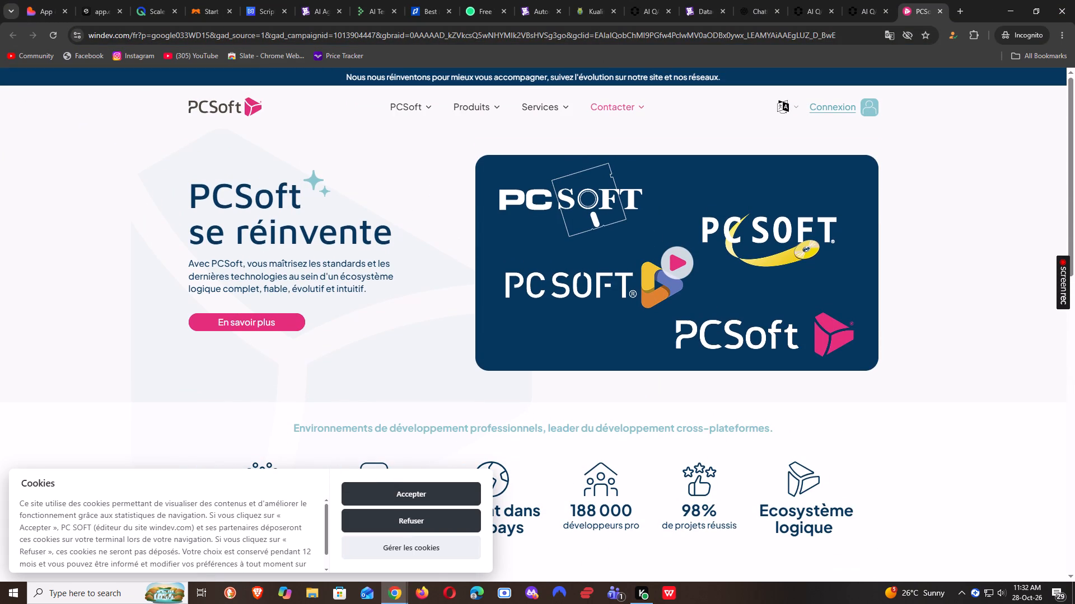
left_click(270, 423)
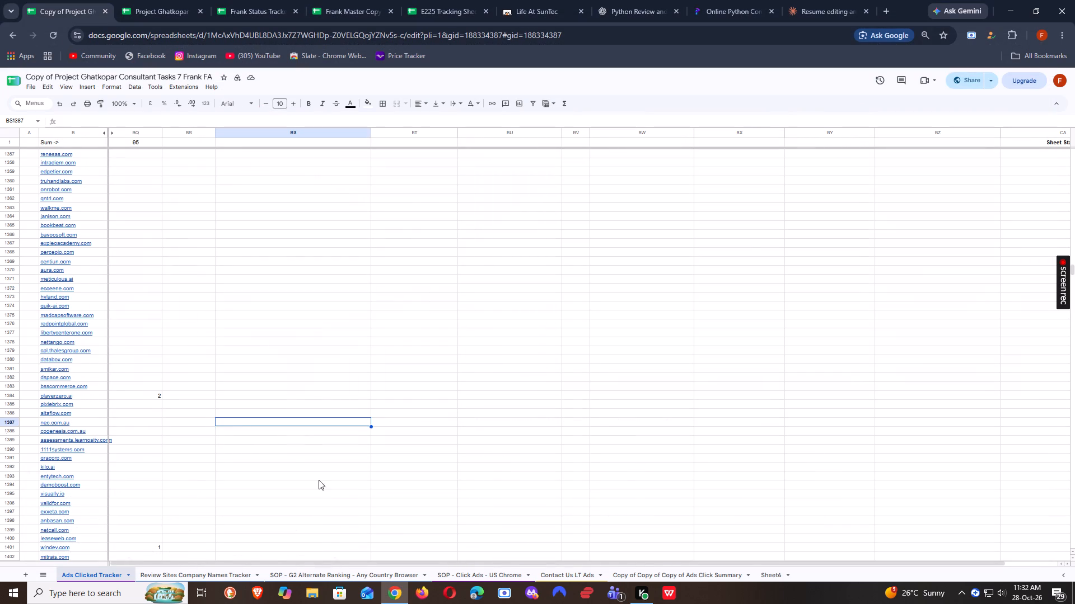
Switch to ExpressVPN and open the location list with its city or country search ready for entry.
left_click(594, 592)
left_click(516, 296)
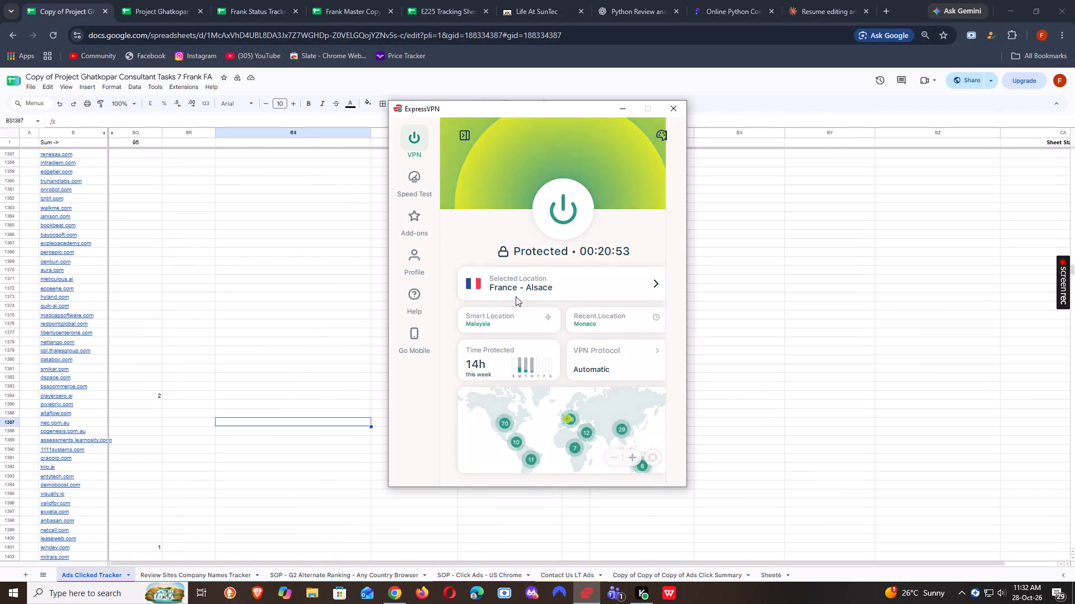
left_click(490, 156)
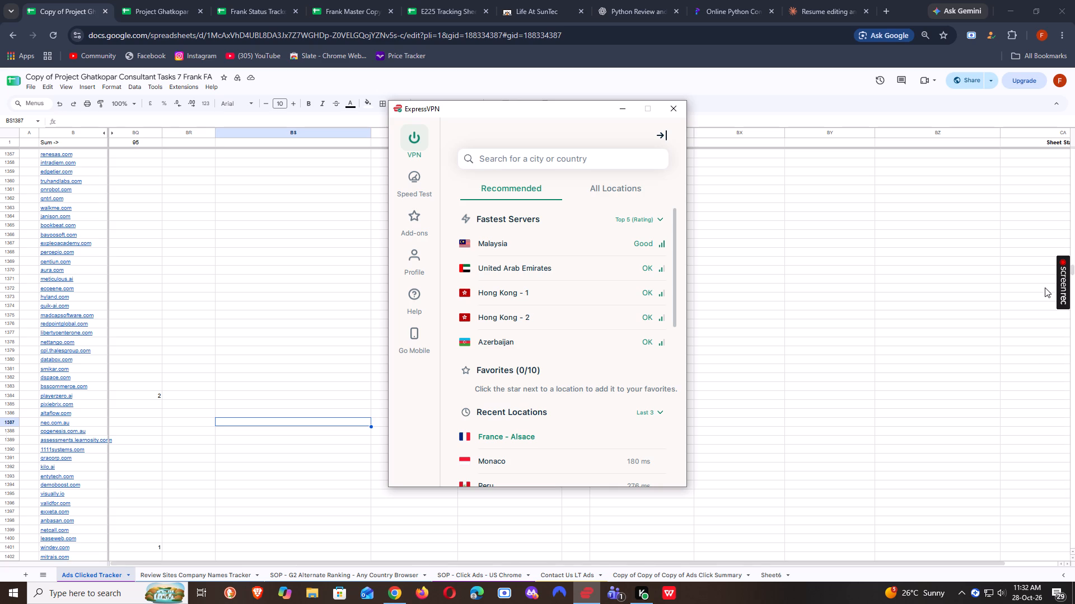
Quit the ScreenRec application running in the background.
left_click(970, 596)
left_click(966, 595)
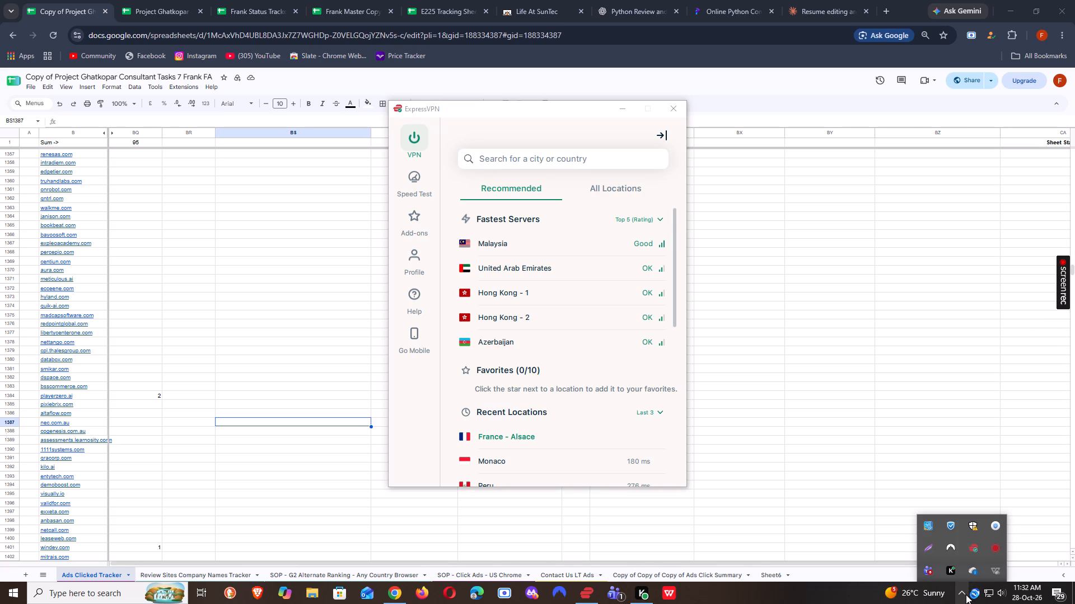
right_click(995, 551)
left_click(997, 539)
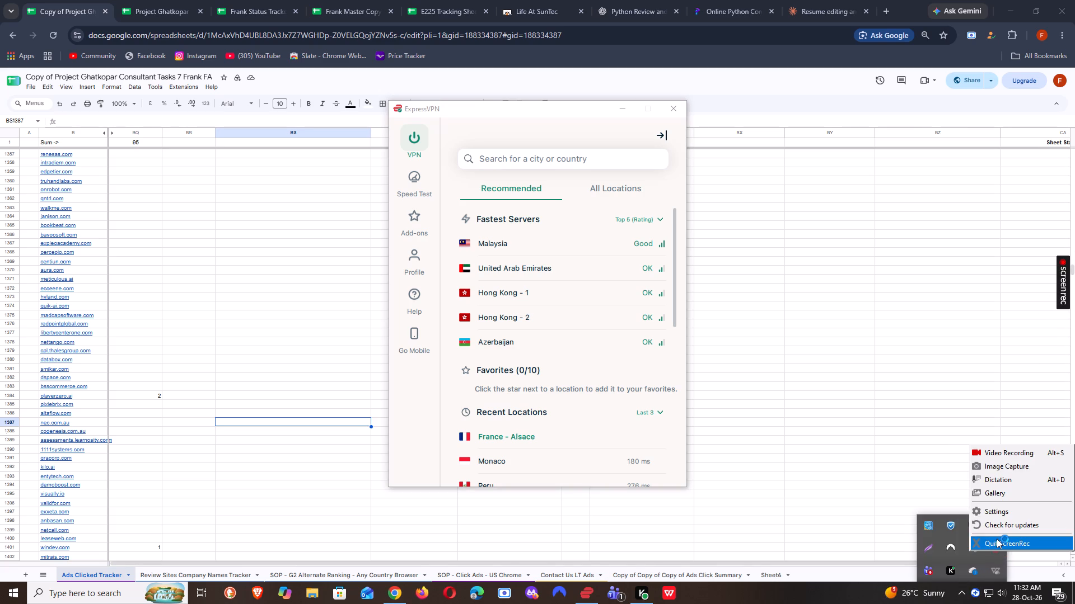